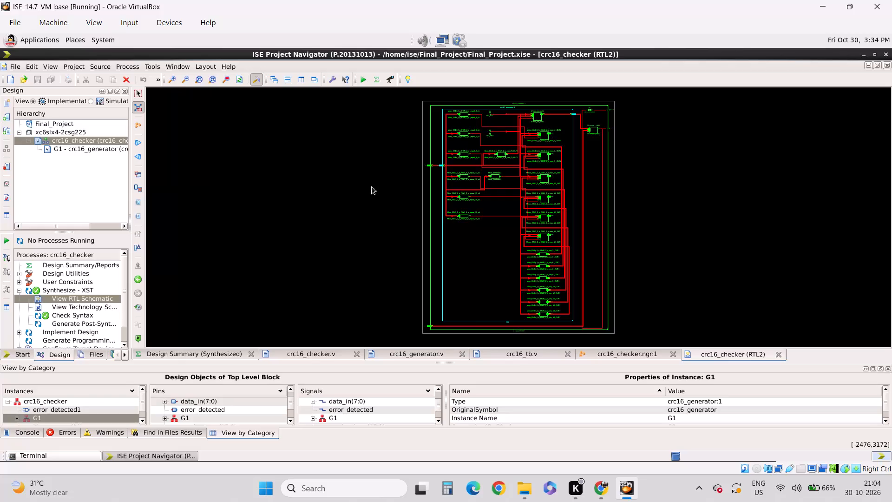
Review the crc16_tb.v and crc16_generator.v sources, the RTL schematic setup for crc16_checker, and the synthesized design summary reports.
click(513, 352)
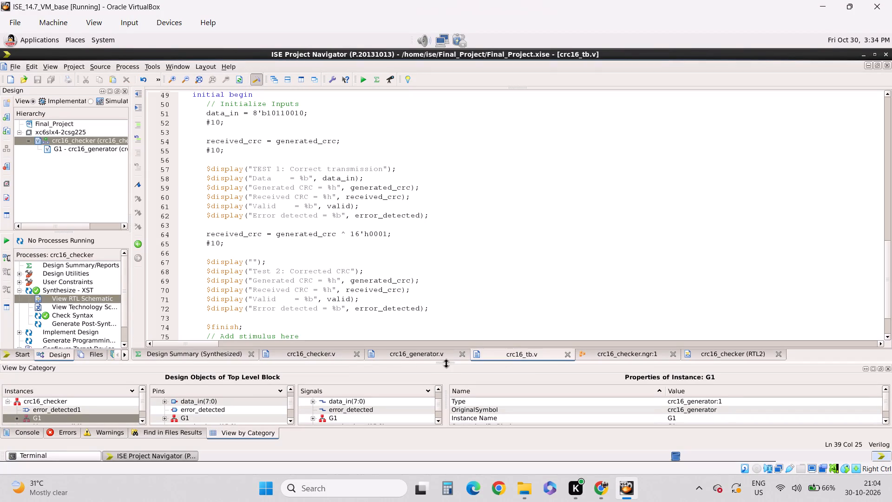
click(429, 356)
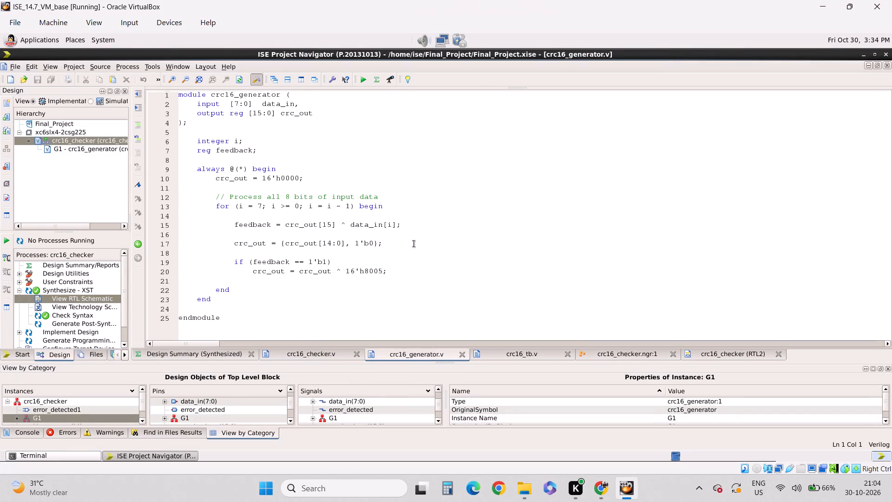
click(535, 350)
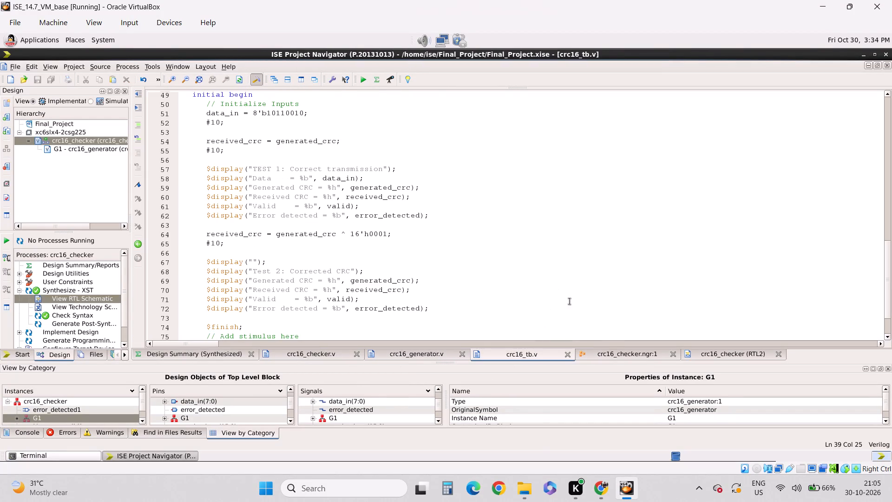
click(617, 359)
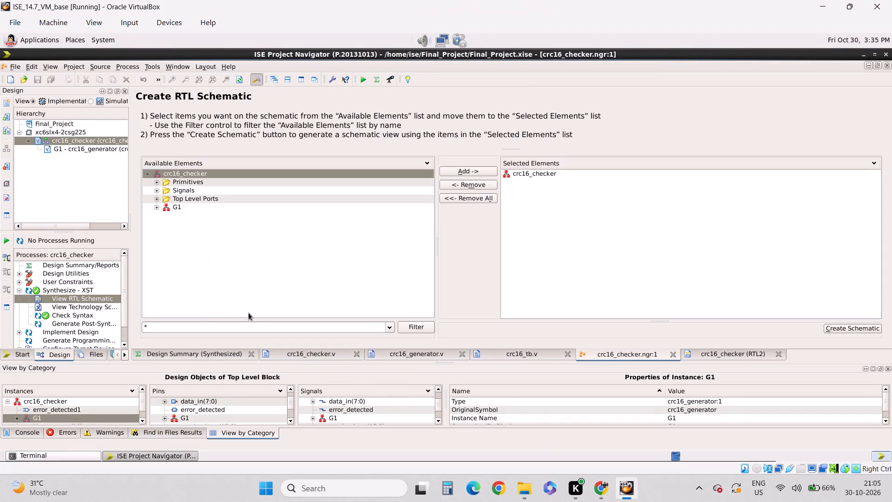
click(215, 352)
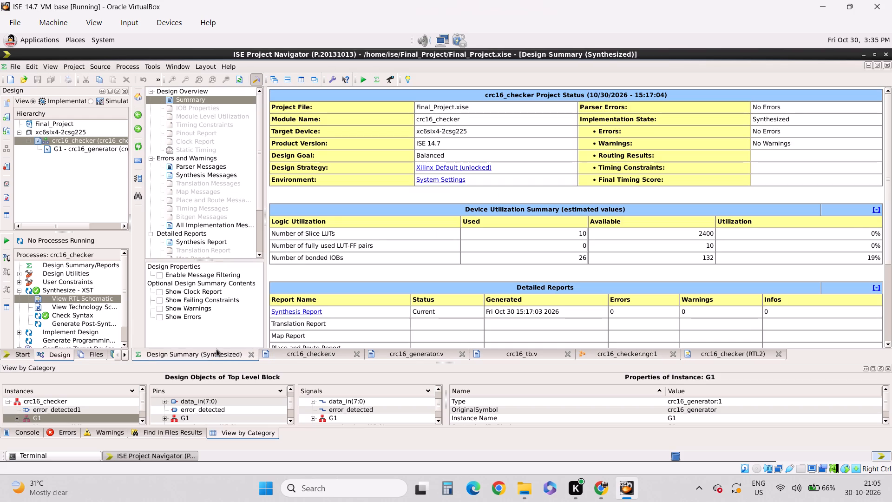
scroll(362, 249, down, 1)
scroll(208, 224, down, 1)
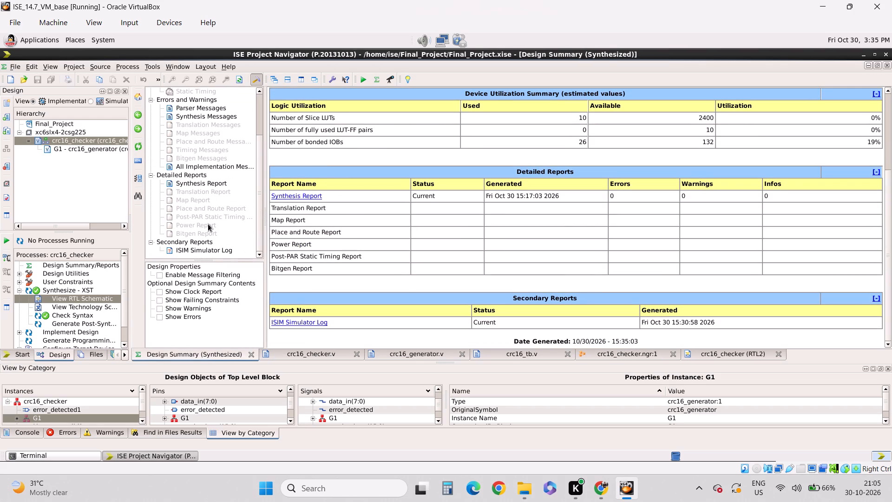
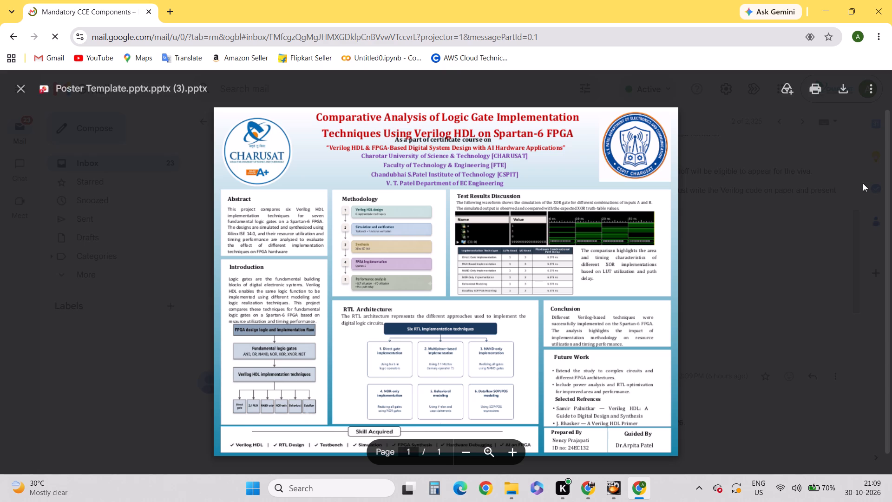
Try to download the Poster Template.pptx.pptx (3).pptx mail attachment and open the full download history.
click(845, 93)
click(880, 40)
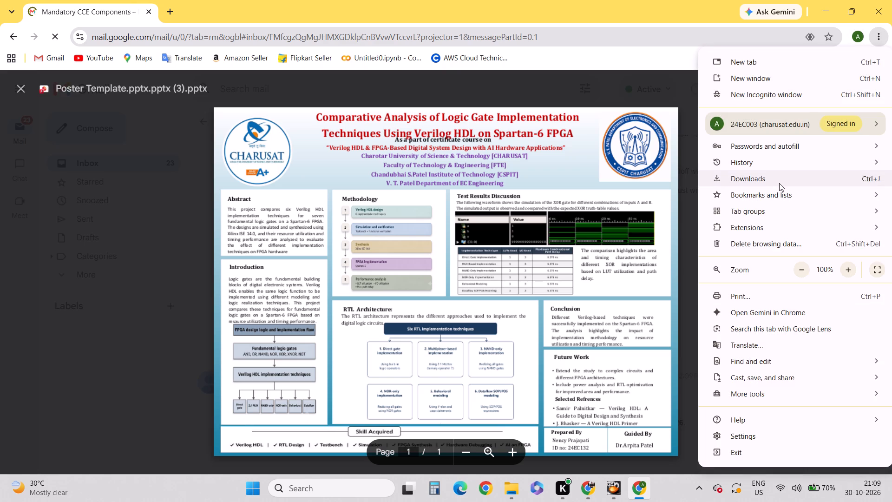
click(779, 183)
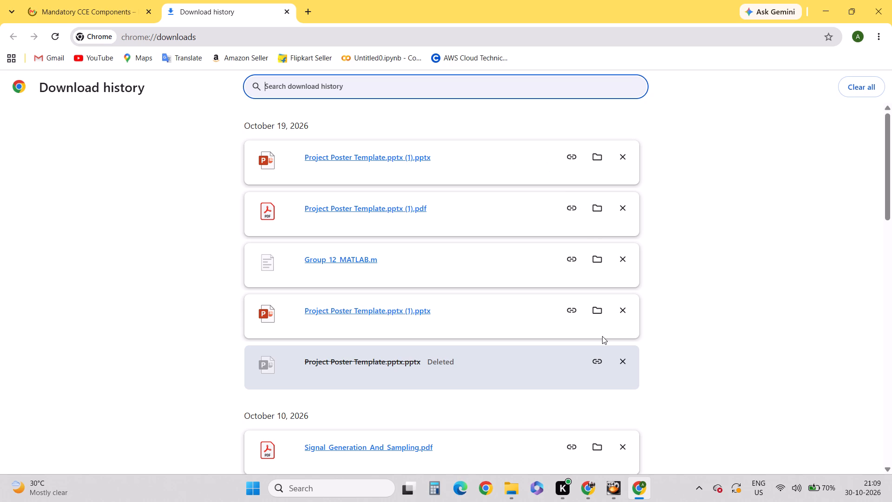
Remove the deleted Project Poster Template.pptx.pptx entry from the download history.
click(617, 358)
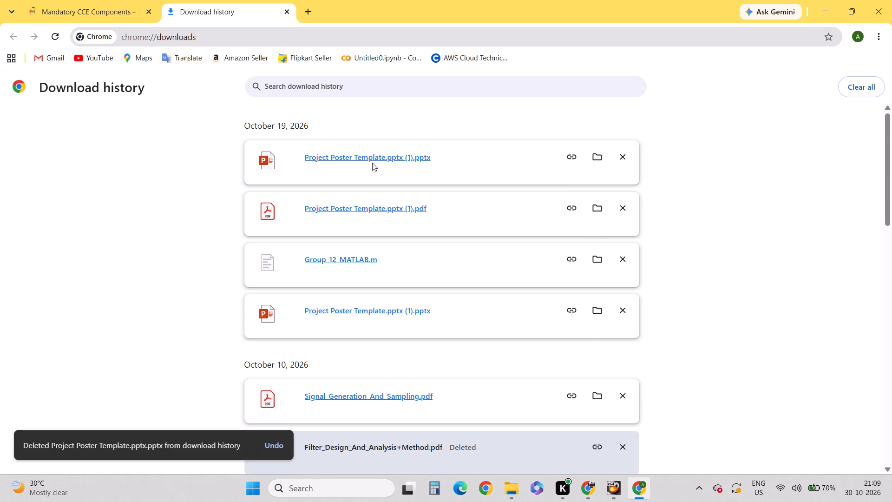
Return to the mail attachment, download Poster Template.pptx.pptx (3).pptx again, and check its progress in the download history.
click(93, 13)
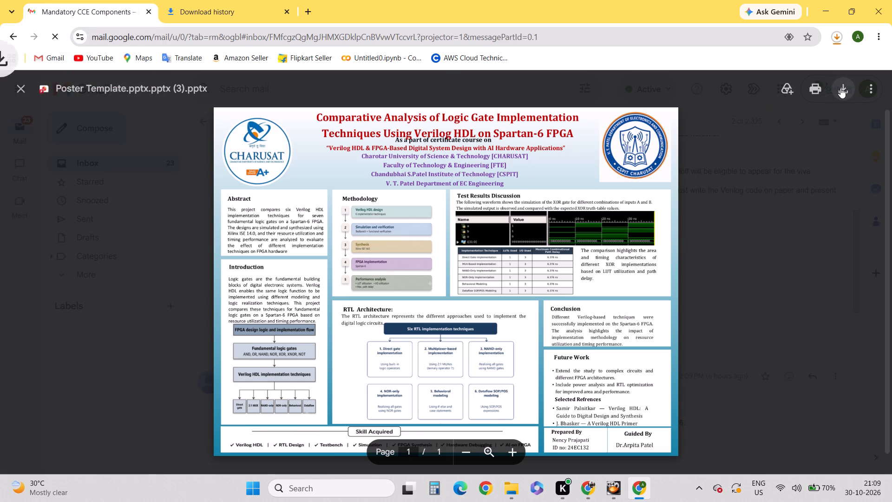
click(840, 88)
click(831, 41)
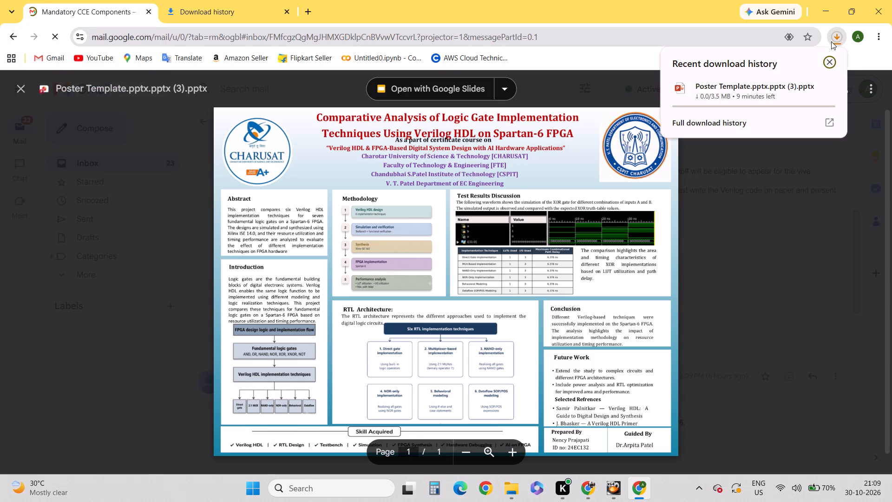
click(221, 0)
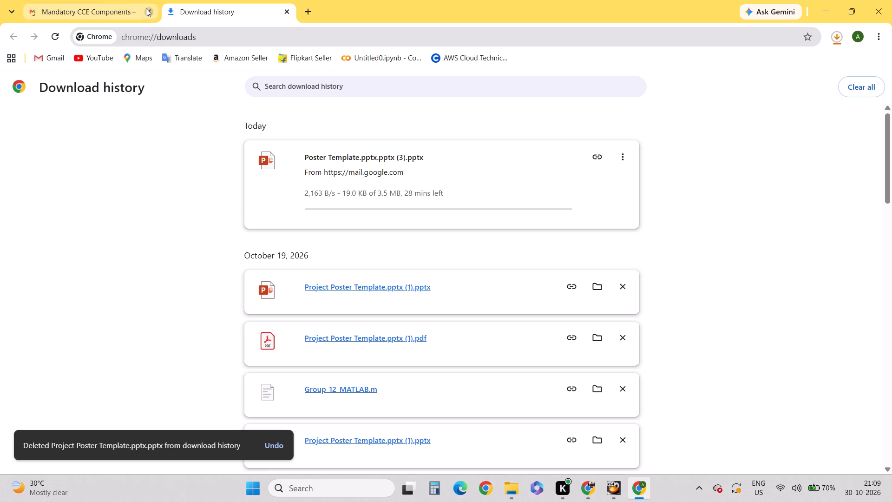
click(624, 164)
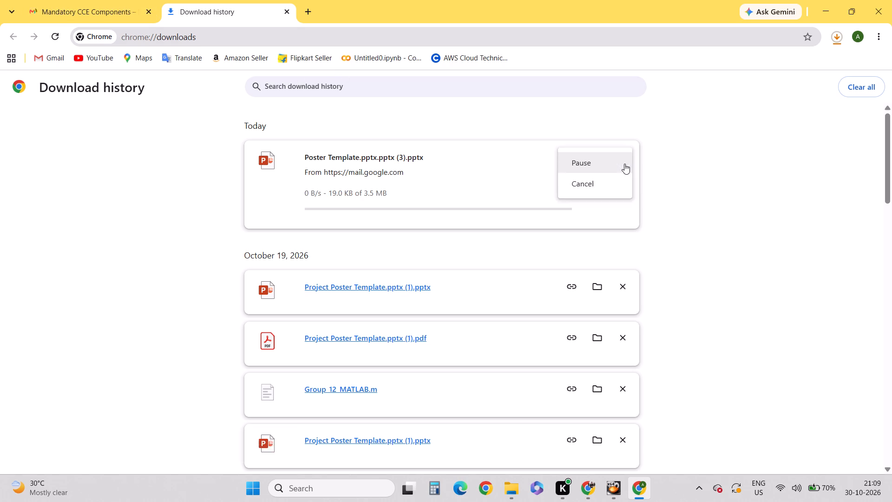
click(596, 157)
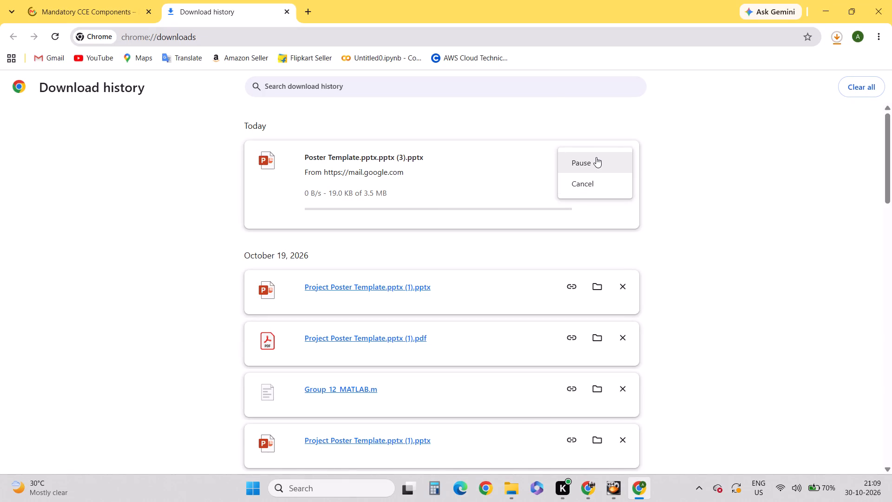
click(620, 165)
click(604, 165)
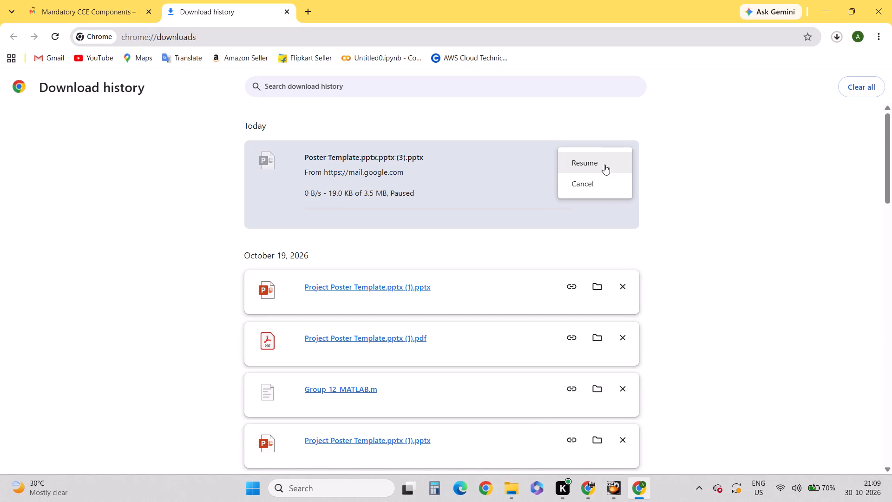
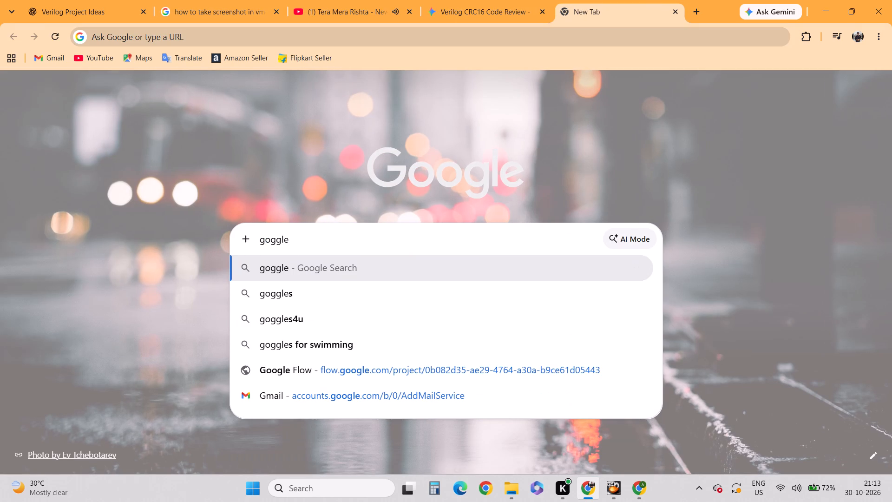
key(space)
text(slides)
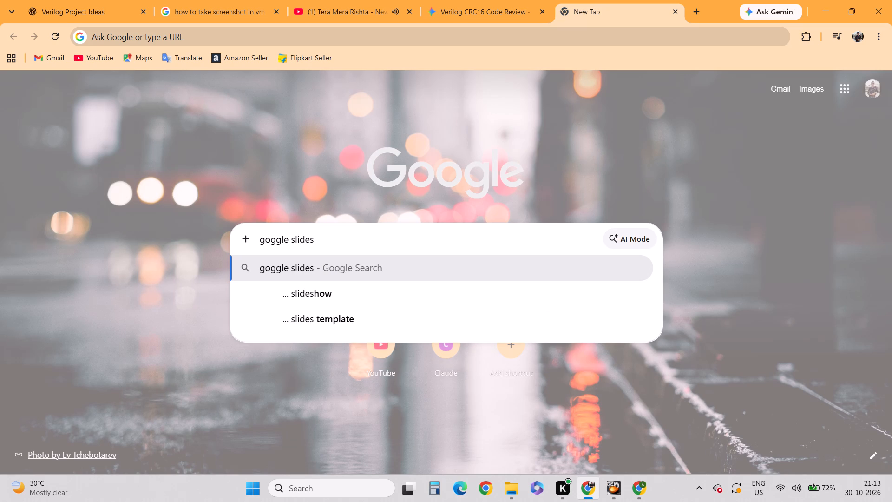
click(276, 241)
key(BackSpace)
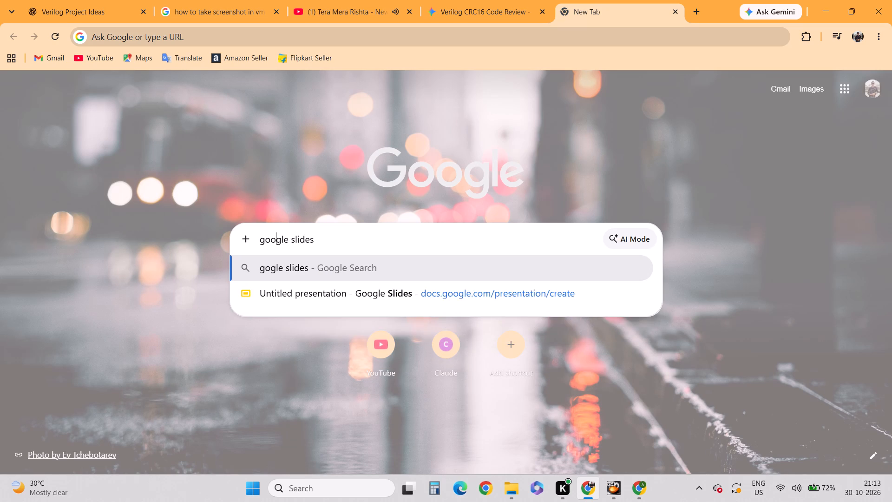
Search Google for "google slides" and open the Google Slides sign-in result.
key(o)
key(Return)
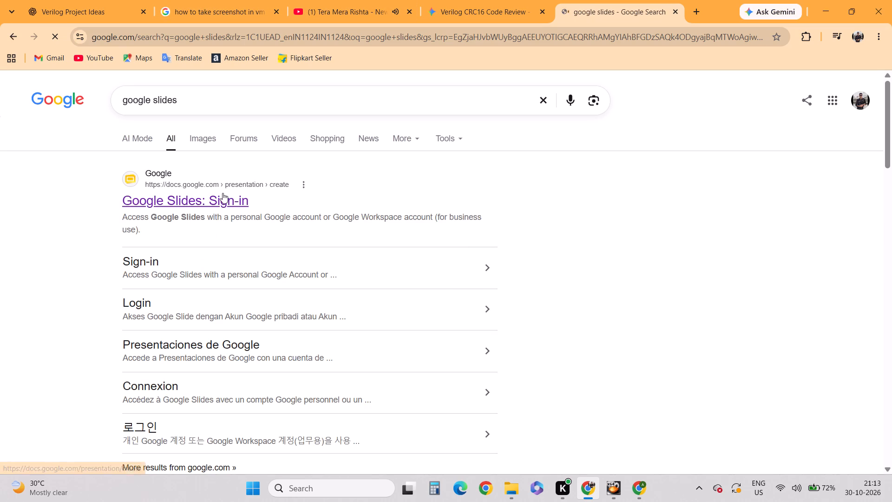
click(223, 194)
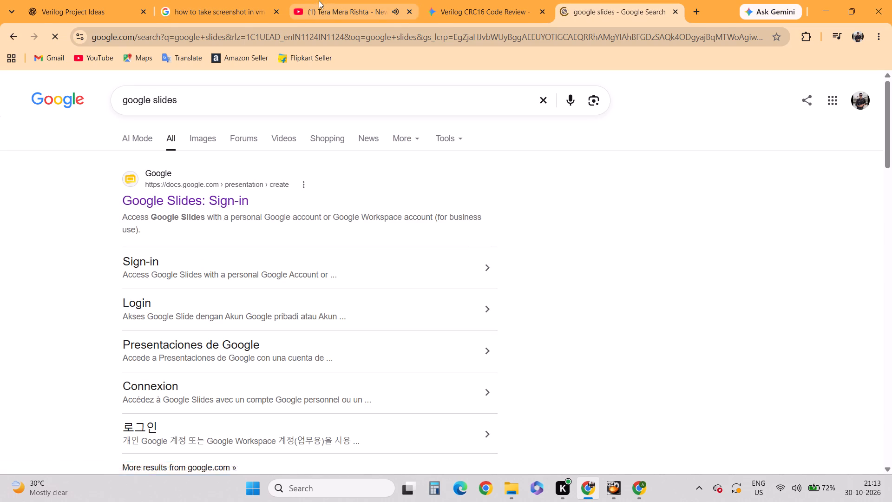
Switch to the playing YouTube song and set the system volume to about 89.
click(319, 0)
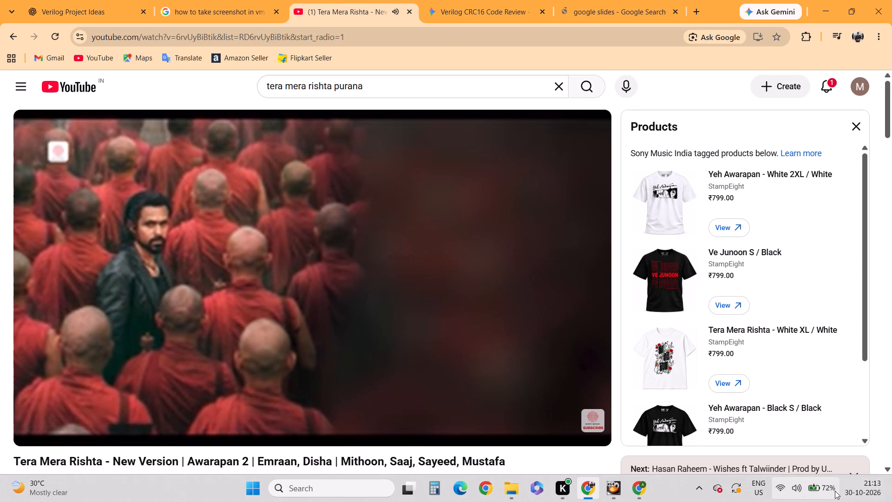
click(813, 494)
click(831, 416)
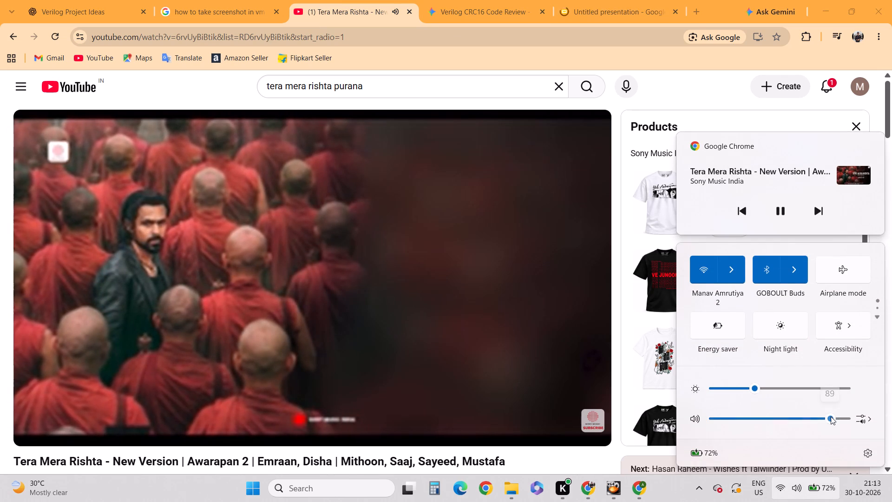
click(830, 417)
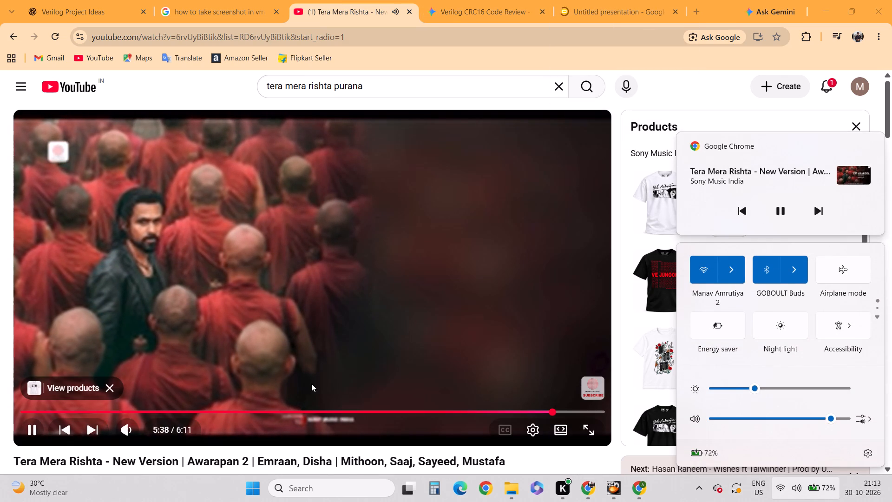
click(74, 406)
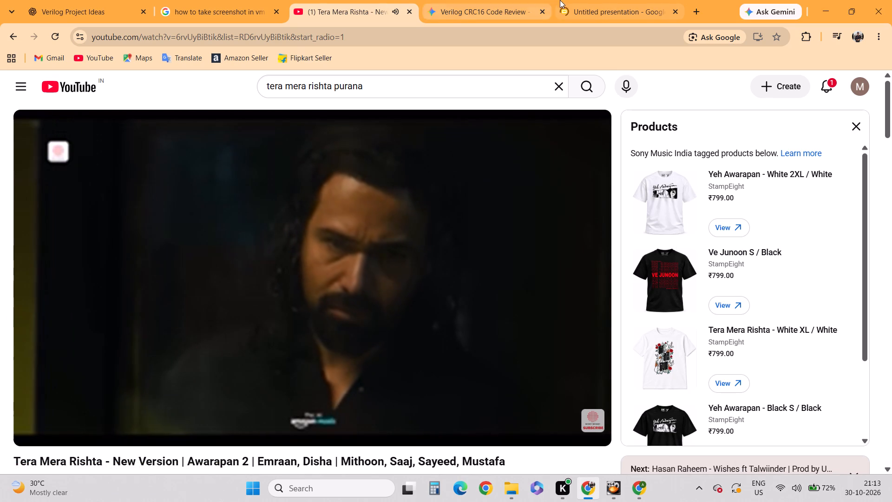
Return to the untitled Google Slides presentation and dismiss its "Let's start creating" welcome dialog.
click(563, 0)
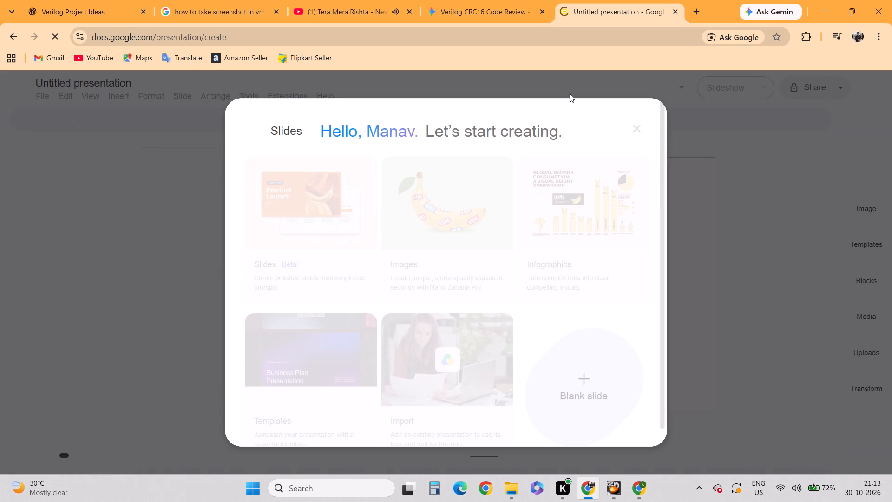
click(633, 127)
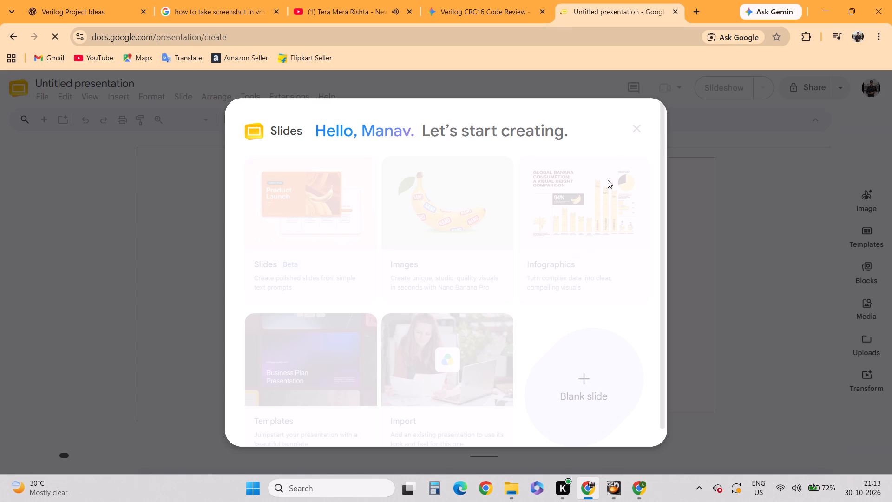
Get past the welcome dialog by starting with a blank slide.
triple_click(636, 124)
triple_click(636, 124)
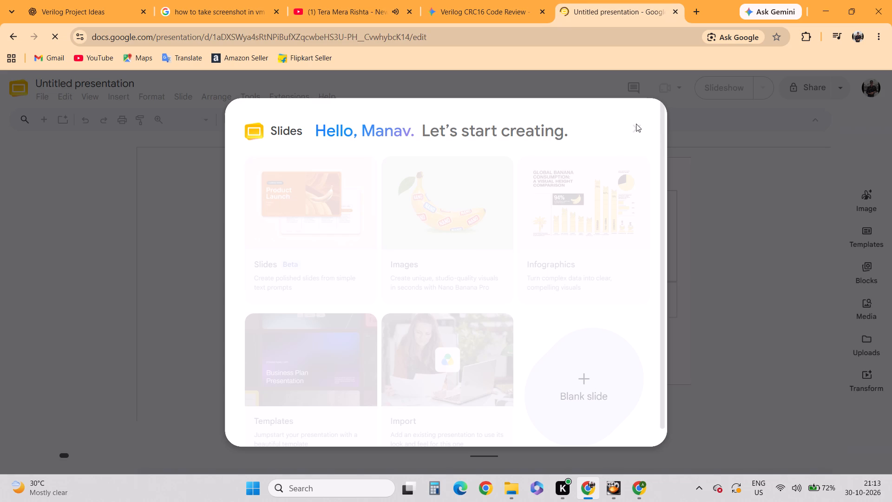
triple_click(636, 124)
click(636, 125)
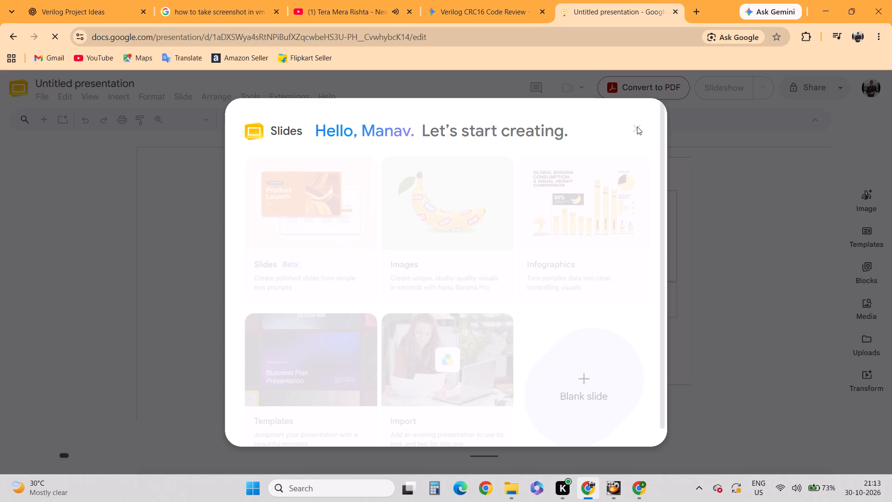
triple_click(637, 126)
double_click(637, 126)
click(637, 126)
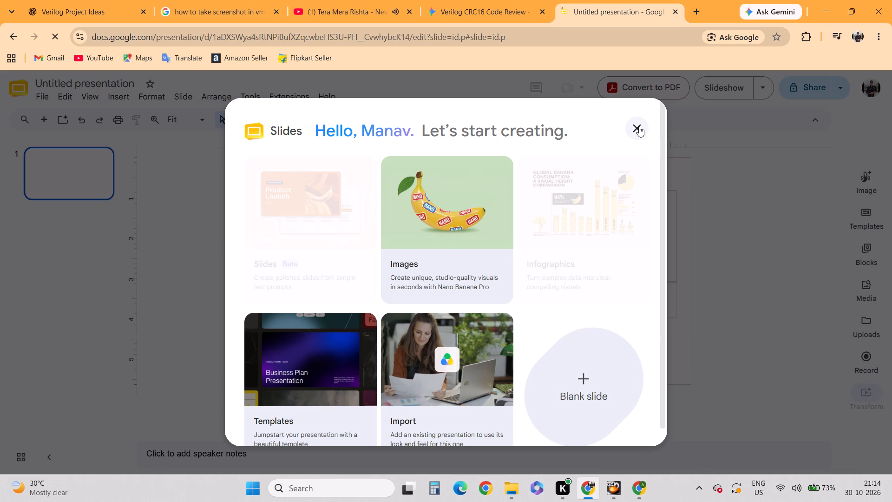
click(599, 376)
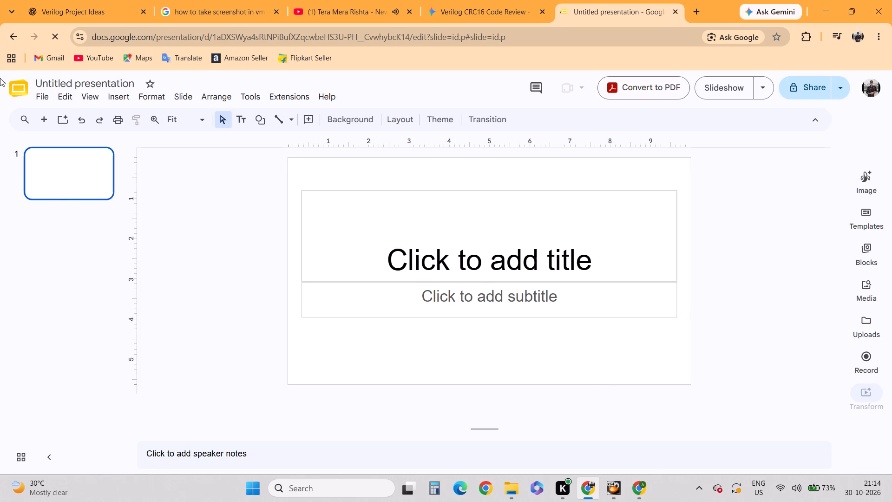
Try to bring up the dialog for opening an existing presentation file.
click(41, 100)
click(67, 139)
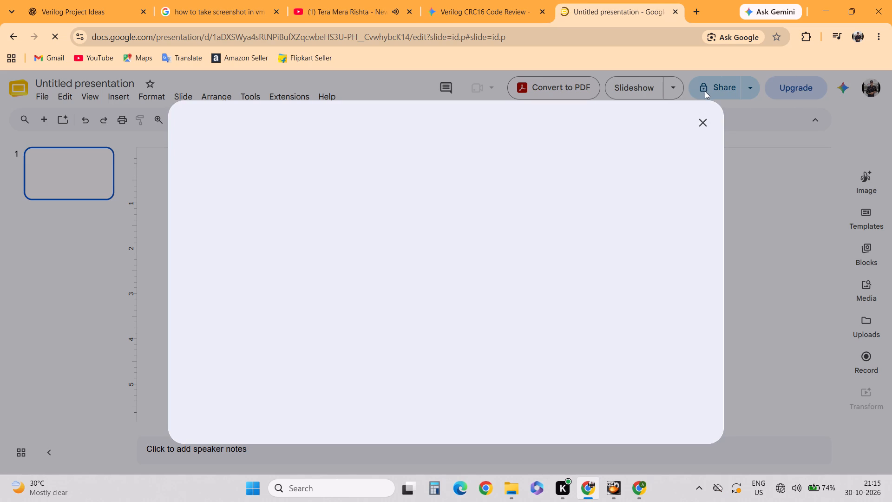
Connect the computer to the available personal Wi-Fi network at the top of the network list.
click(790, 482)
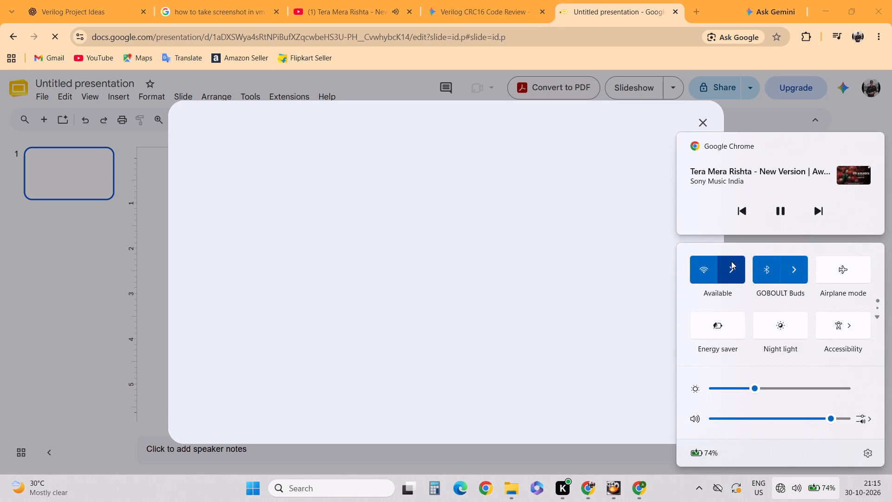
click(731, 261)
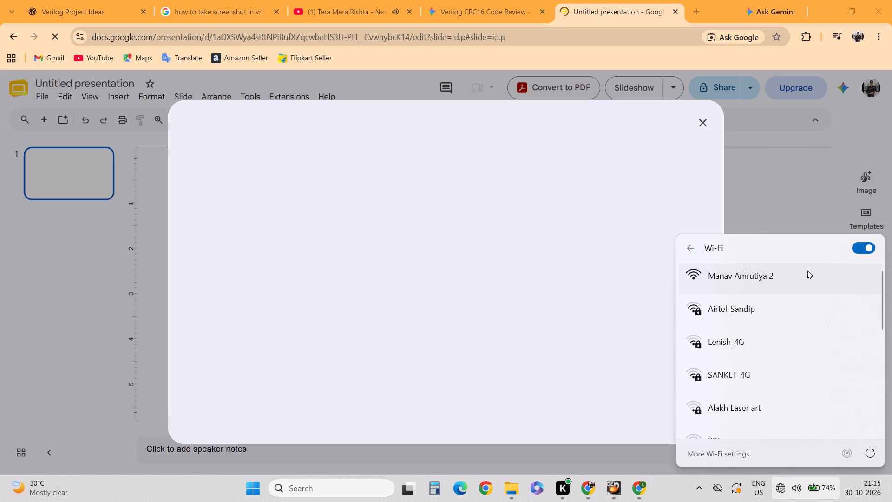
click(809, 268)
click(789, 202)
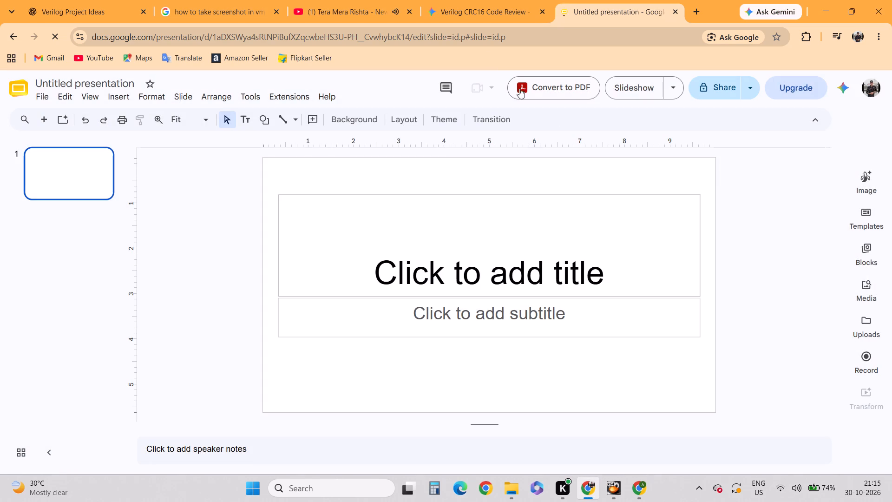
Upload the Poster Template.pptx file from the computer and open it in Google Slides.
click(46, 101)
click(61, 137)
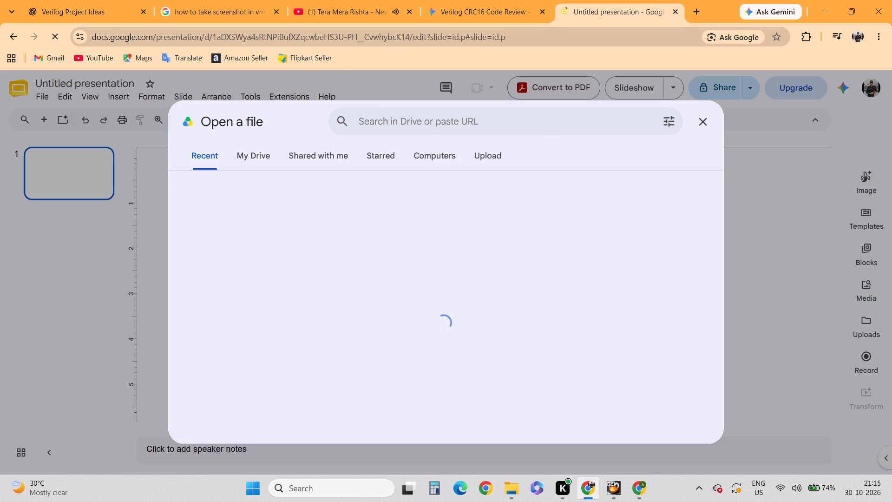
click(261, 166)
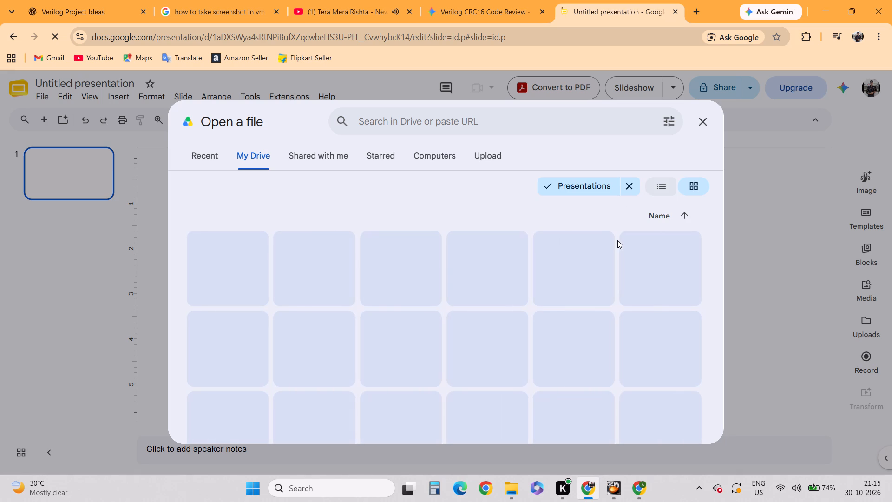
click(481, 161)
click(435, 330)
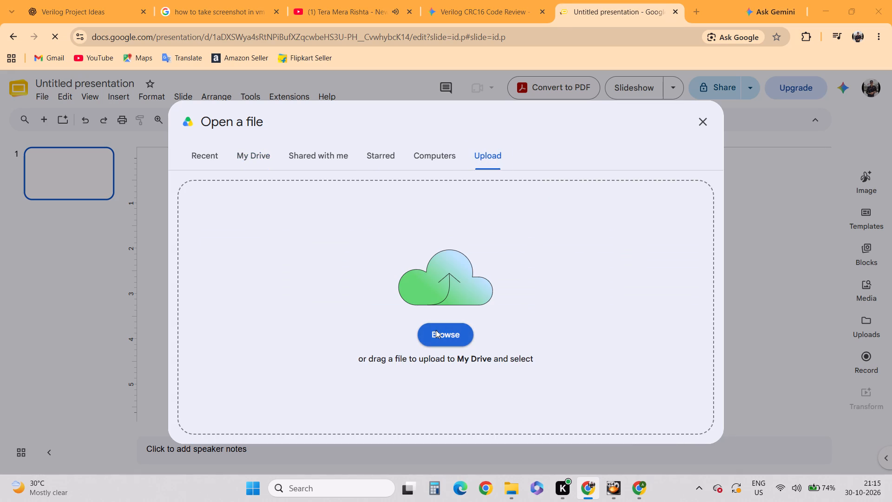
double_click(155, 95)
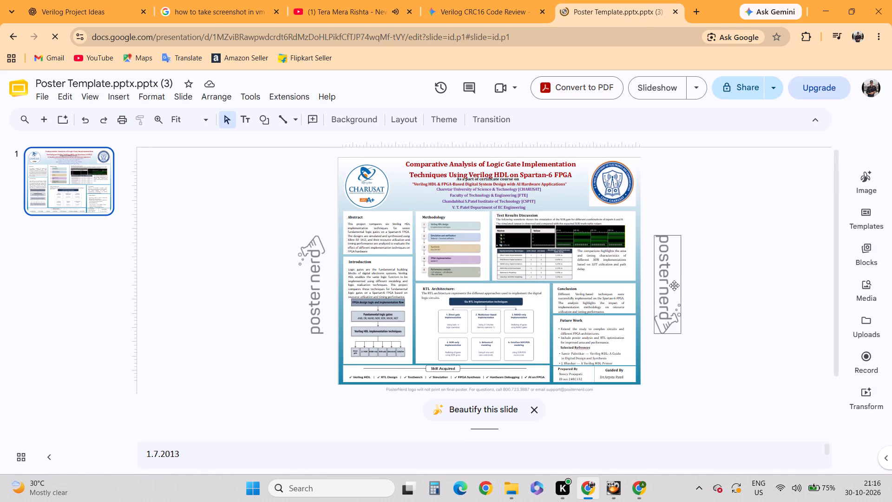
Replace the student name under Prepared By on the poster with the poster author's own name.
ctrl+scroll(674, 285, up, 2)
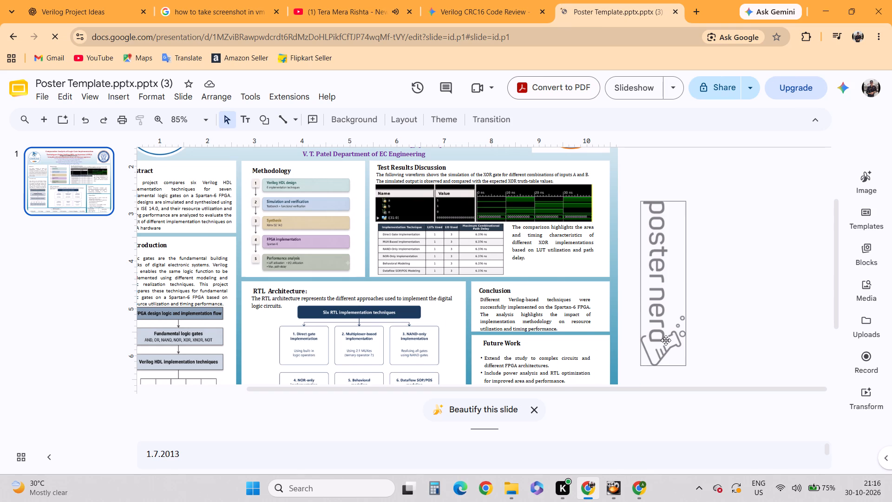
scroll(666, 340, up, 8)
scroll(666, 340, down, 2)
scroll(666, 340, up, 1)
scroll(666, 340, down, 5)
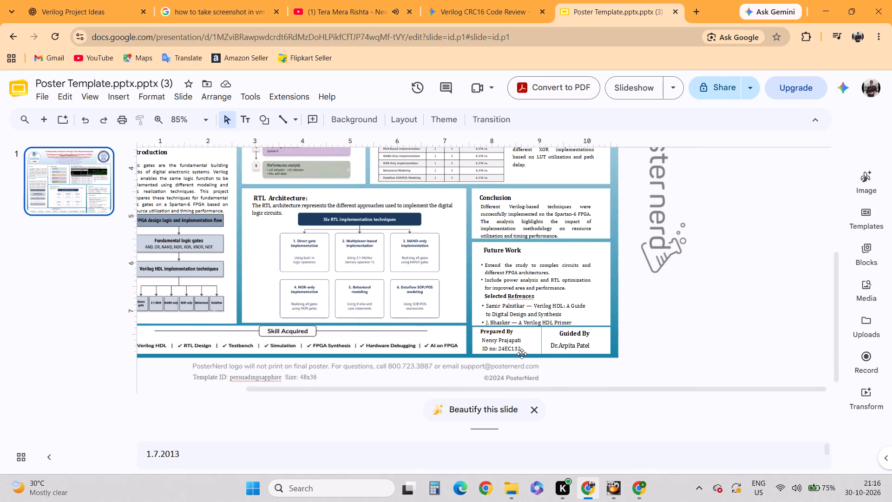
click(520, 341)
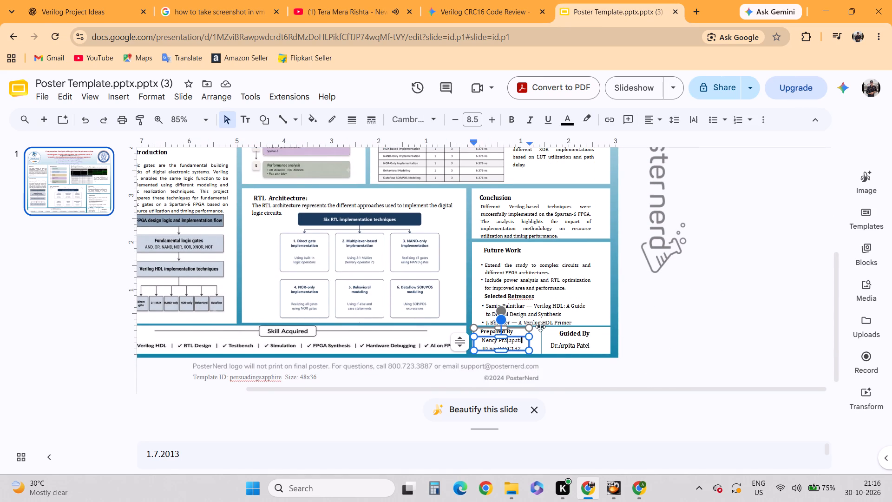
key(BackSpace)
key(BackSpace)
key(BackSpace)
key(BackSpace)
key(BackSpace)
key(BackSpace)
key(BackSpace)
key(BackSpace)
key(BackSpace)
key(BackSpace)
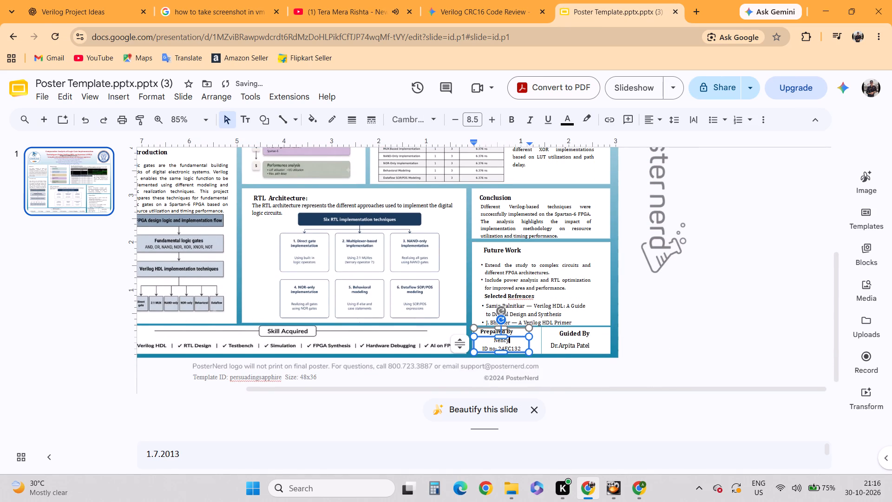
key(BackSpace)
key(BackSpace)
key(BackSpace)
key(BackSpace)
key(BackSpace)
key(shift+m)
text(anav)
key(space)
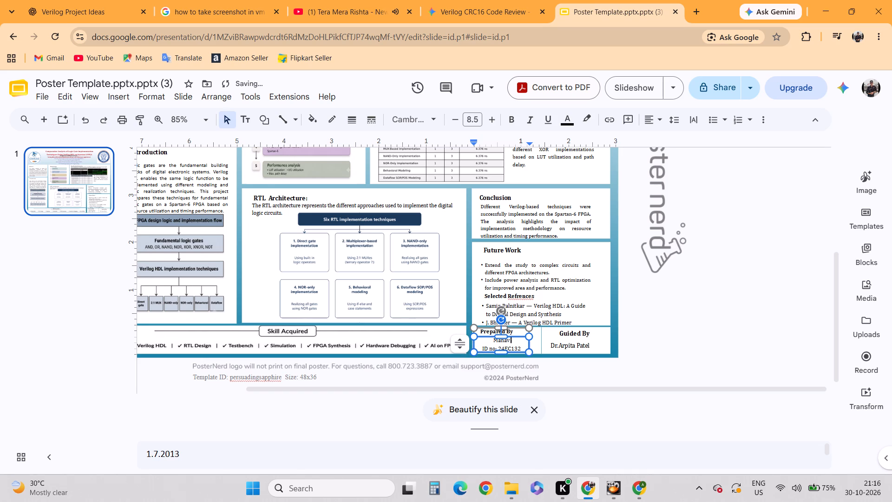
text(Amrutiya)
Replace the last three digits of the ID number under Prepared By with the author's own.
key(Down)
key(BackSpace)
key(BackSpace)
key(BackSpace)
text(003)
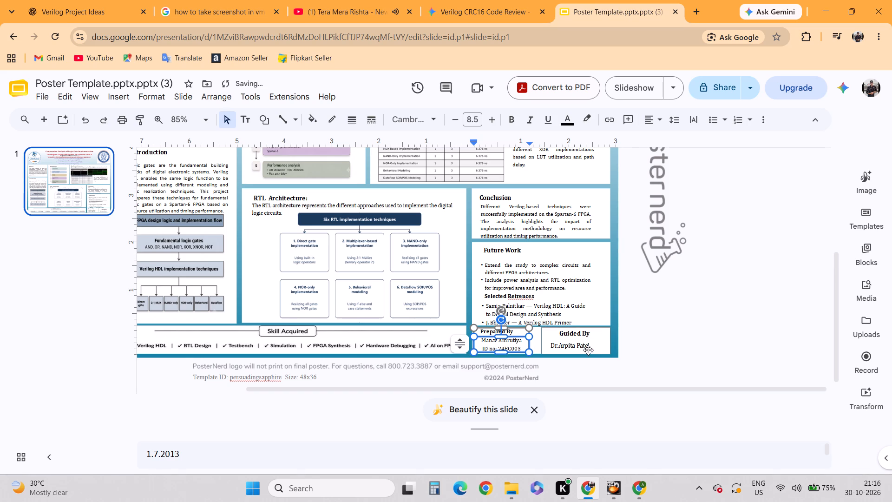
Delete the faculty name after "Dr." in the Guided By box, keeping the title.
click(587, 348)
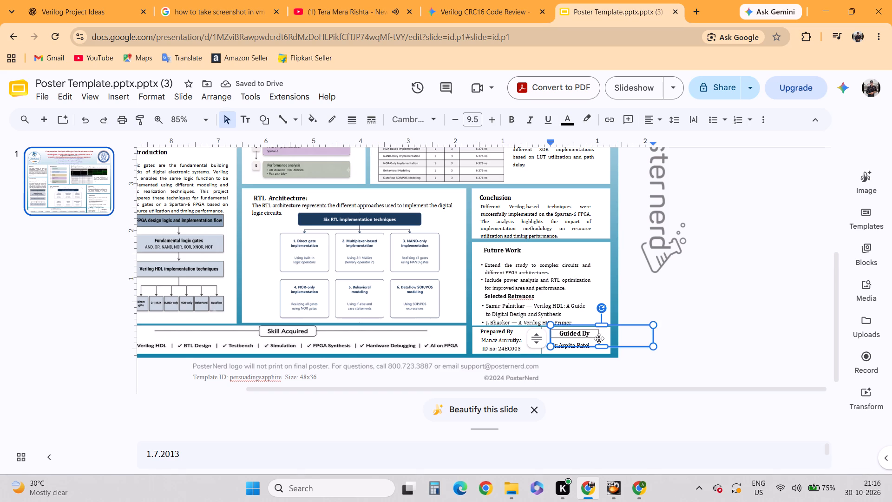
key(BackSpace)
key(BackSpace)
key(BackSpace)
key(BackSpace)
key(BackSpace)
key(BackSpace)
key(BackSpace)
key(BackSpace)
key(BackSpace)
key(BackSpace)
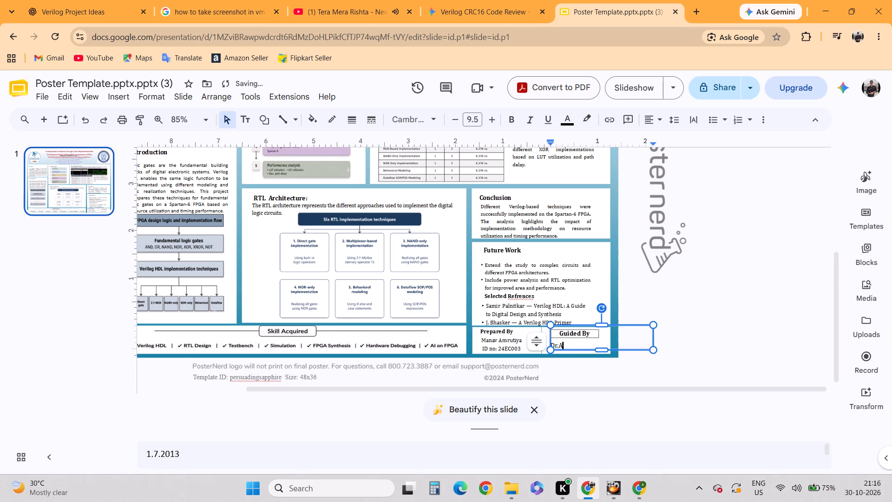
key(BackSpace)
key(Right)
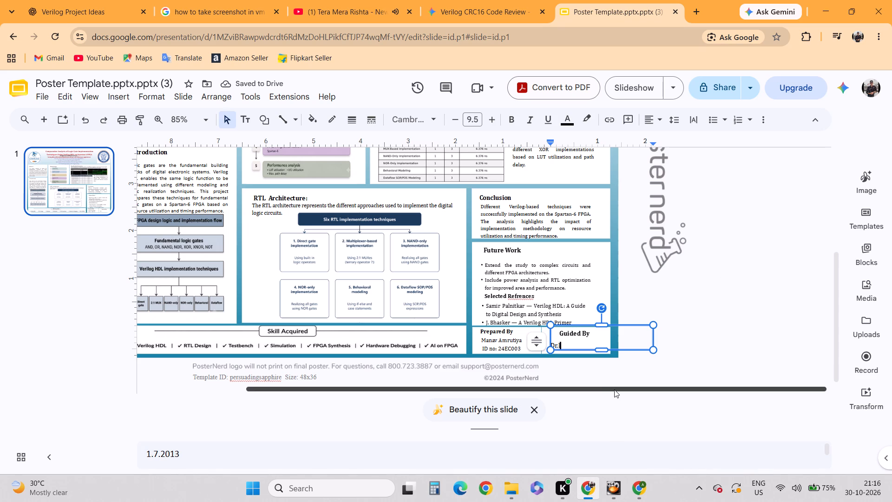
key(BackSpace)
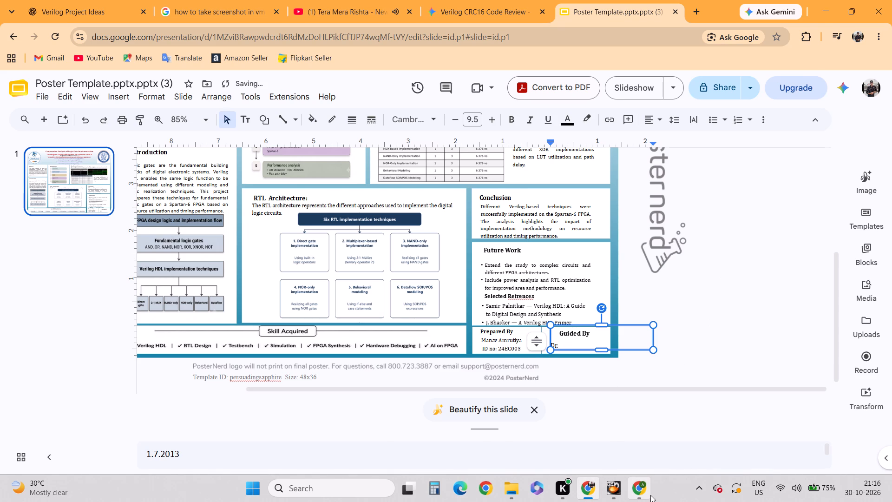
click(649, 495)
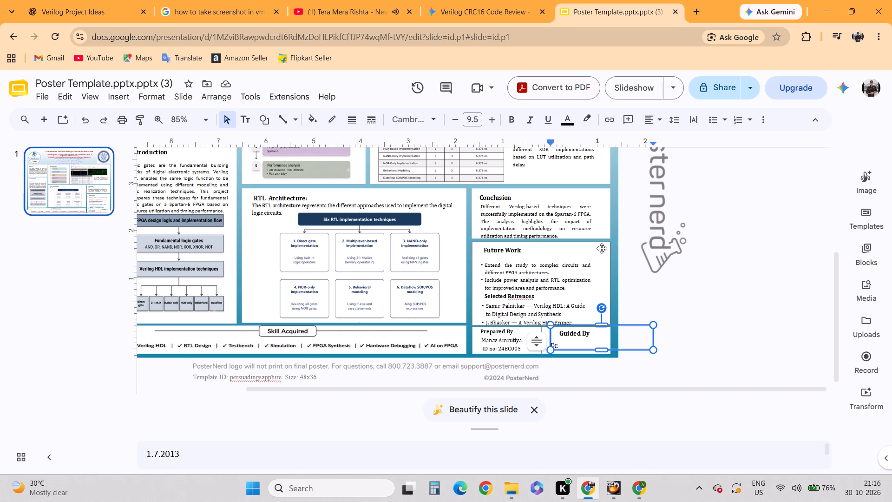
Enter the faculty guide's name after "Dr." in the Guided By box.
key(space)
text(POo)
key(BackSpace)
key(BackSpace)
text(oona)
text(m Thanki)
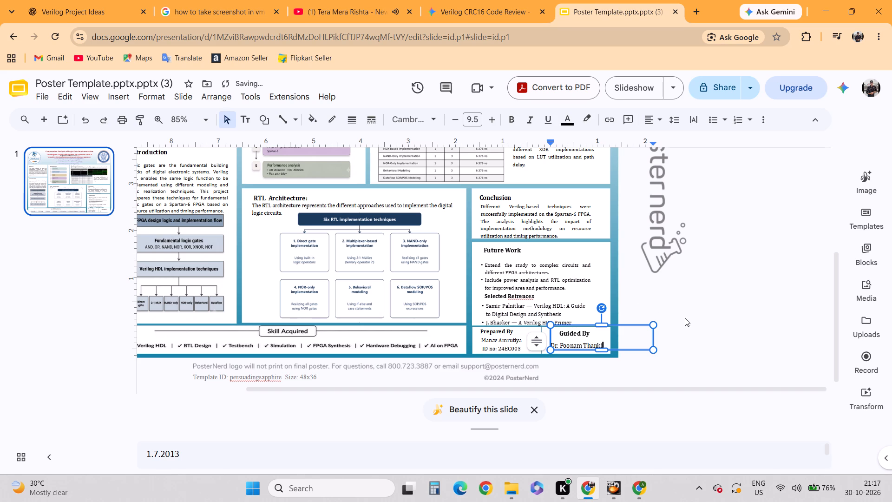
click(685, 318)
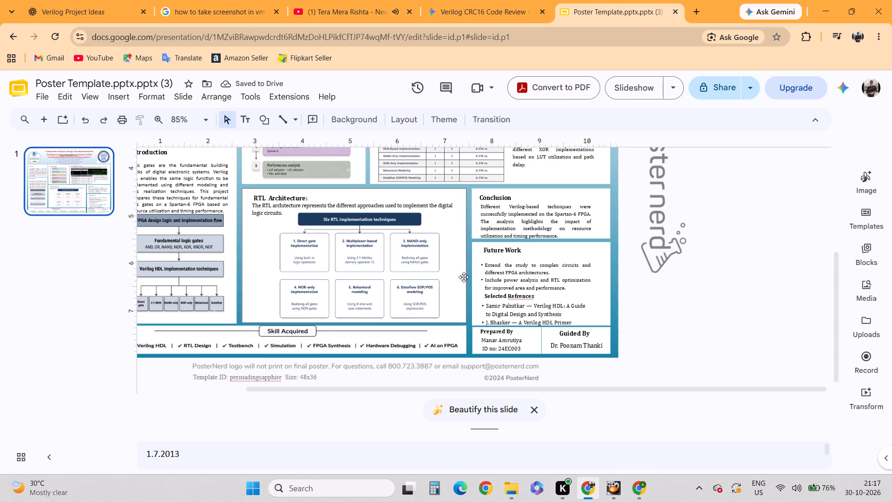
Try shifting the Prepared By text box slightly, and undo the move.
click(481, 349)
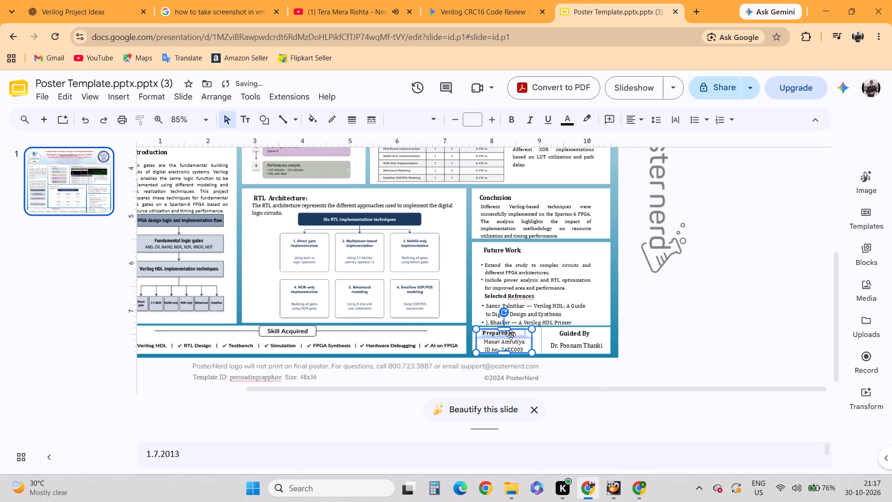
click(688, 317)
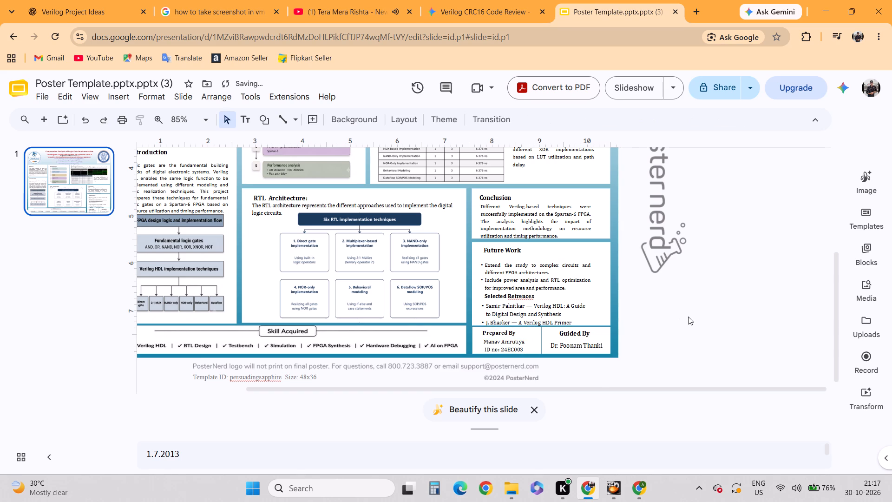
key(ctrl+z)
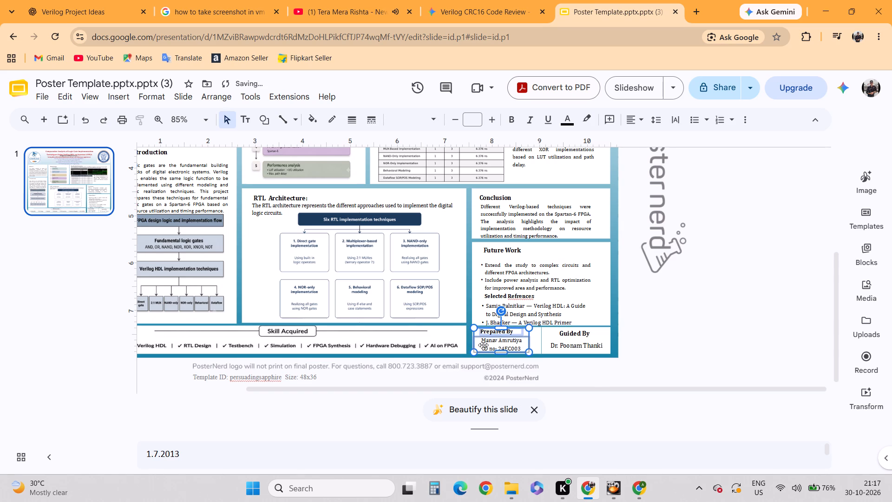
Adjust the leading spaces of the ID number line in the Prepared By box to align it with the name.
click(483, 345)
click(483, 349)
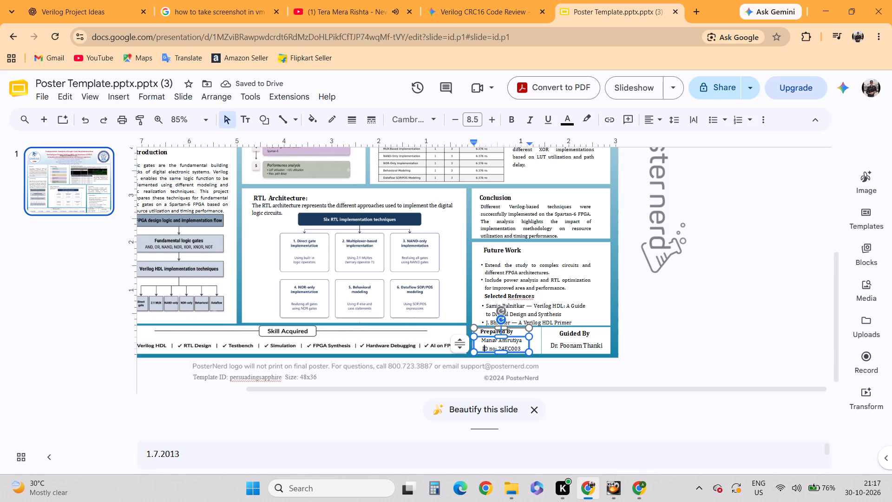
key(Left)
key(BackSpace)
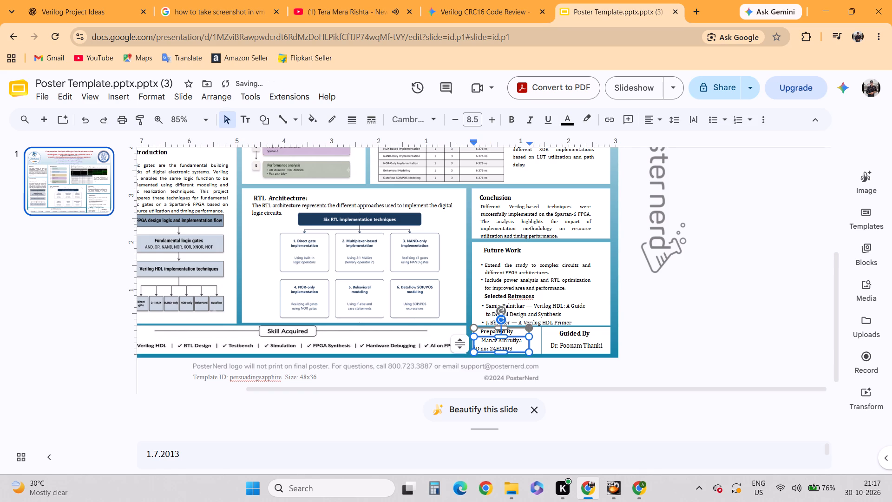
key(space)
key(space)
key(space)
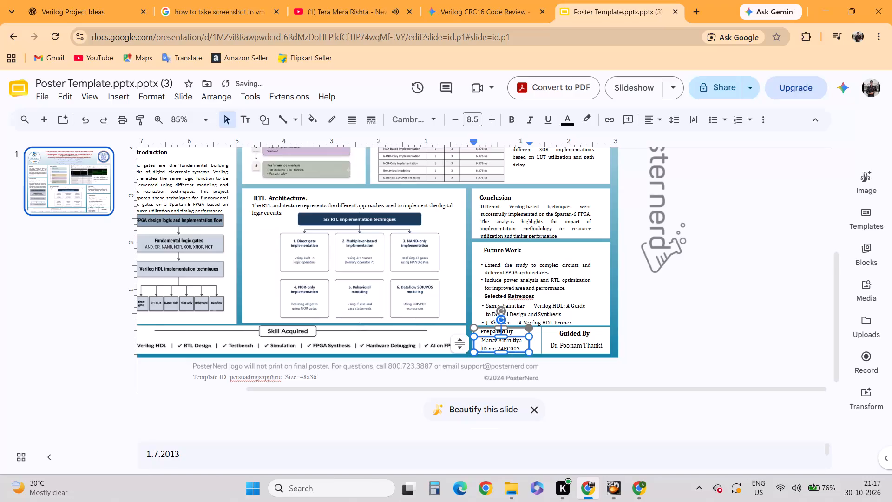
click(669, 311)
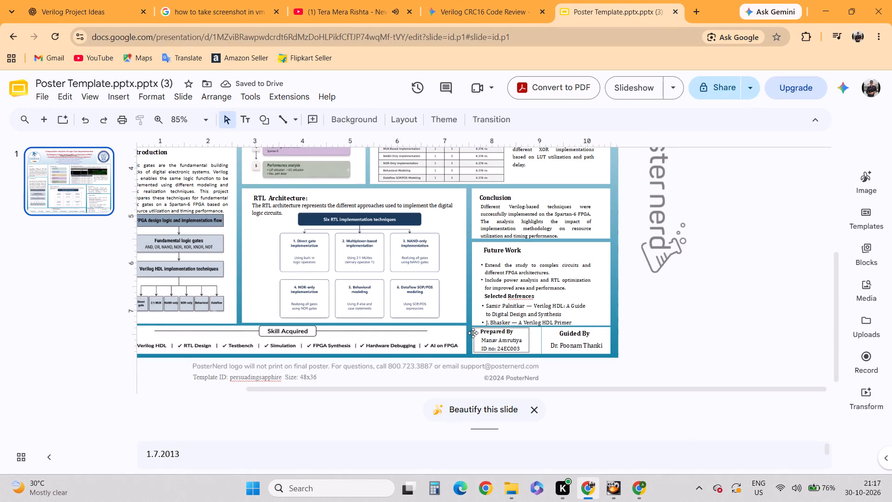
click(768, 304)
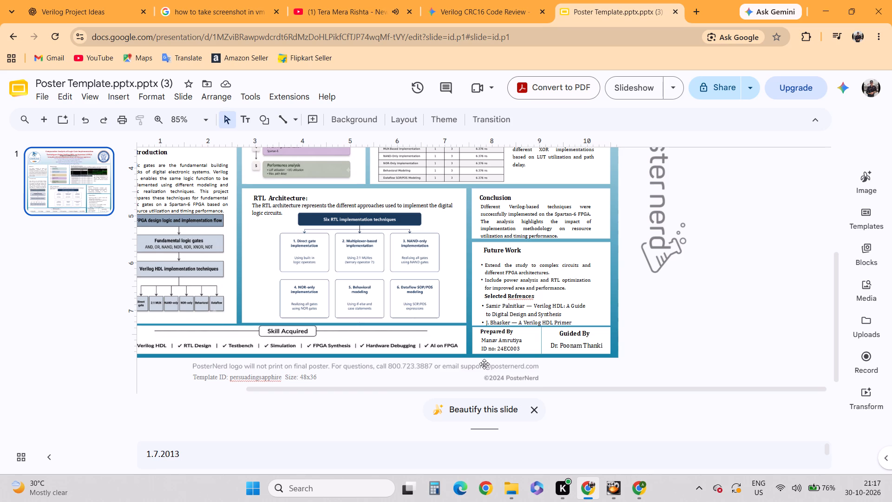
drag(477, 387, 284, 393)
drag(836, 262, 818, 159)
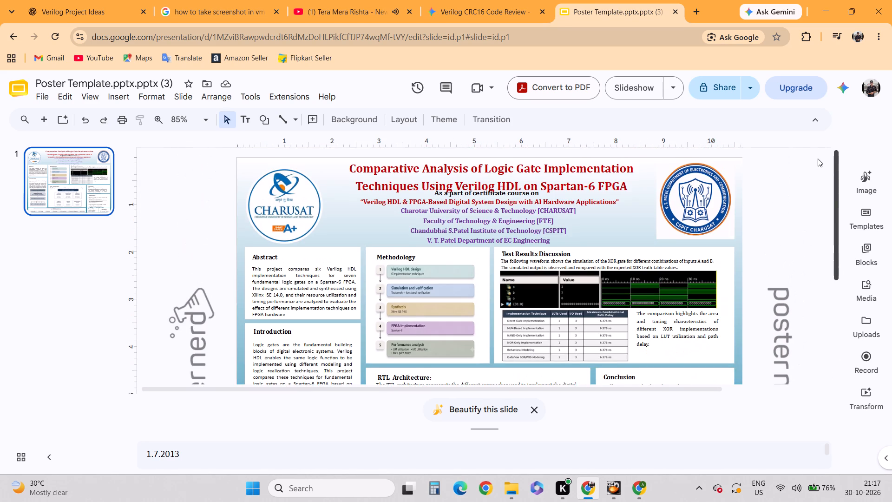
drag(818, 159, 816, 164)
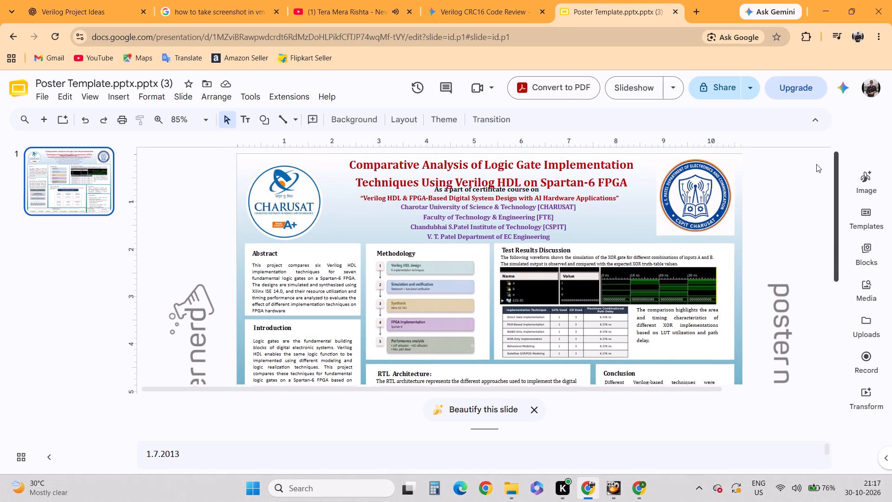
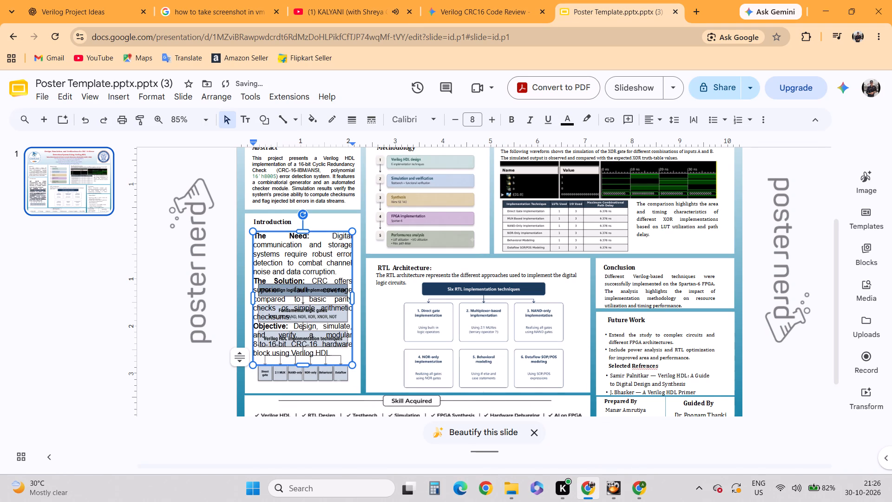
Set the font size of all the Introduction text to 7.5.
key(ctrl+a)
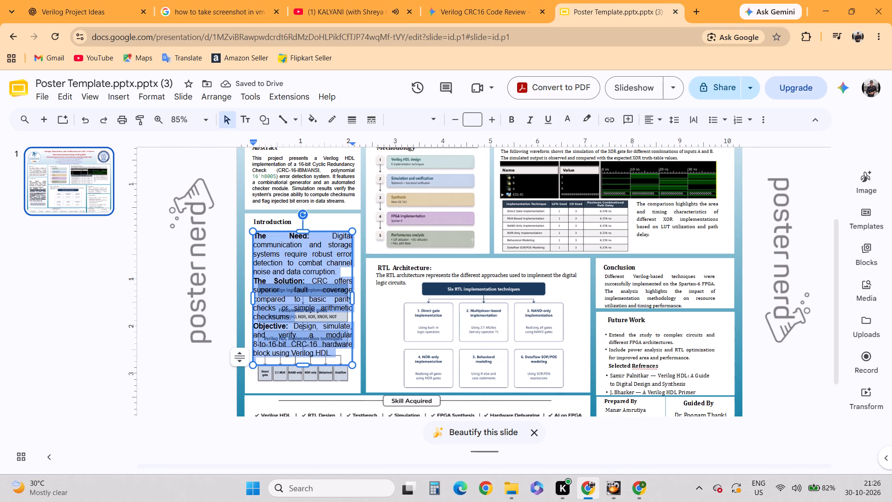
click(476, 119)
key(7)
key(period)
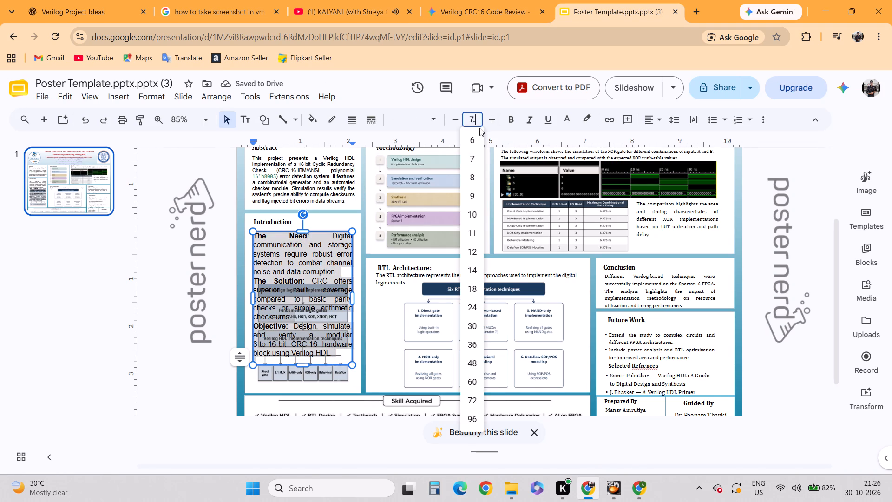
key(5)
key(Return)
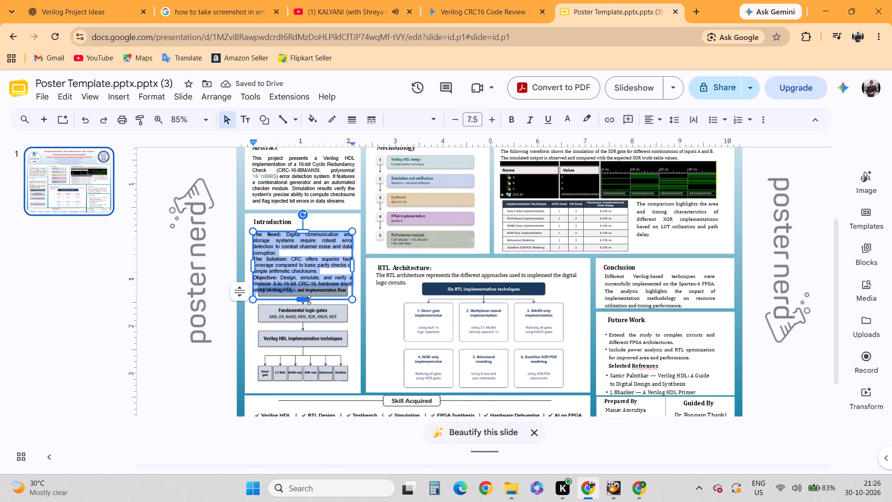
Delete the template's logic-gate implementation flow diagram that overlaps the Introduction section.
click(311, 324)
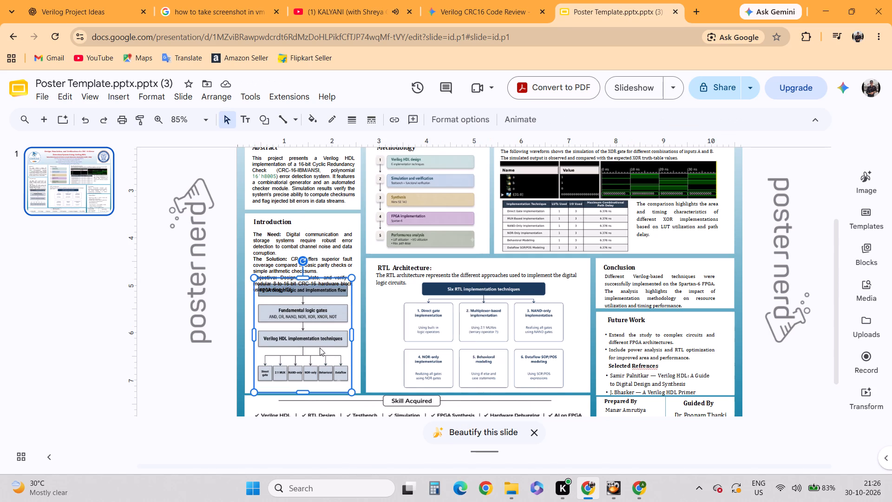
key(BackSpace)
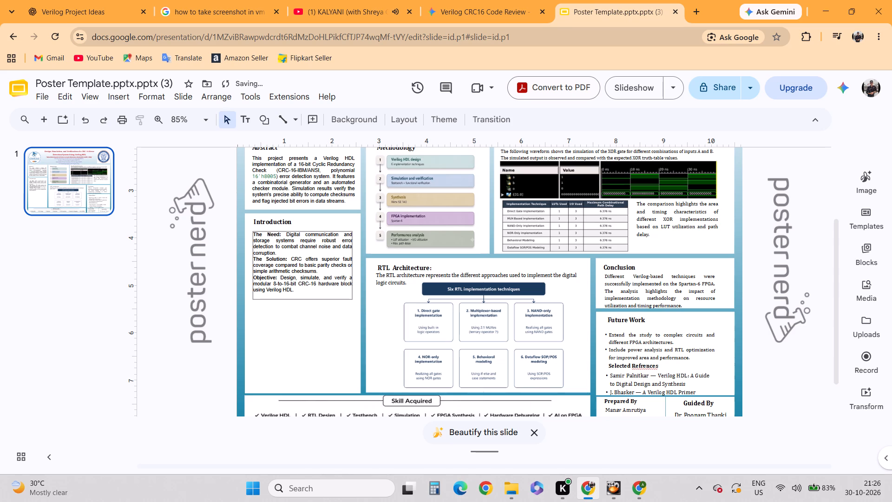
Move the Introduction text box slightly upward, closer to its heading, and deselect it.
click(273, 242)
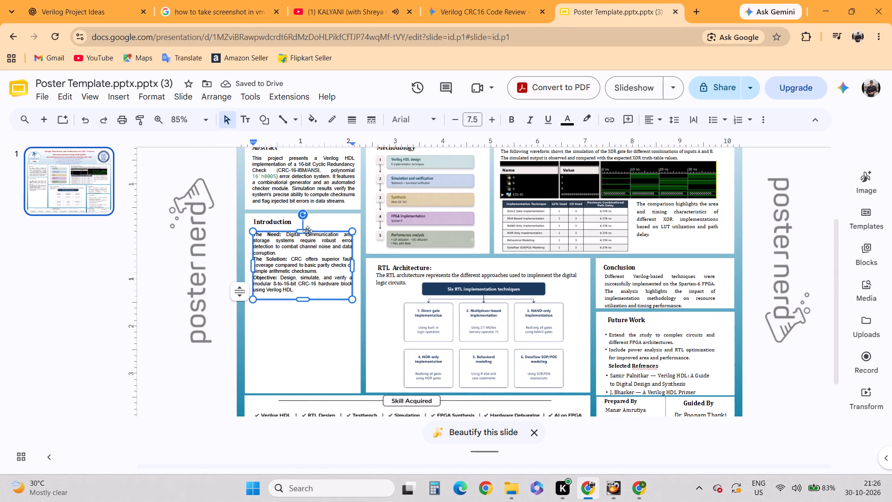
drag(302, 233, 303, 229)
click(289, 341)
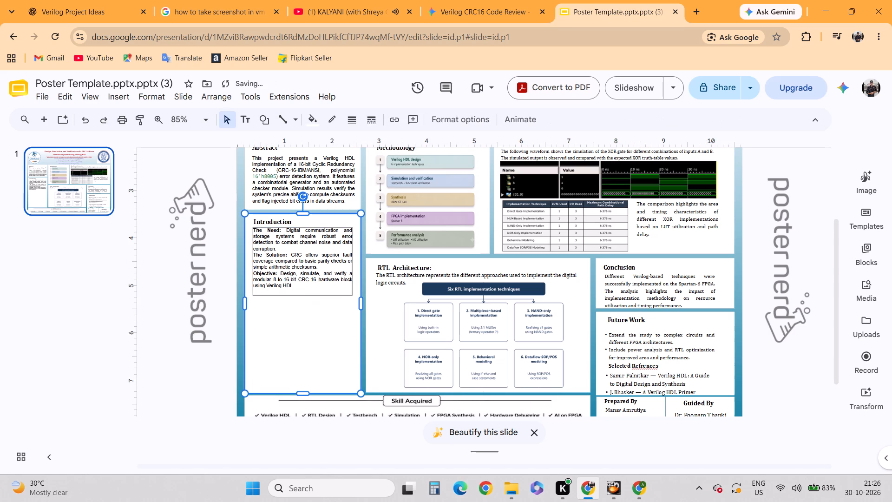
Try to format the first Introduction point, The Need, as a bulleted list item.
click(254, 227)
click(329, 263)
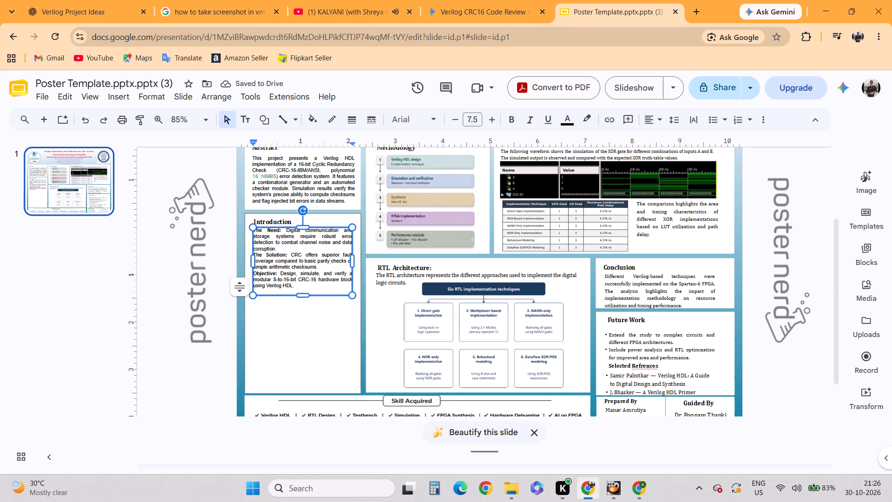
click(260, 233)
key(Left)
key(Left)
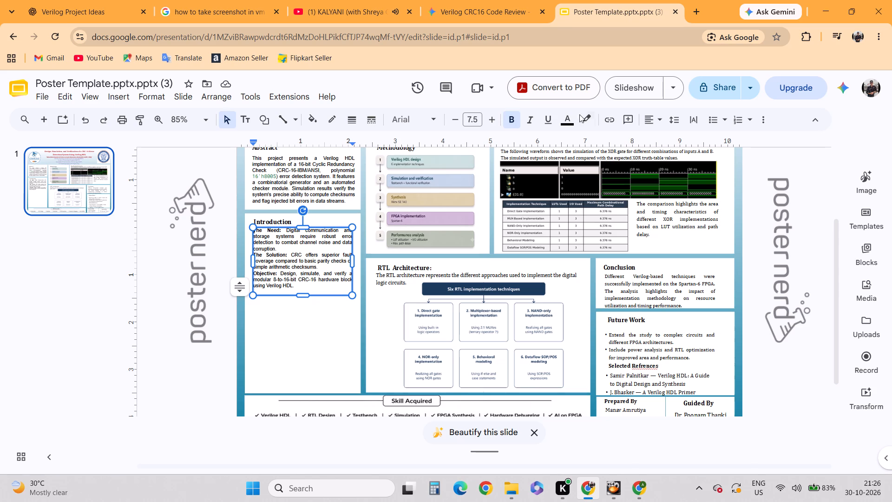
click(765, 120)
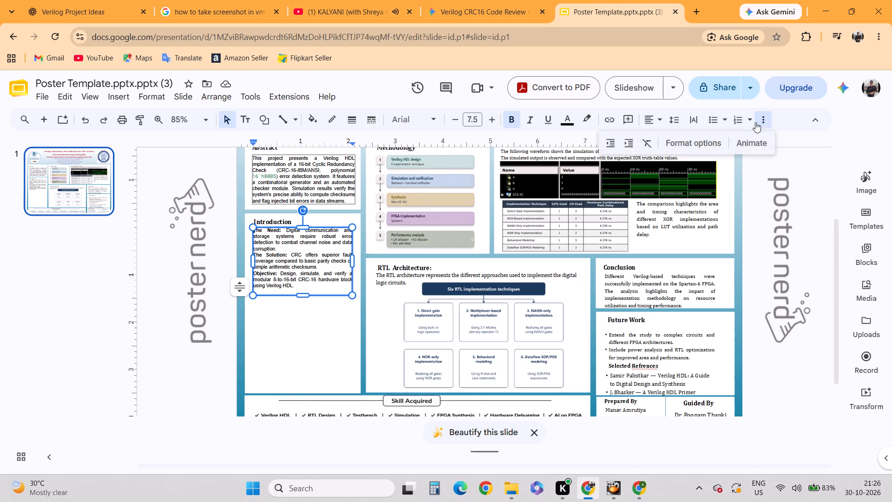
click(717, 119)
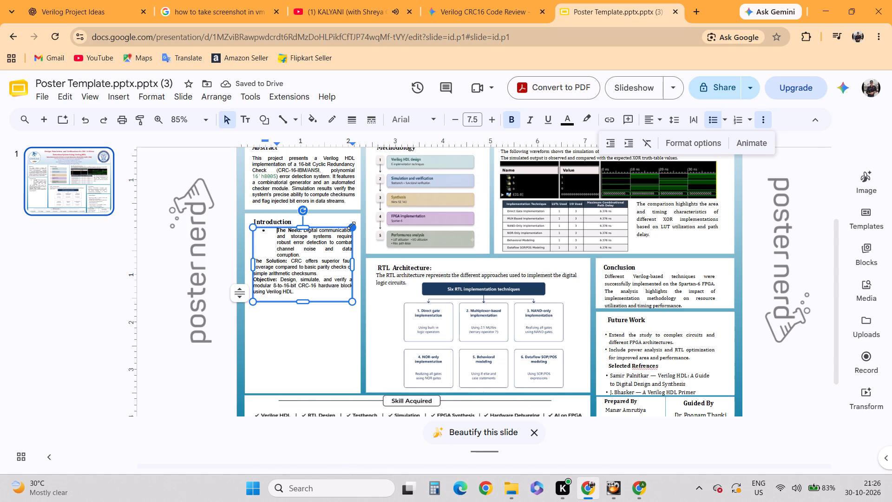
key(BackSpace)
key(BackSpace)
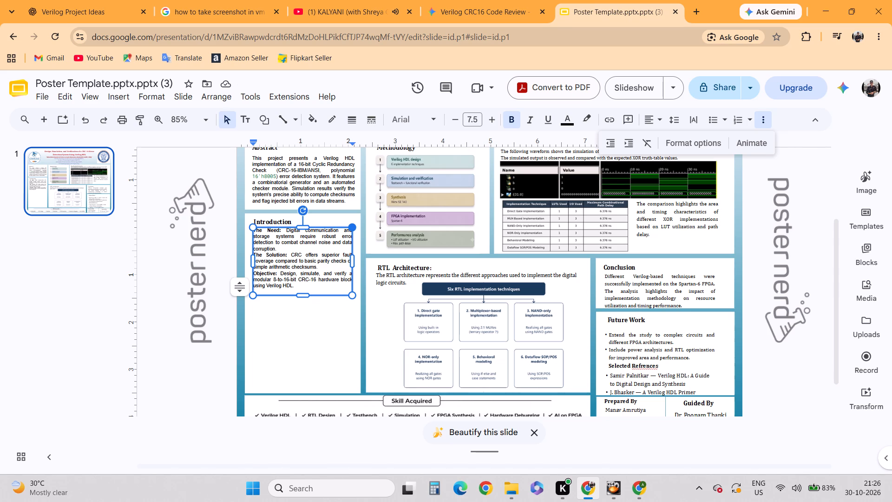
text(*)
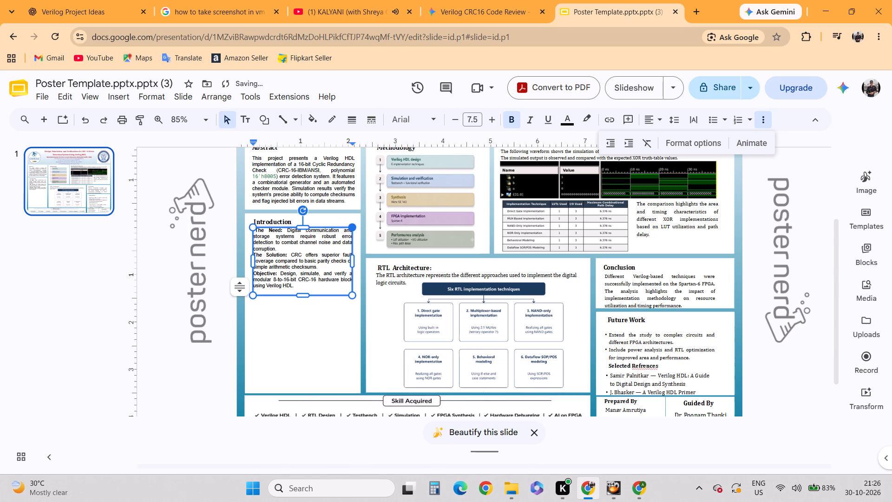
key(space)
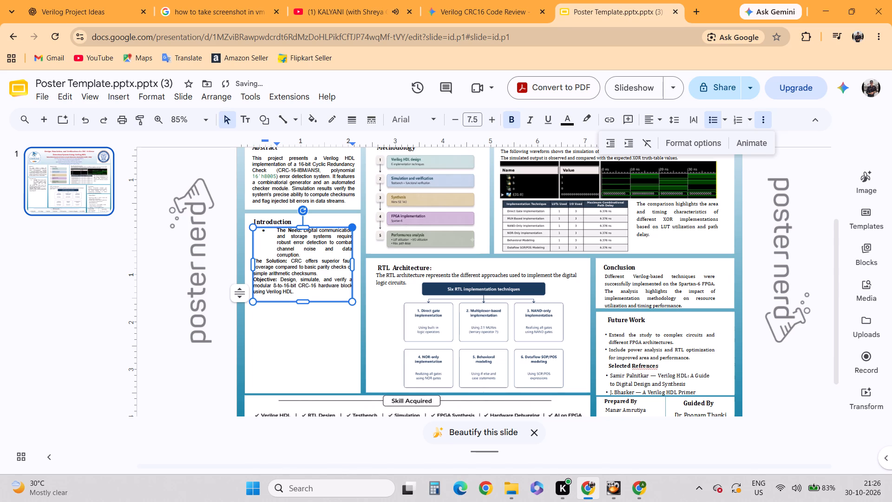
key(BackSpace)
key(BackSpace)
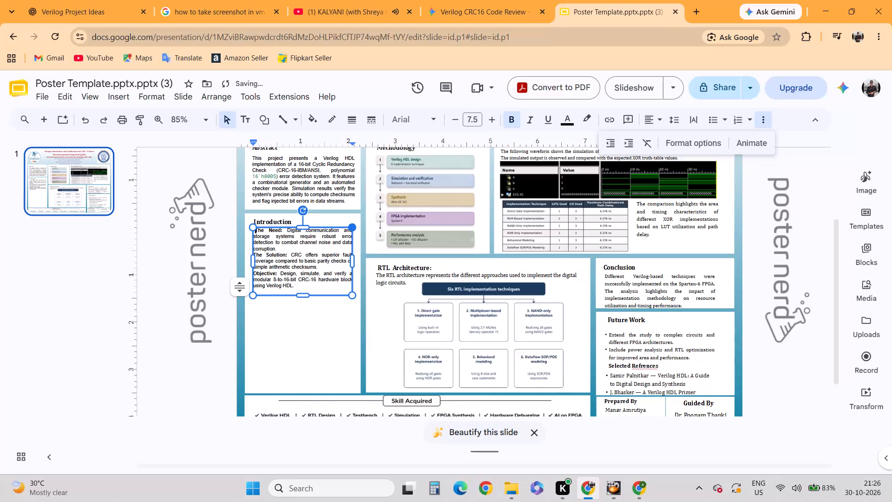
Number the Introduction points The Need, The Solution and Objective as 1., 2. and 3.
text(1.)
key(space)
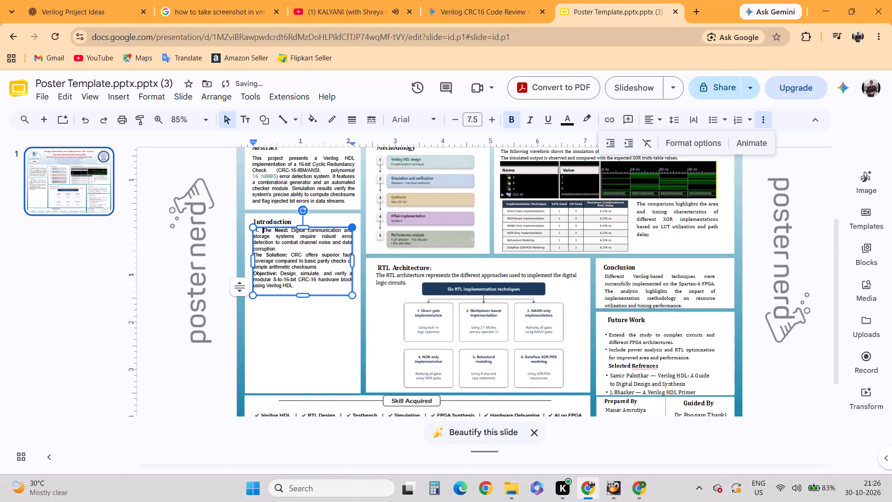
key(Down)
key(Down)
key(Down)
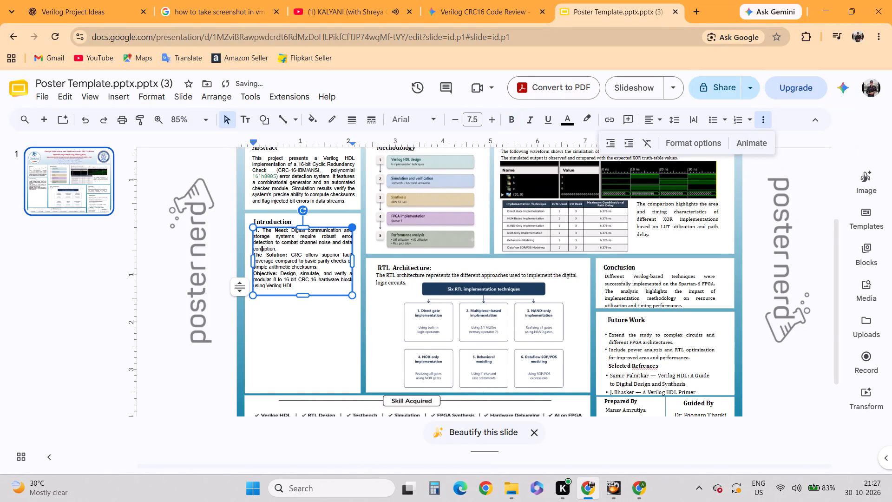
key(Down)
key(Left)
key(Left)
key(Left)
text(2.)
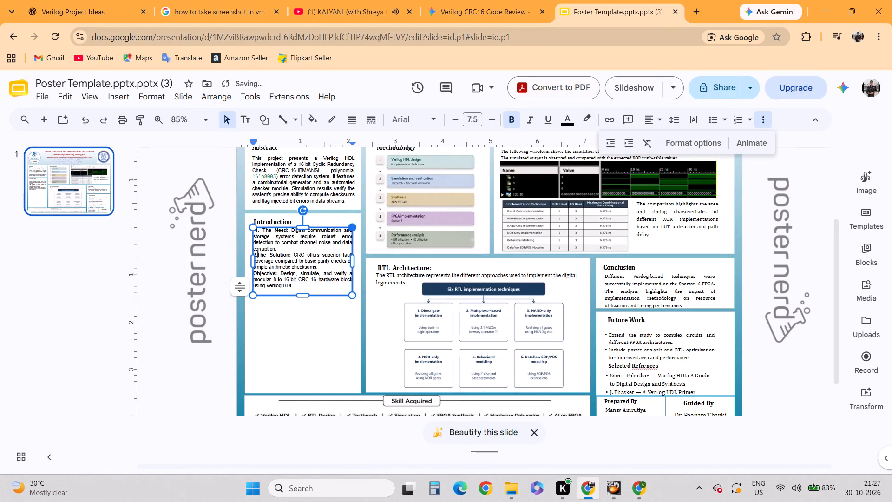
key(space)
key(Down)
key(Down)
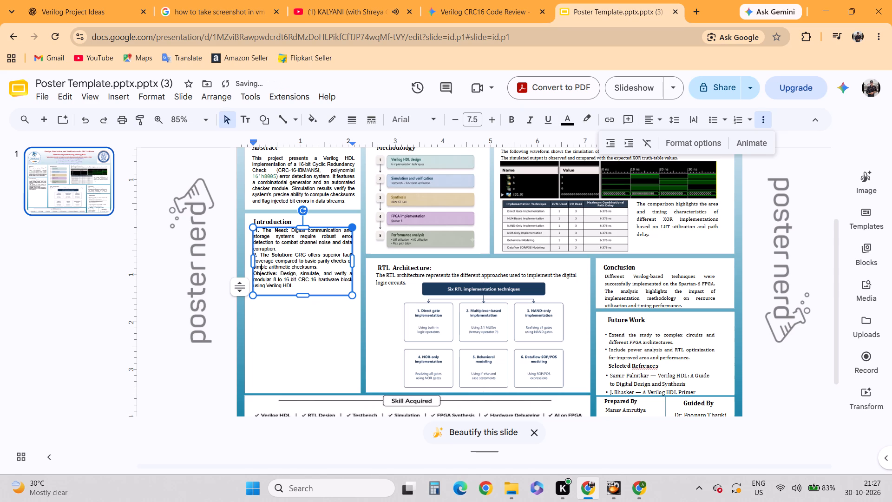
key(Down)
key(Left)
key(Left)
text(3.)
key(space)
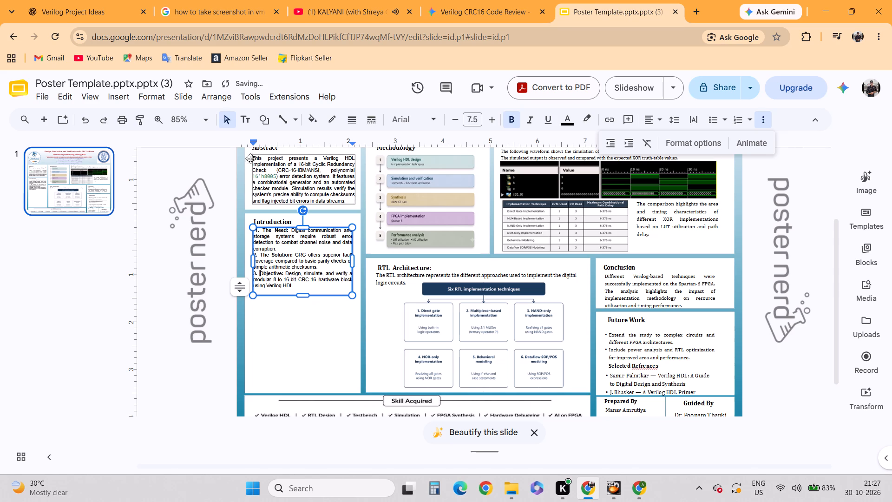
click(330, 349)
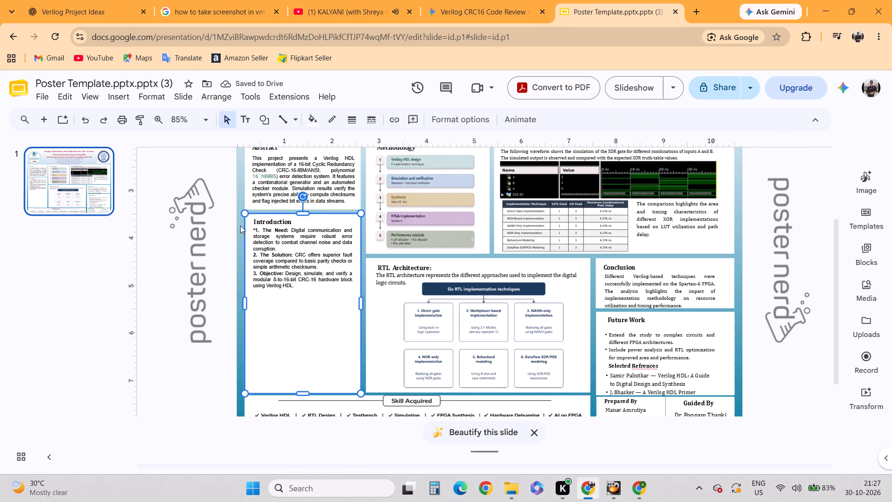
click(255, 230)
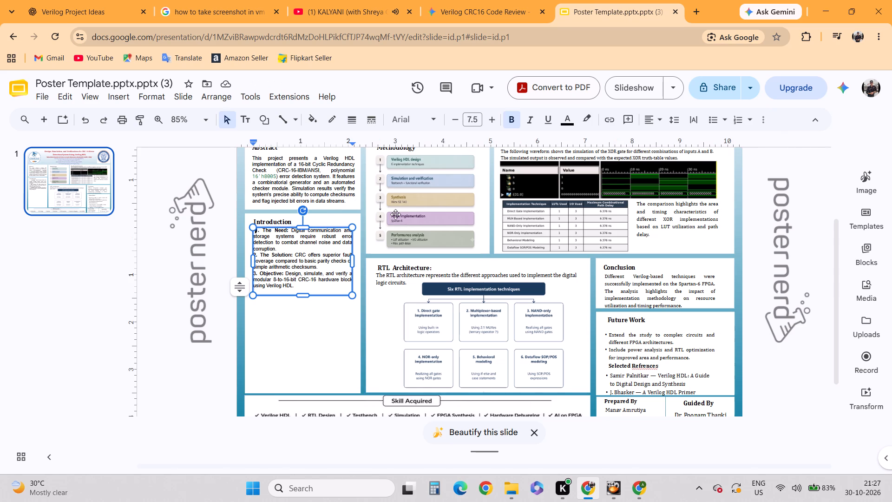
key(BackSpace)
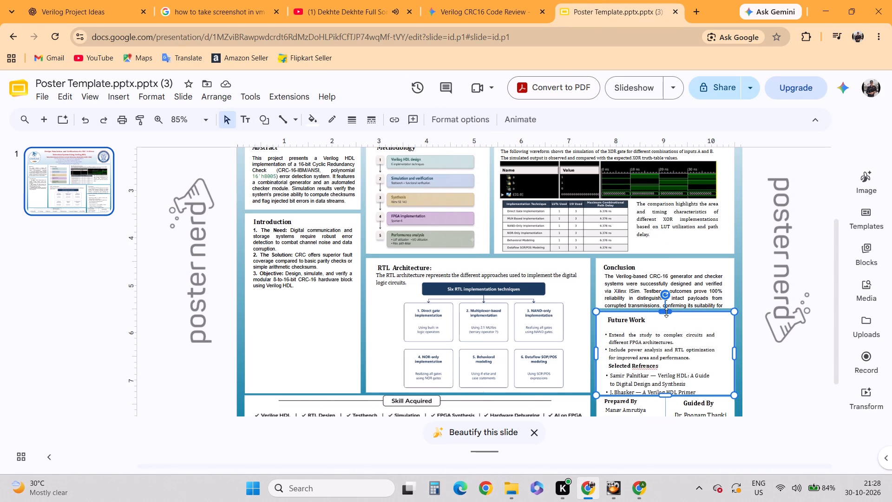
drag(666, 312, 667, 326)
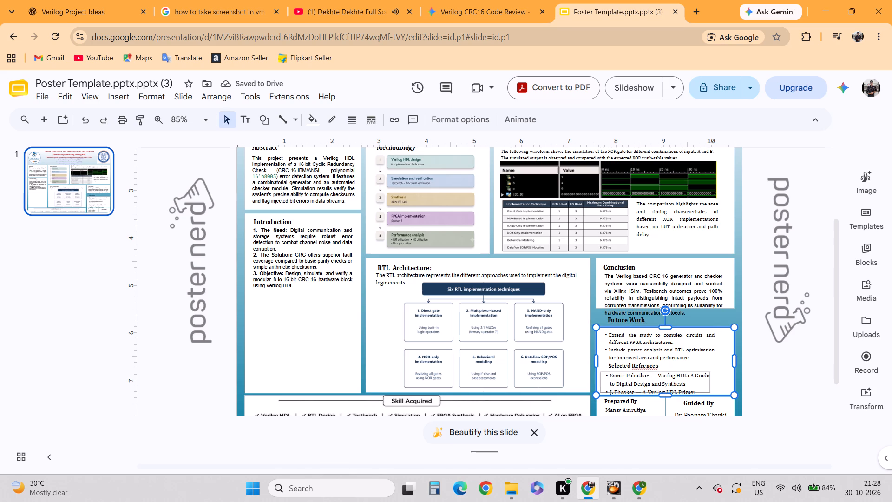
Delete all the existing bullet text from the Future Work text box.
click(611, 337)
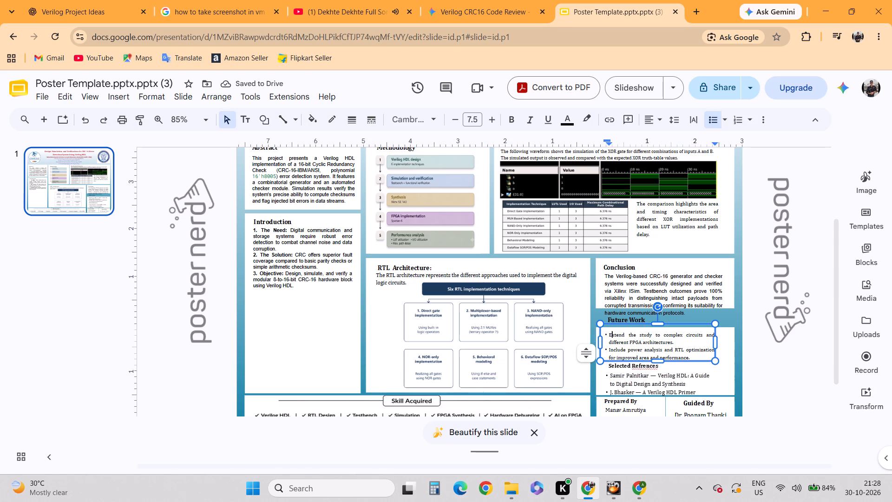
key(a)
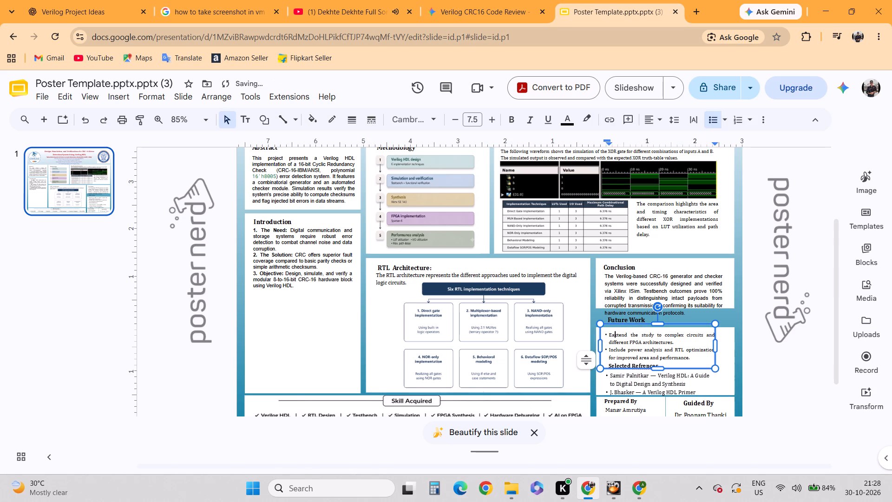
key(ctrl+a)
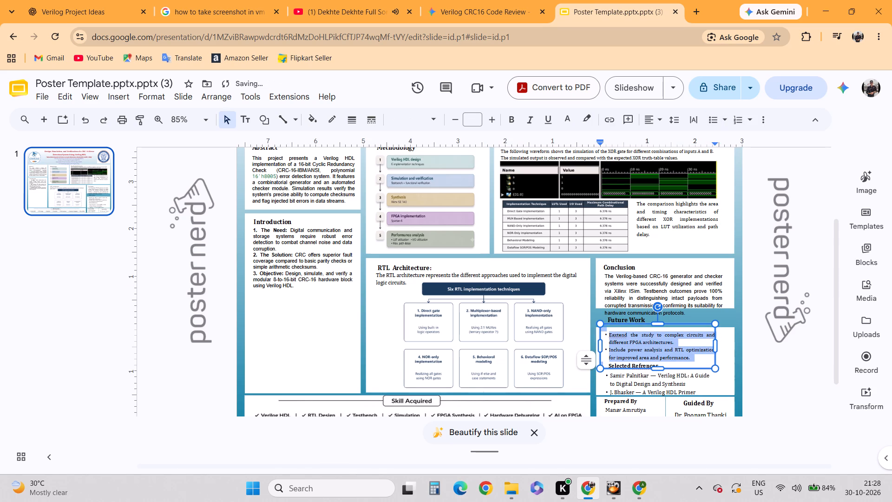
key(BackSpace)
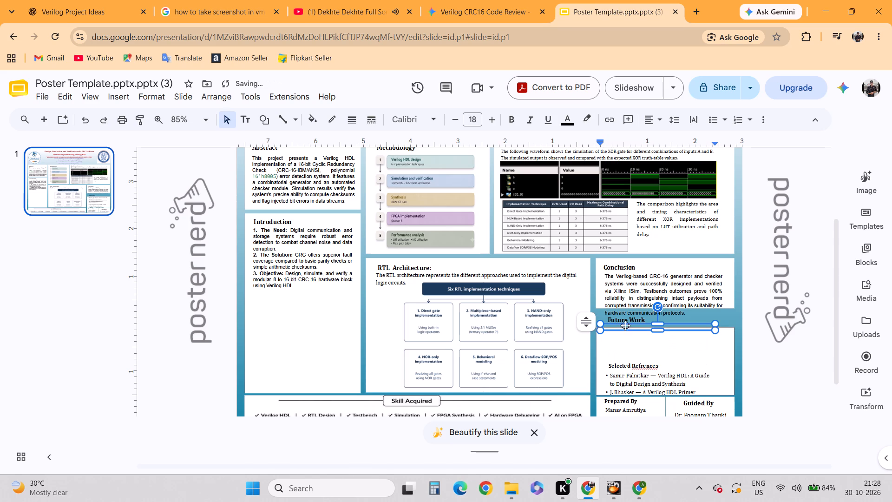
Move the Conclusion heading slightly upward within its white background box.
click(728, 288)
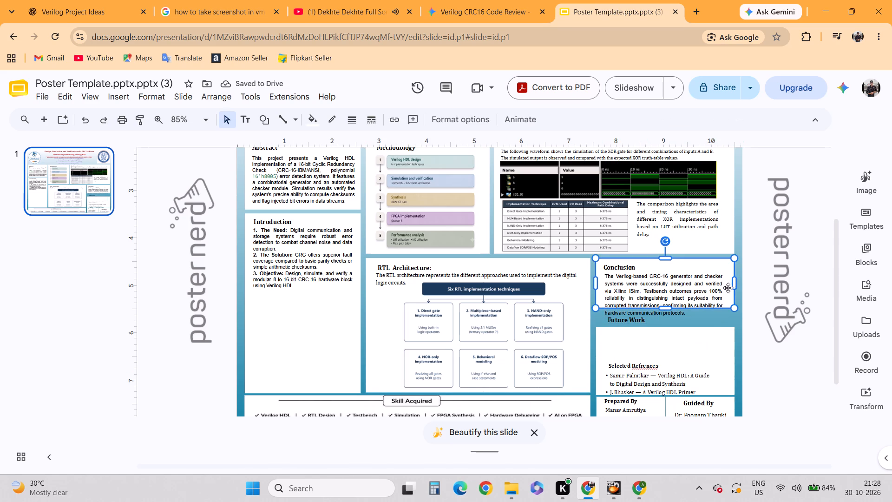
click(630, 266)
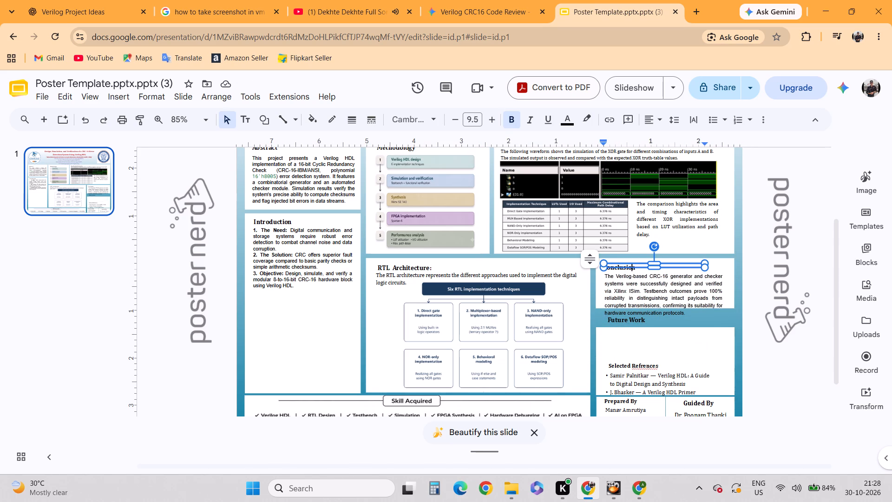
drag(631, 268, 632, 263)
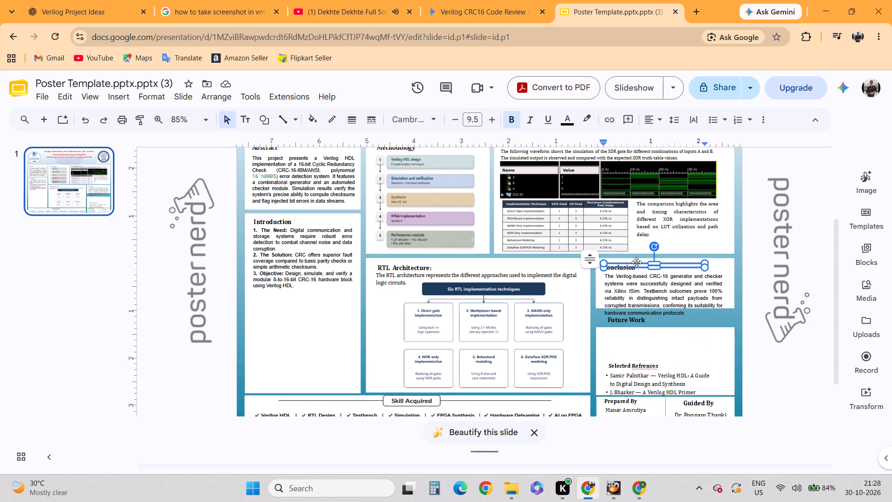
click(636, 262)
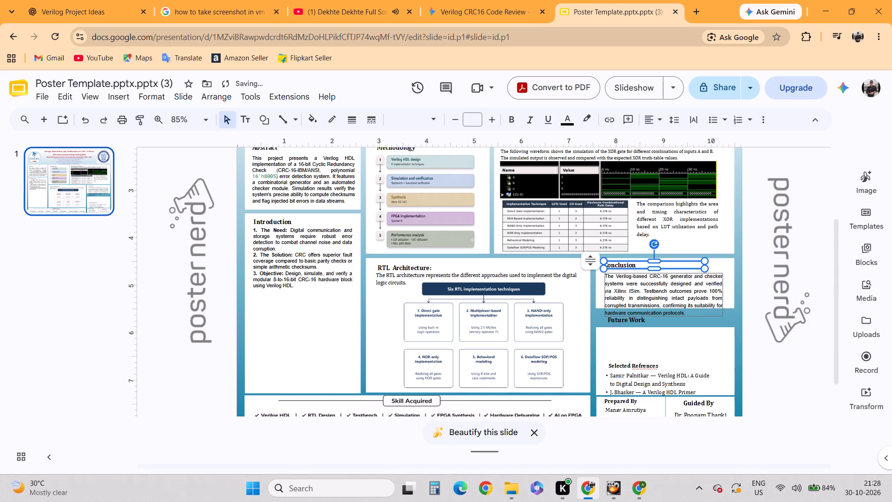
Shift the Conclusion paragraph's text box upward so it sits directly beneath its heading.
click(730, 305)
click(636, 279)
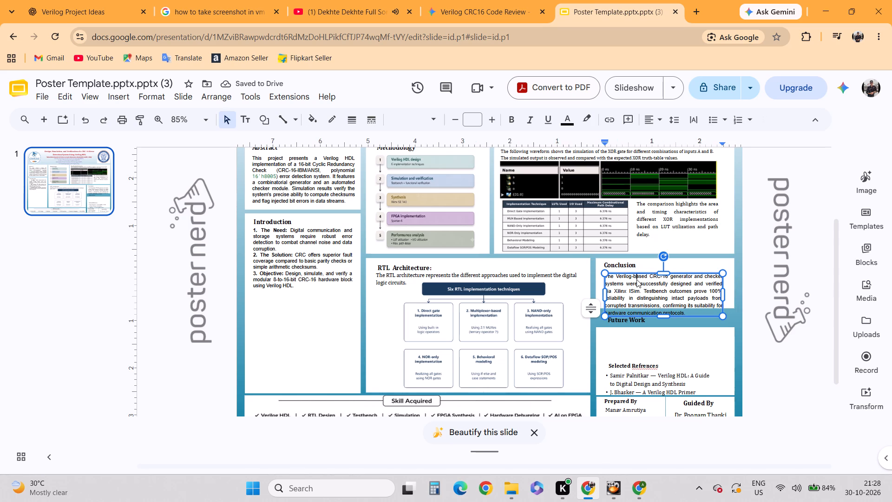
drag(660, 274, 660, 271)
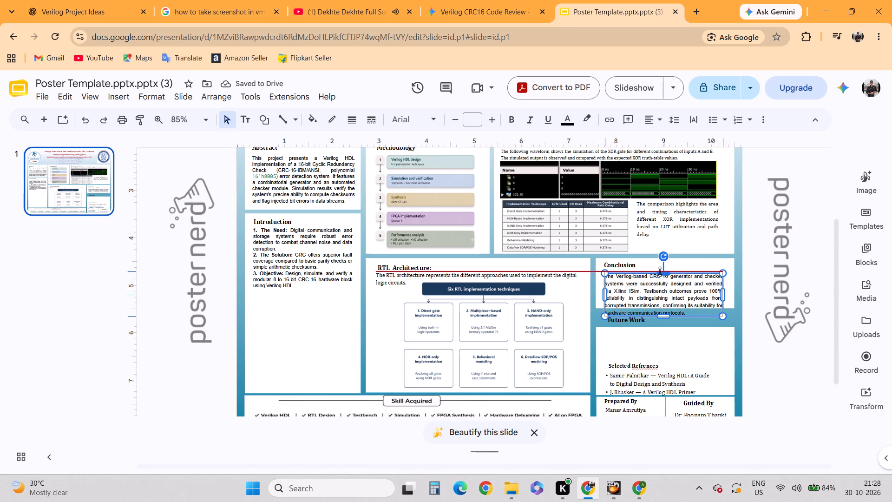
drag(660, 271, 659, 270)
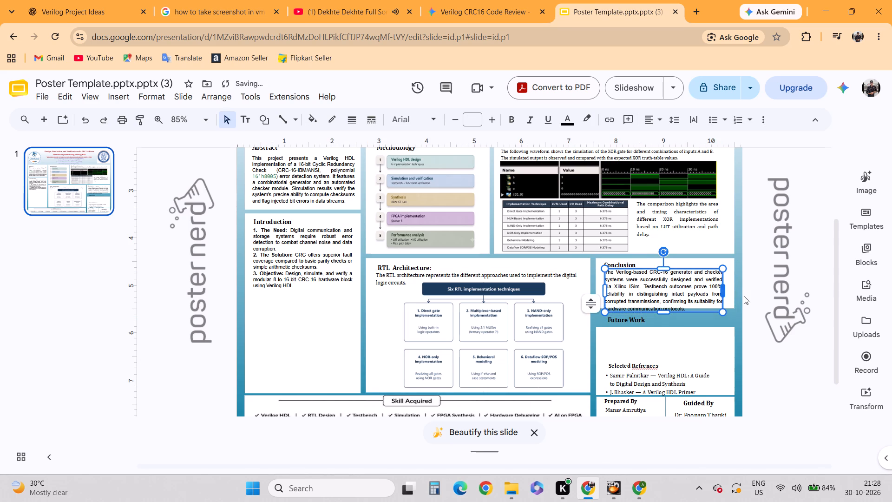
click(744, 296)
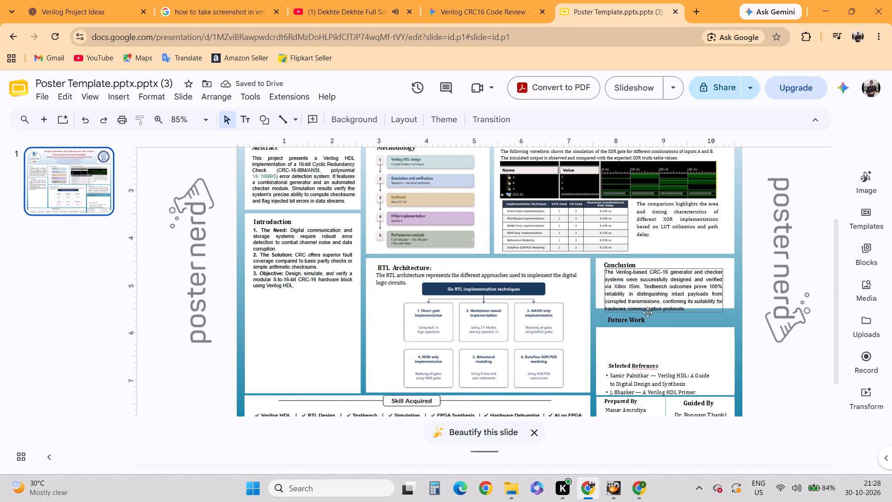
Extend the Conclusion's white background box downward to enclose the last line of its paragraph.
click(729, 304)
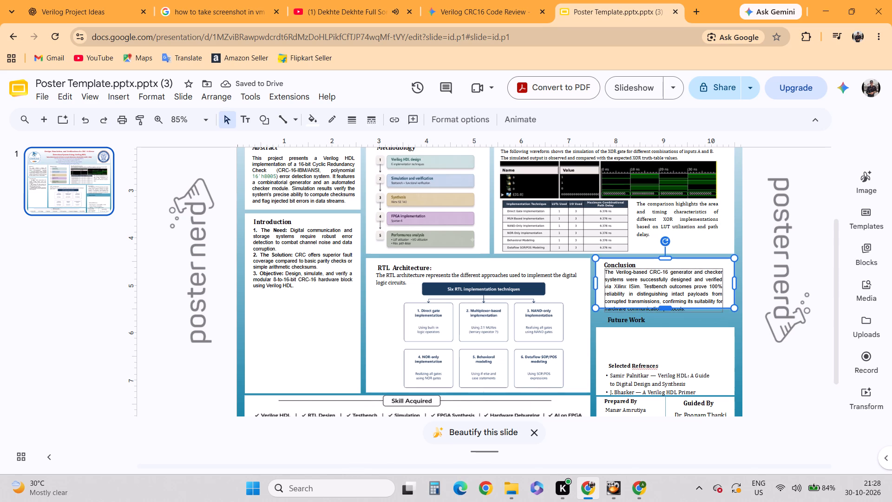
drag(665, 307, 667, 314)
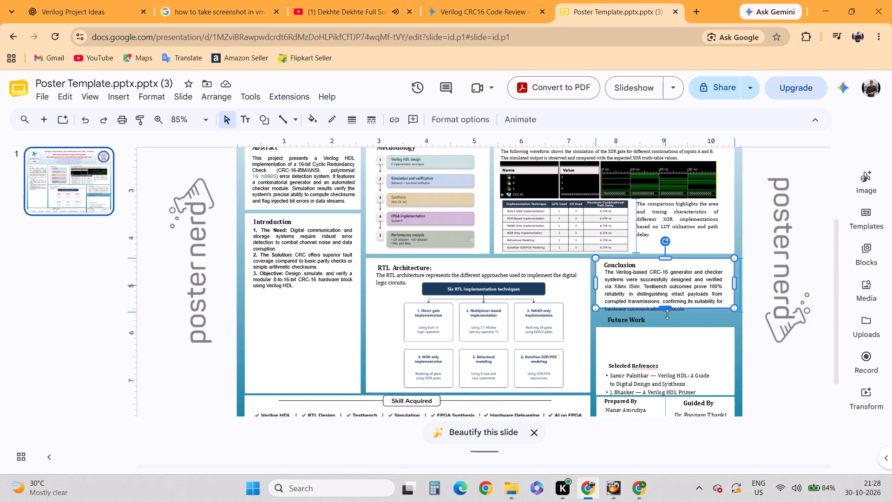
drag(667, 314, 667, 316)
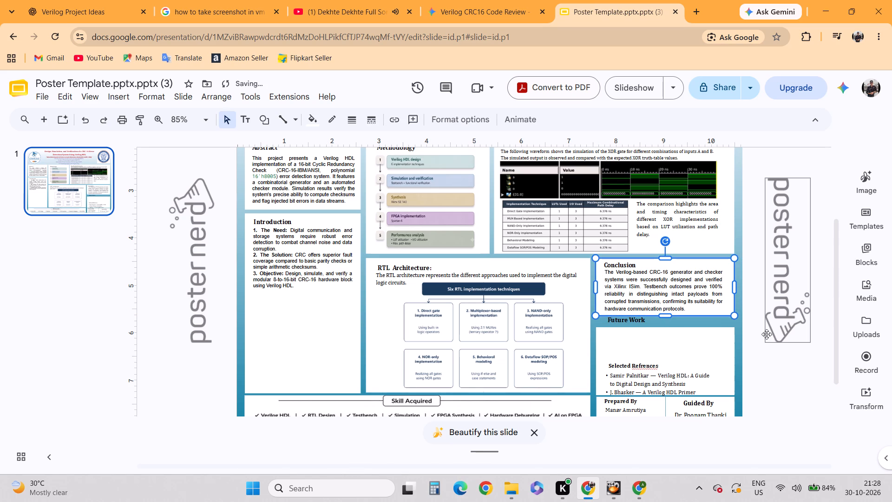
click(766, 378)
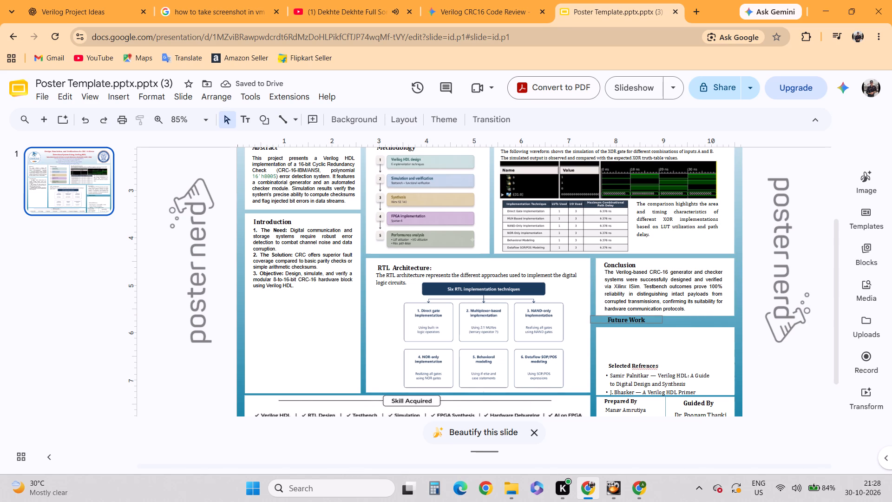
Move the Future Work heading down into its white background box.
drag(639, 324, 639, 338)
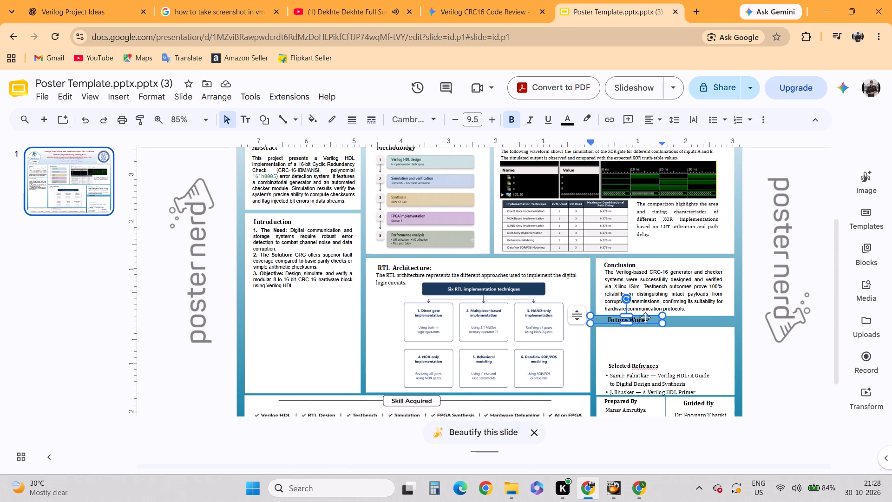
drag(645, 317, 650, 330)
click(761, 362)
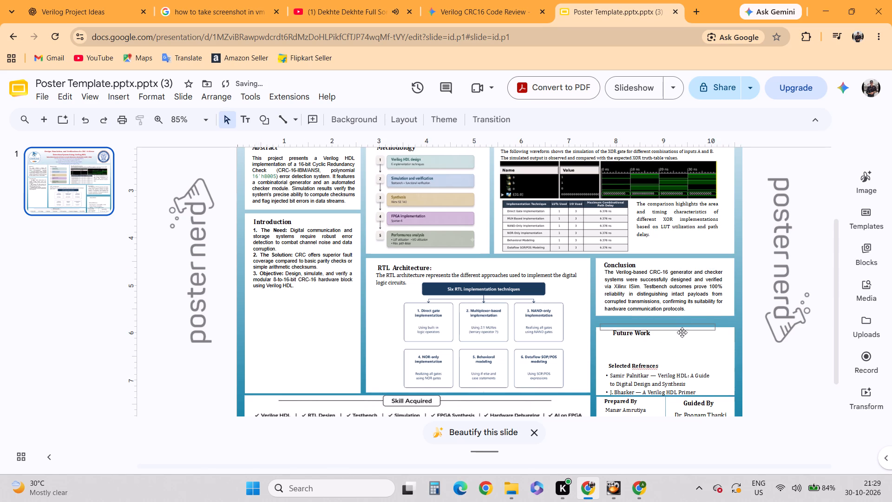
Raise the top edge of the Future Work background box slightly toward the Conclusion box.
click(697, 342)
drag(666, 326, 667, 321)
Shift the Future Work heading slightly left and up near the top of its white background box.
click(635, 335)
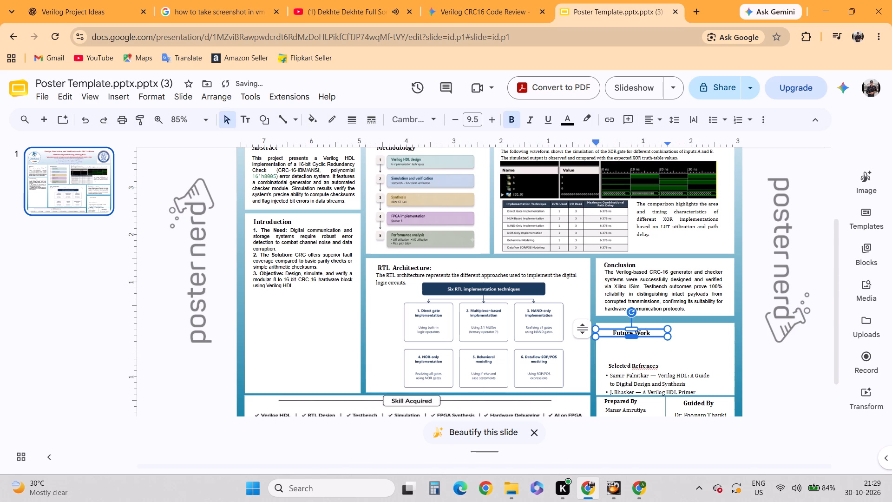
drag(651, 329, 641, 323)
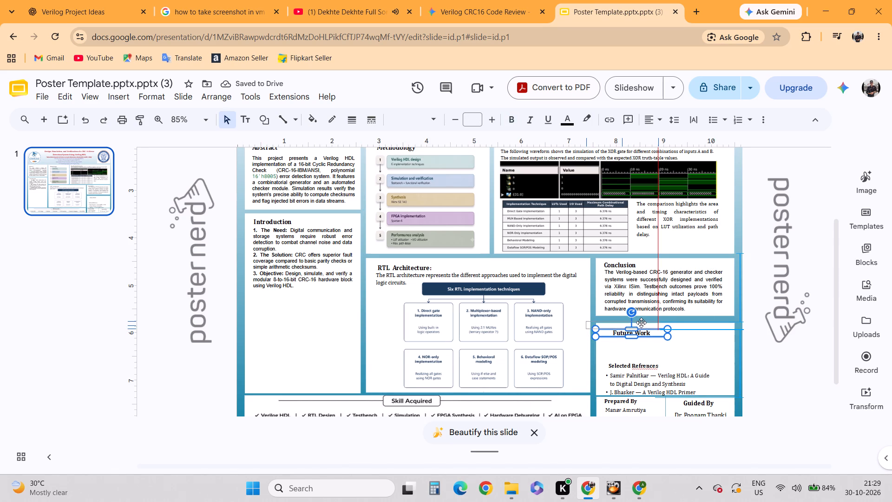
drag(641, 323, 640, 322)
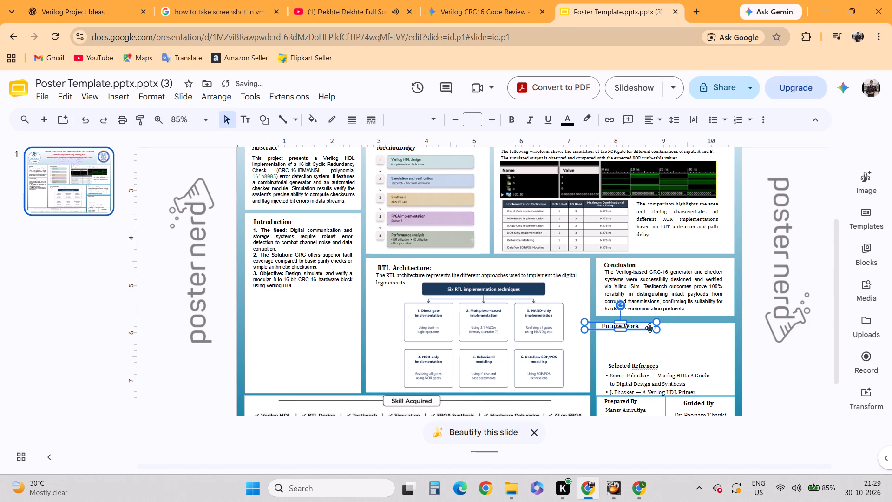
drag(646, 324, 650, 327)
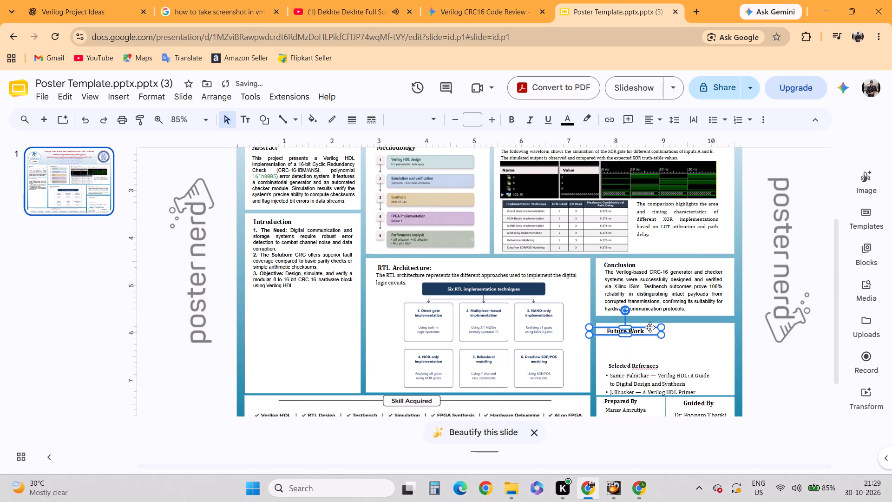
click(754, 343)
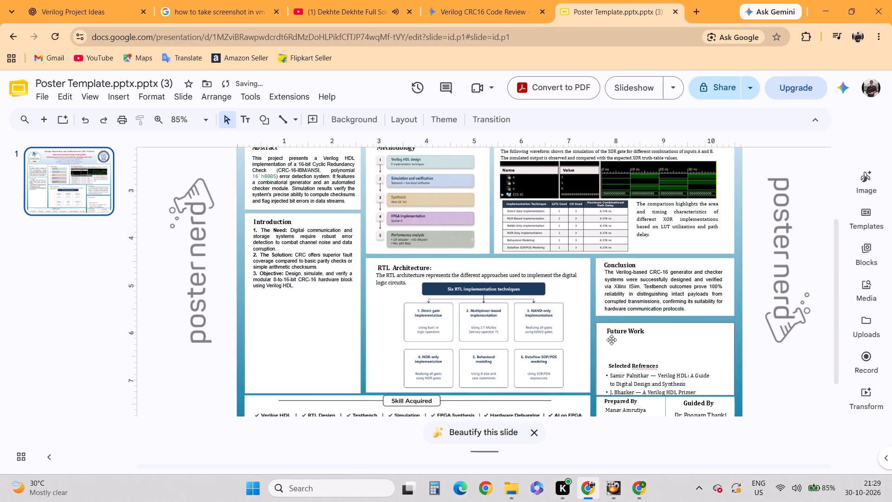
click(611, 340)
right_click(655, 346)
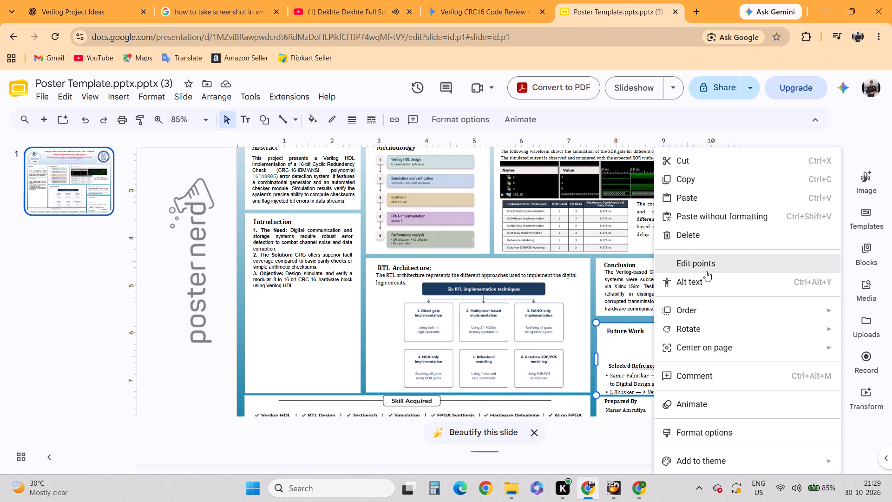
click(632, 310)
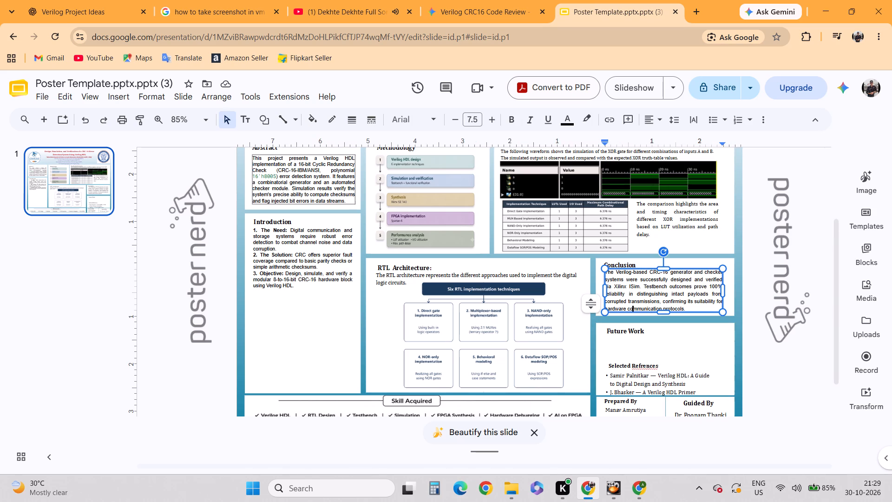
click(246, 114)
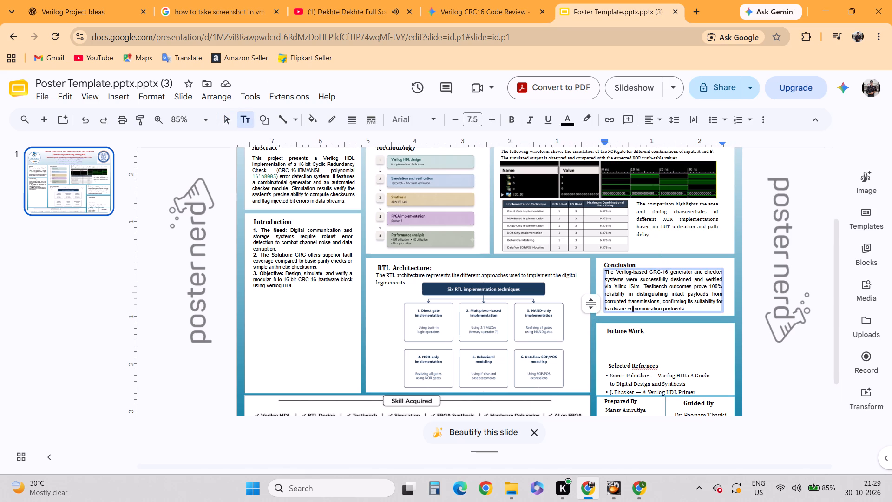
click(635, 347)
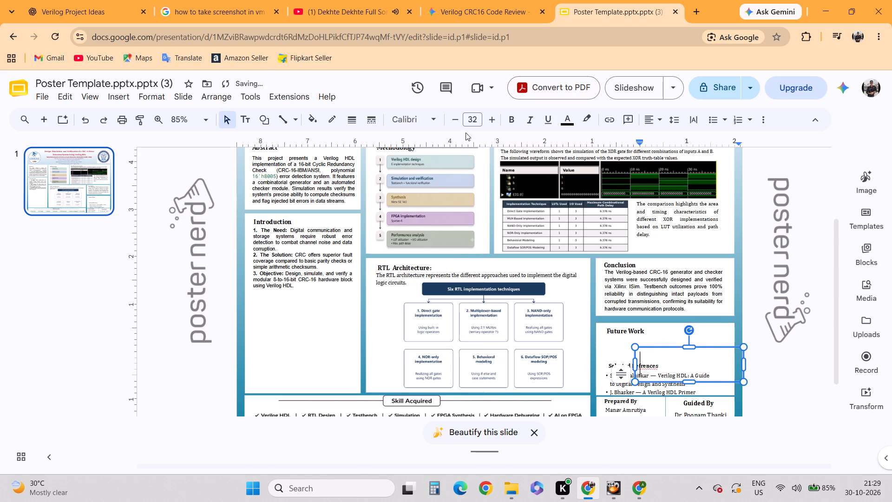
click(470, 119)
text(7.5)
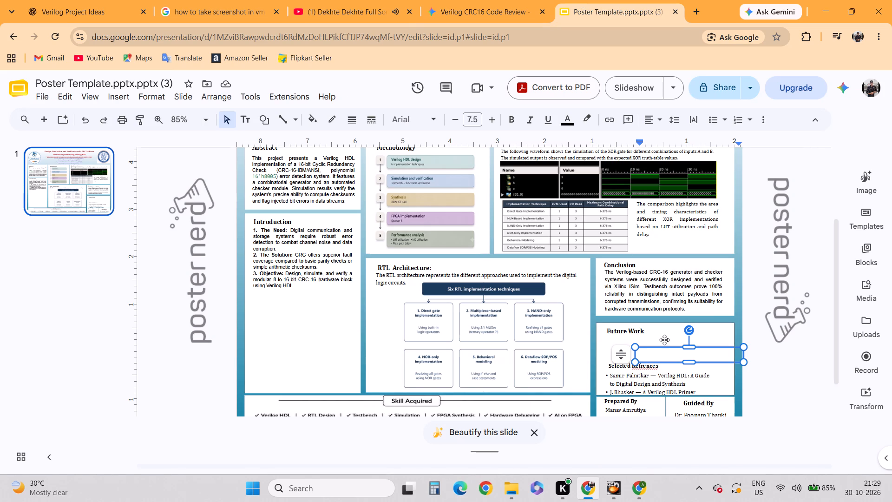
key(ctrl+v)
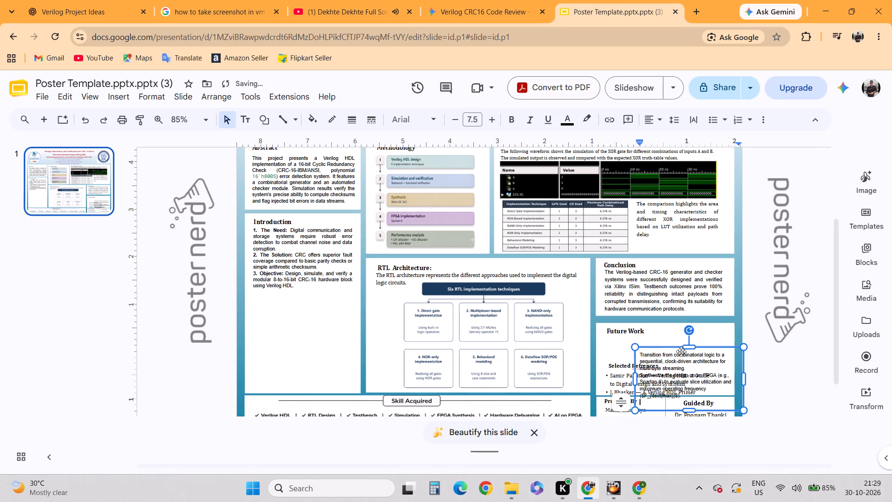
Widen the Future Work text box leftward and move it up to sit directly beneath its heading.
drag(634, 376, 603, 368)
drag(675, 349, 674, 350)
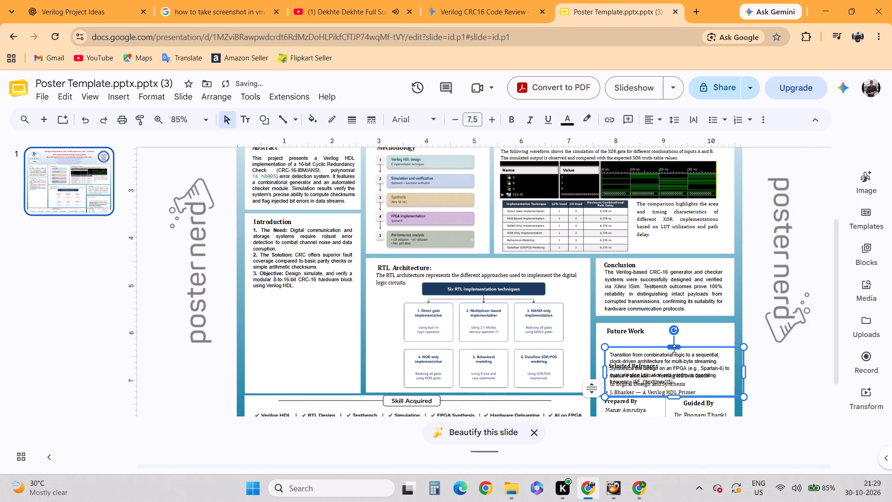
drag(674, 350, 673, 336)
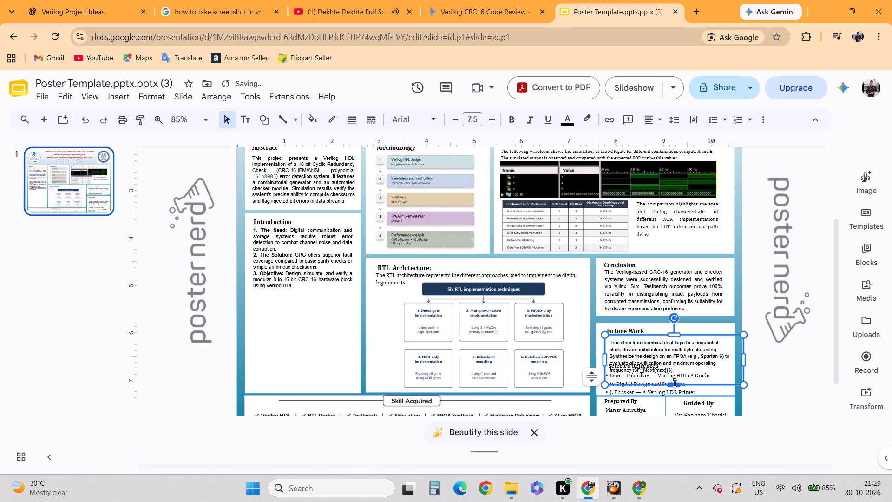
drag(674, 383, 673, 366)
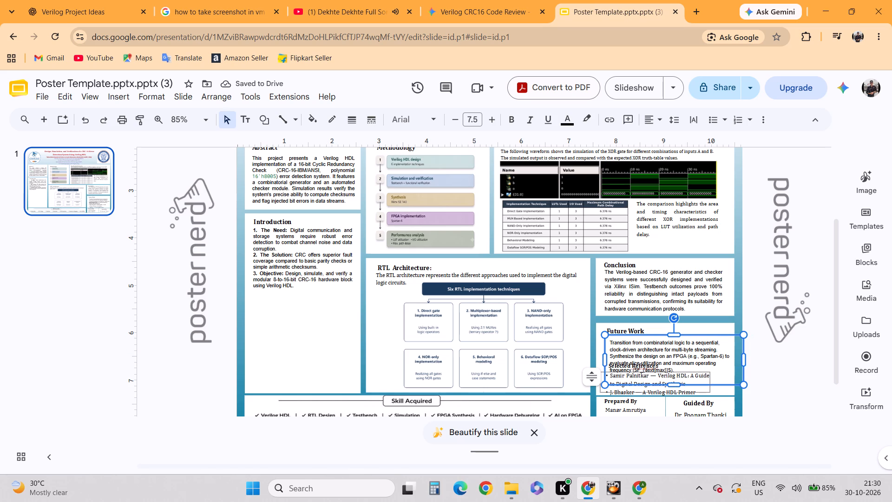
Delete all the listed book references and the leftover bullet from the text box beneath the Selected Refrences heading.
click(774, 388)
scroll(716, 394, down, 3)
scroll(716, 394, up, 3)
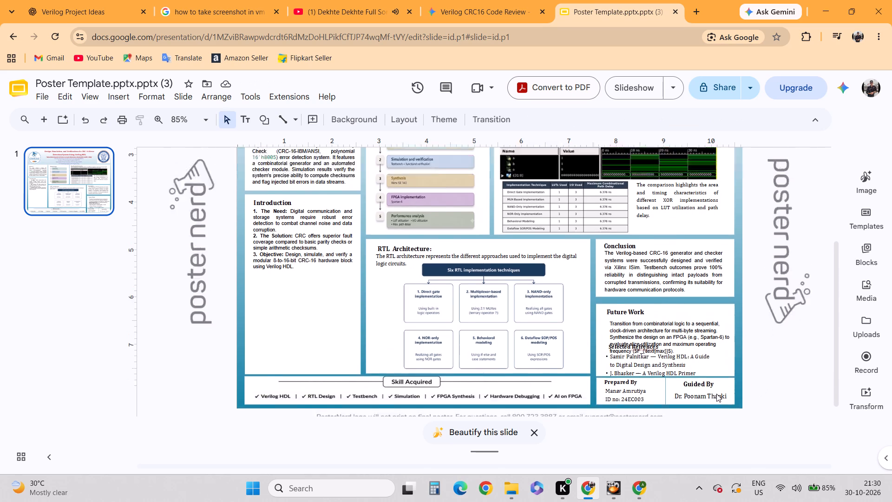
scroll(716, 394, up, 2)
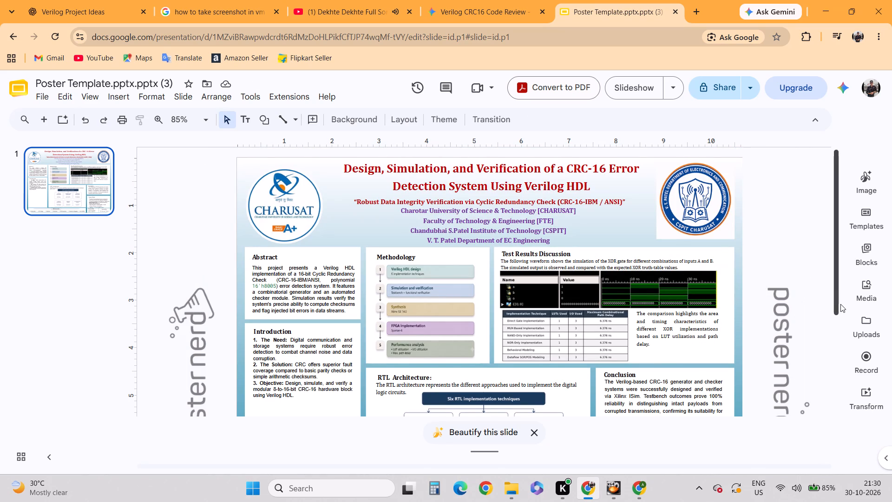
drag(840, 304, 842, 396)
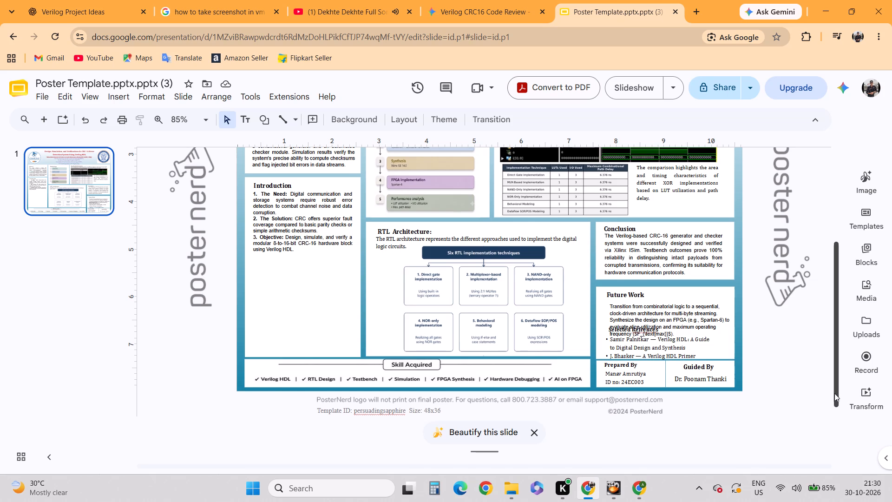
click(663, 358)
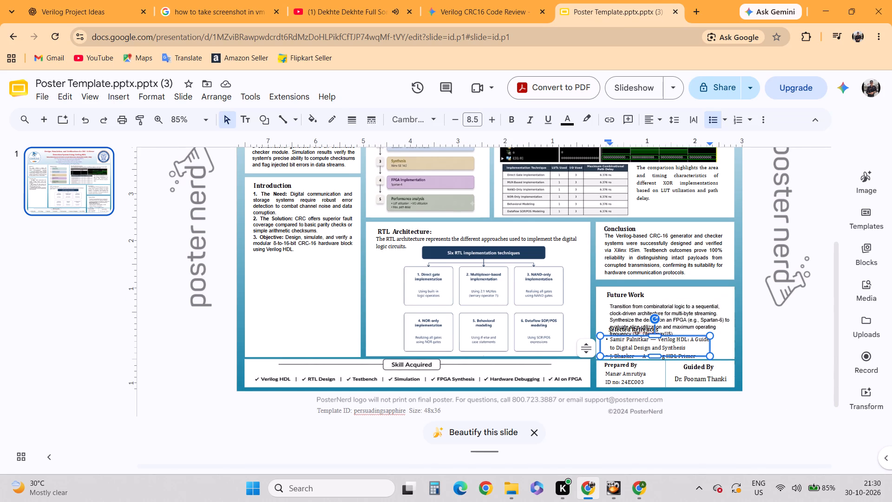
key(BackSpace)
key(ctrl+a)
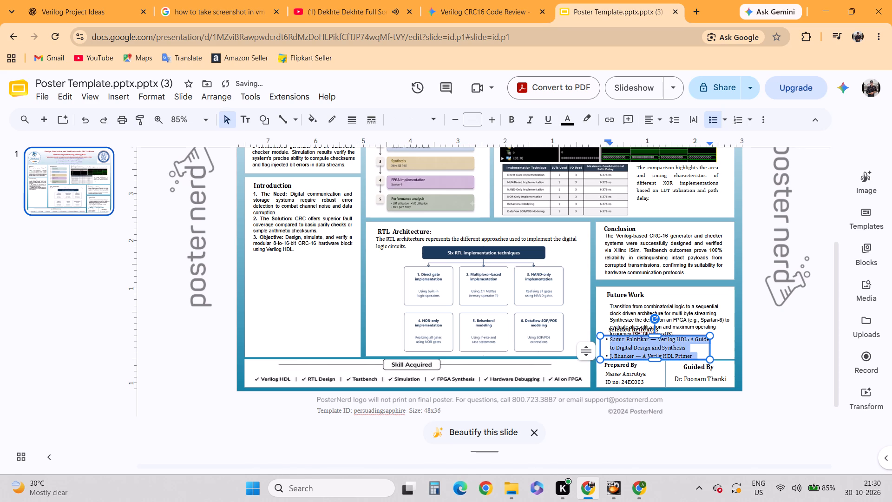
key(BackSpace)
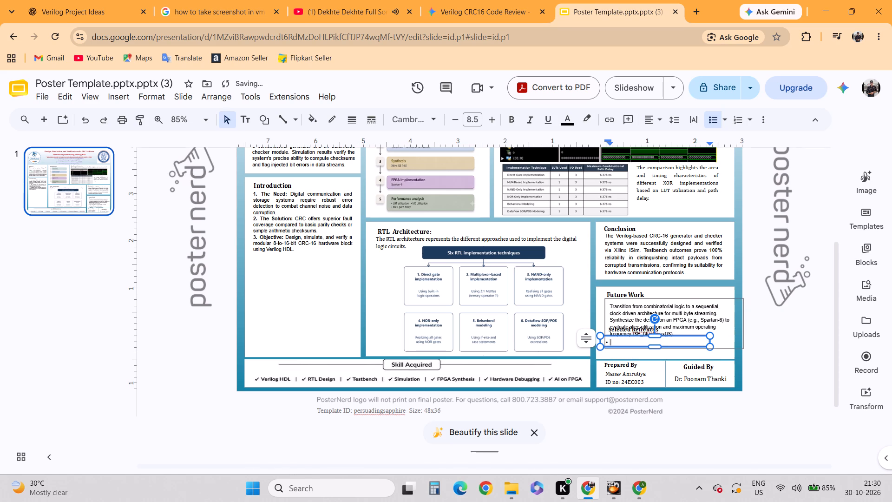
key(BackSpace)
key(BackSpace)
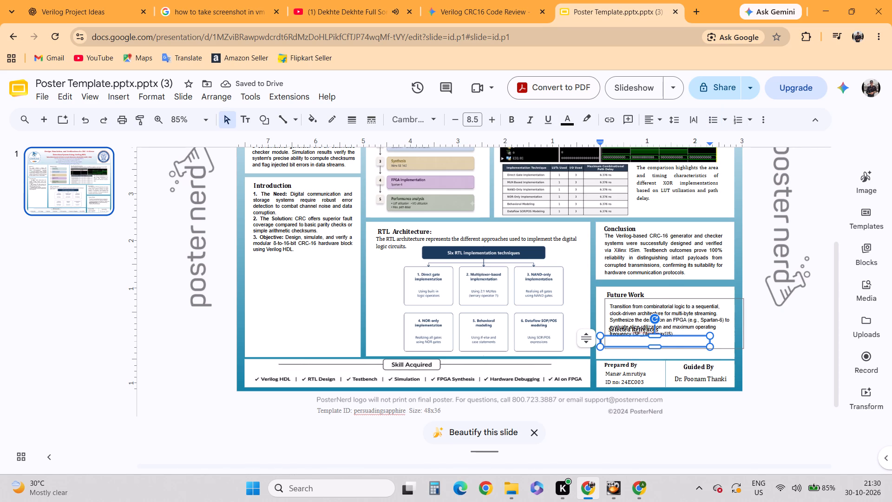
Shift the Future Work text box aside and move the Selected Refrences heading into the empty space below the Introduction text.
drag(695, 339, 711, 349)
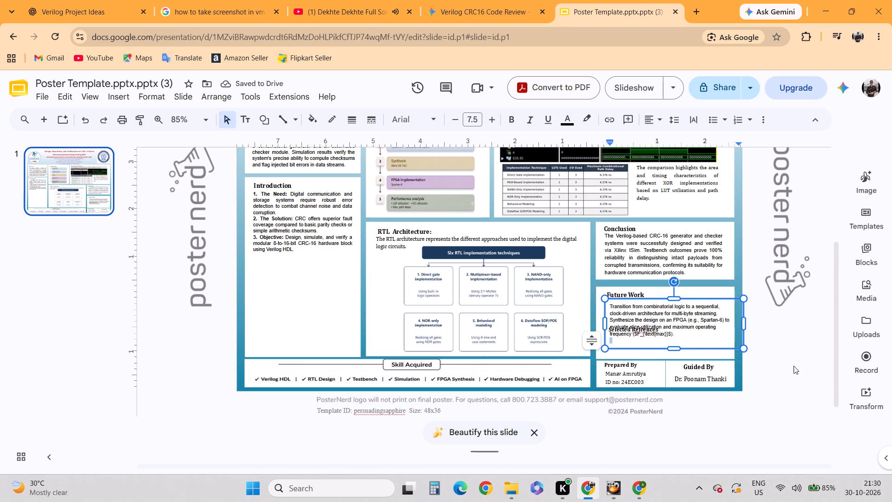
click(794, 366)
click(635, 330)
drag(663, 303, 560, 353)
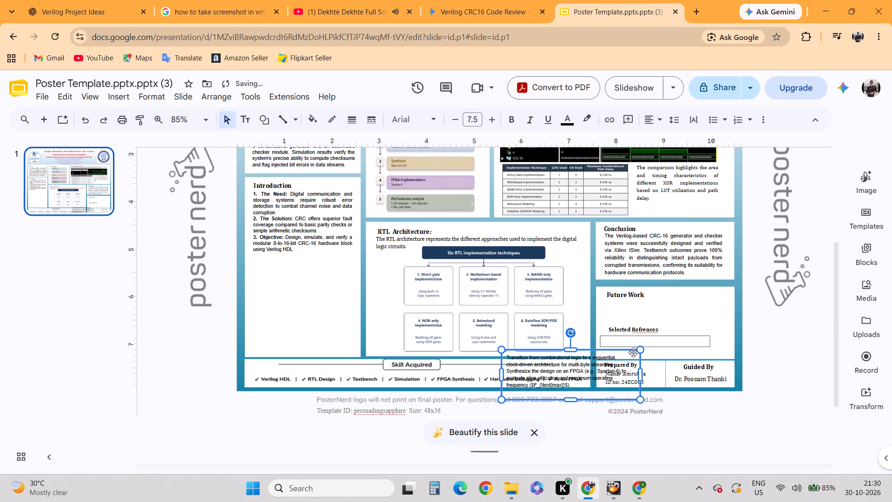
click(629, 329)
key(BackSpace)
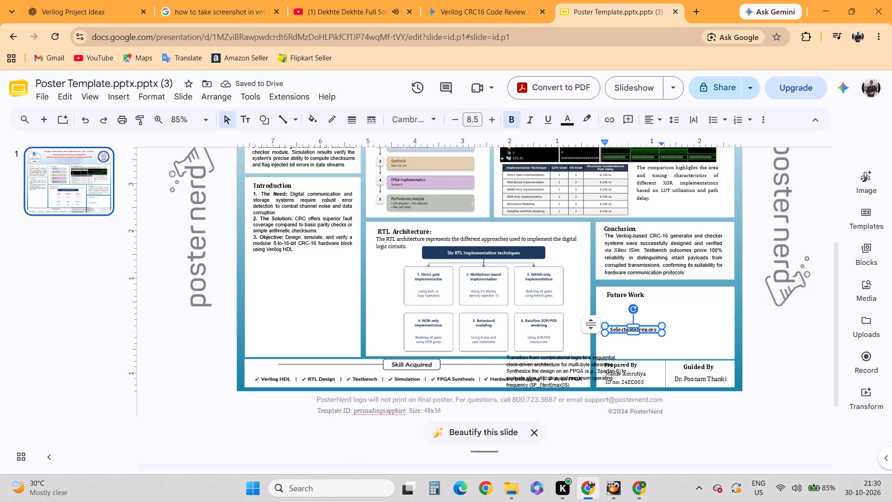
key(ctrl+z)
drag(649, 324, 288, 290)
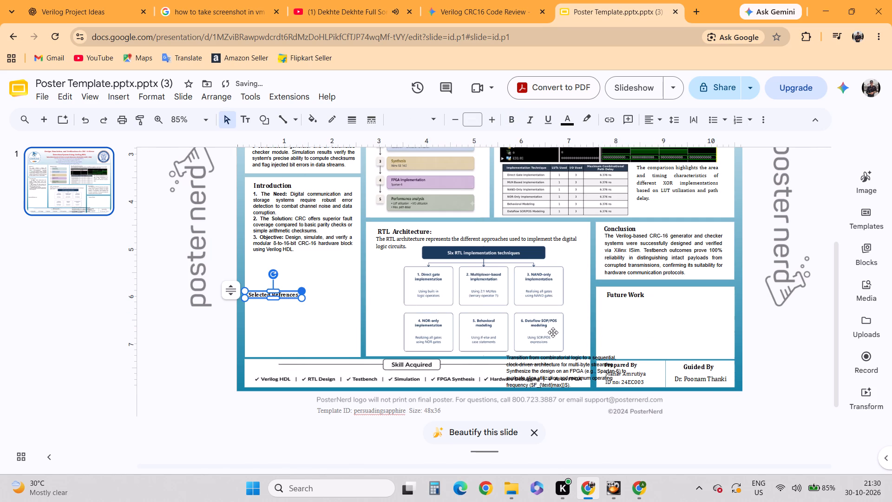
Move the Future Work text box back into its white background box, directly beneath the Future Work heading.
drag(557, 372, 641, 314)
drag(606, 348, 638, 288)
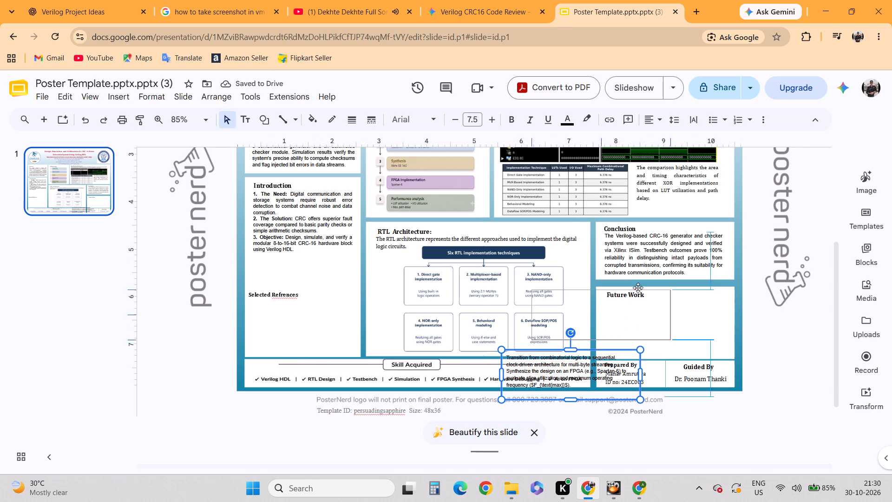
drag(638, 288, 707, 297)
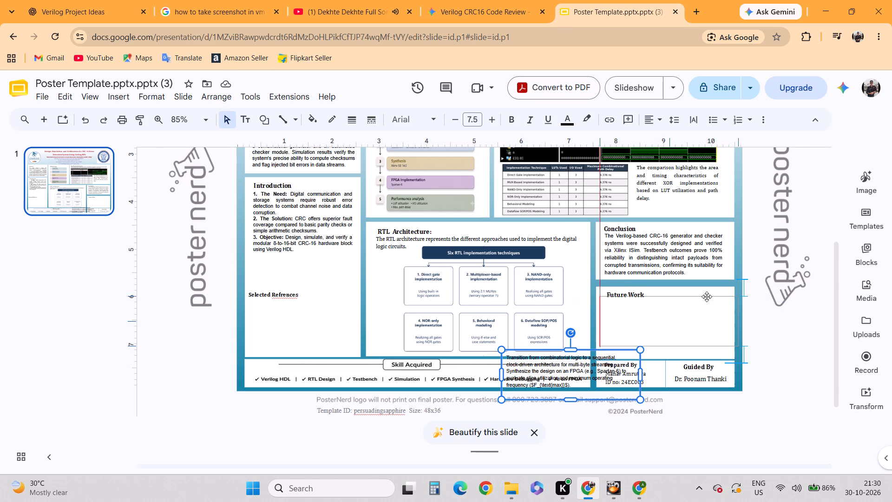
drag(707, 297, 707, 298)
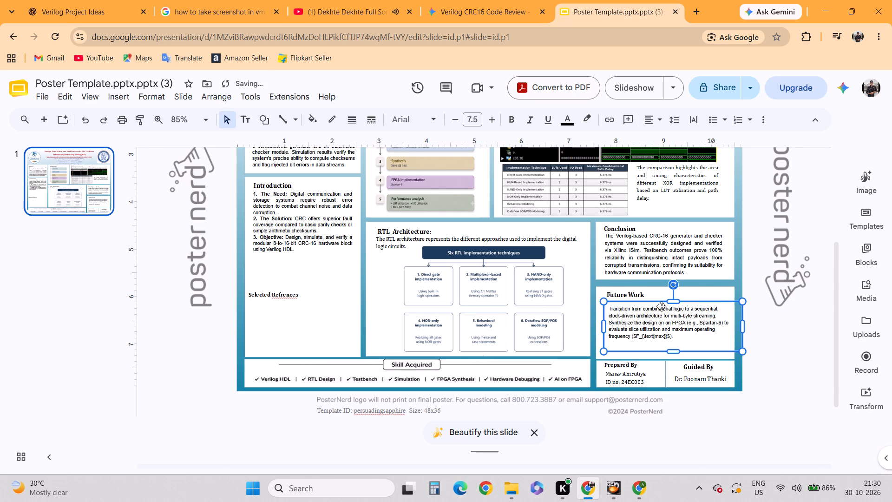
click(810, 360)
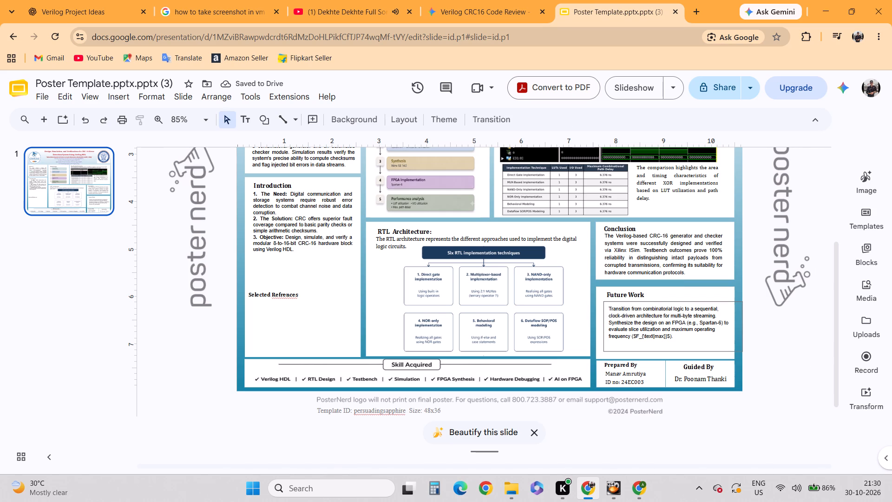
Nudge the Future Work paragraph left so its text box fits closer within the white background box.
drag(666, 303, 656, 303)
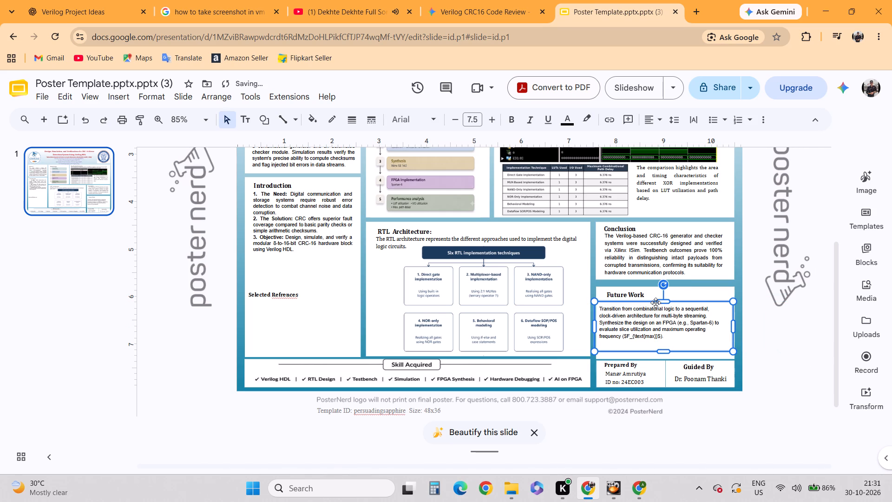
drag(695, 303, 699, 302)
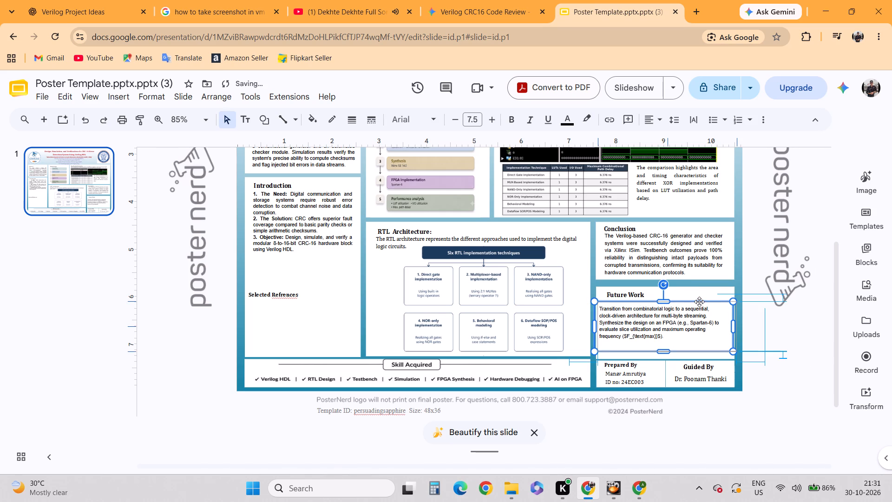
drag(699, 302, 700, 302)
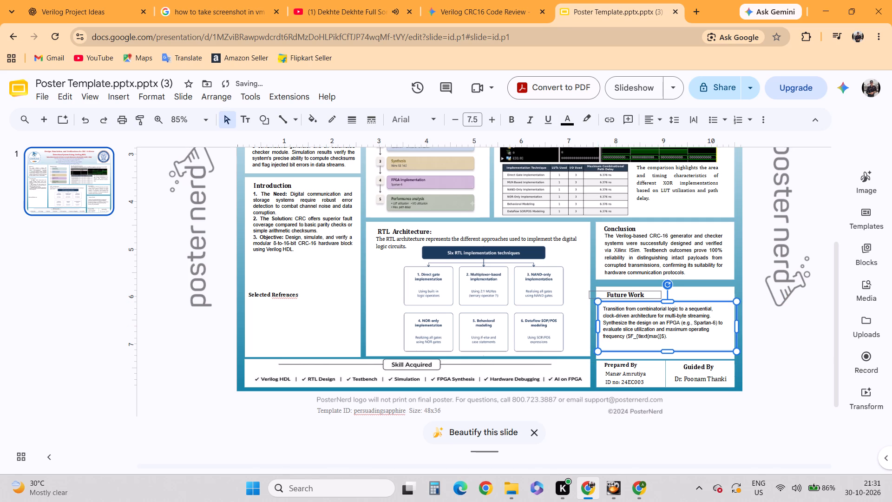
Move the Future Work heading slightly left to line up with the start of its paragraph.
click(612, 295)
drag(645, 289, 641, 289)
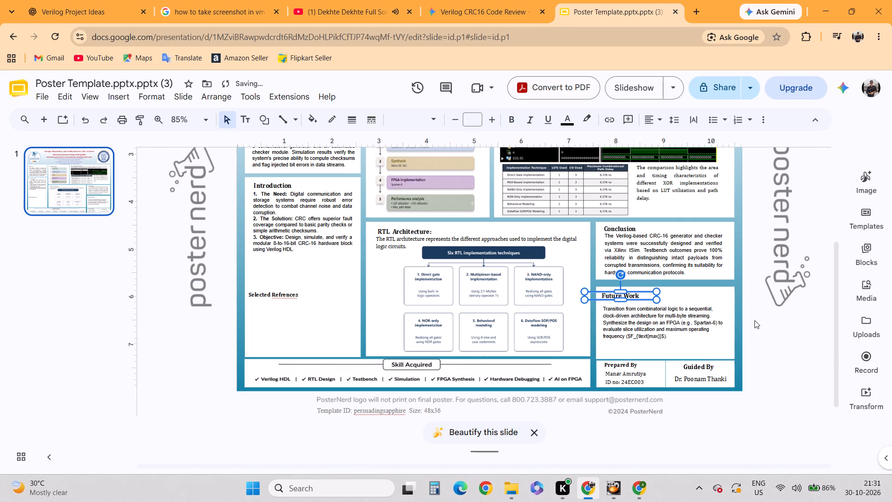
click(775, 337)
Adjust the Future Work paragraph's placement so it sits slightly higher beneath its heading within the white background box.
click(647, 315)
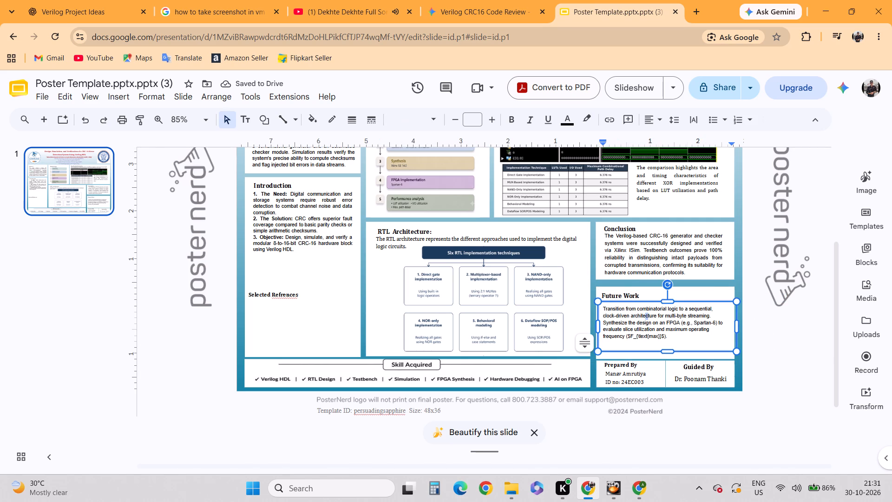
drag(685, 303, 680, 302)
click(695, 303)
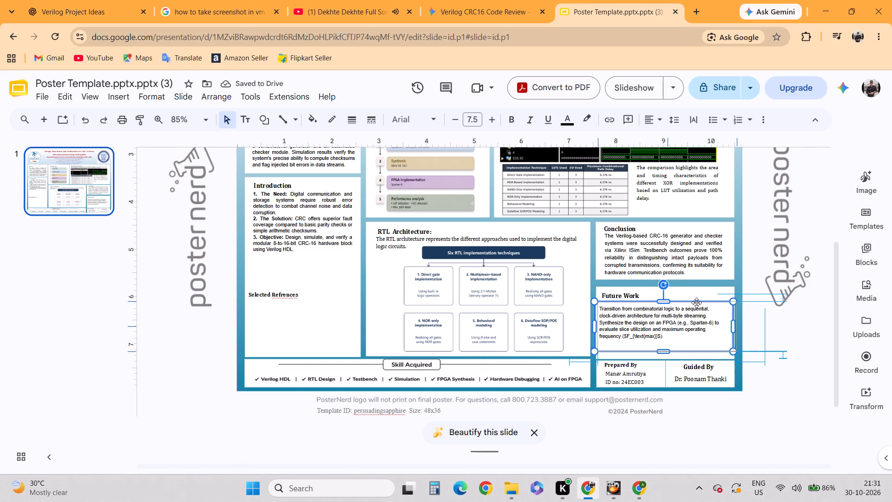
click(783, 332)
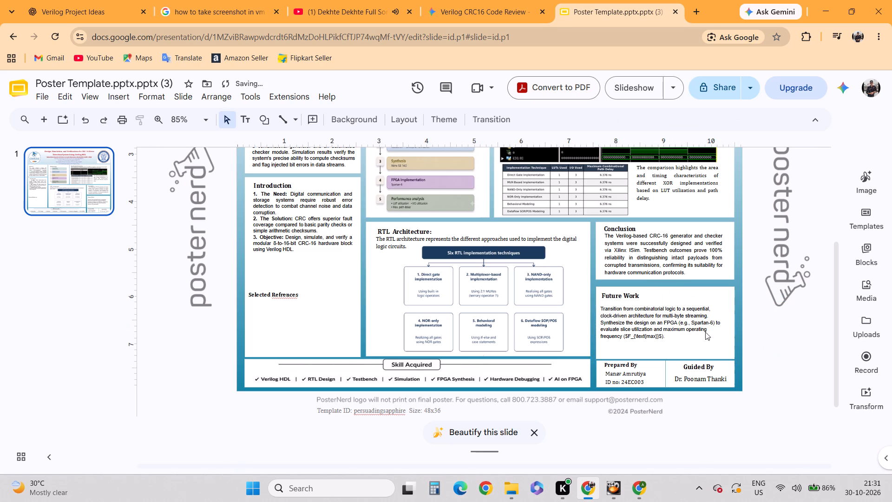
click(673, 316)
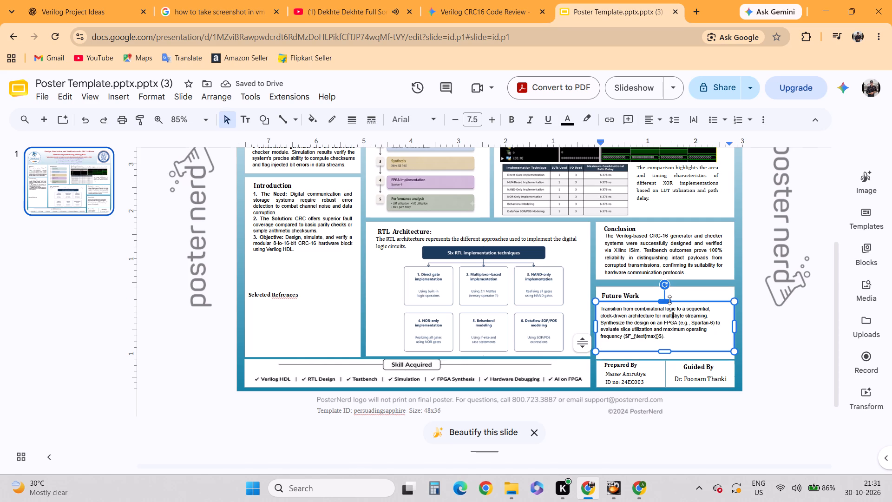
drag(669, 300, 669, 296)
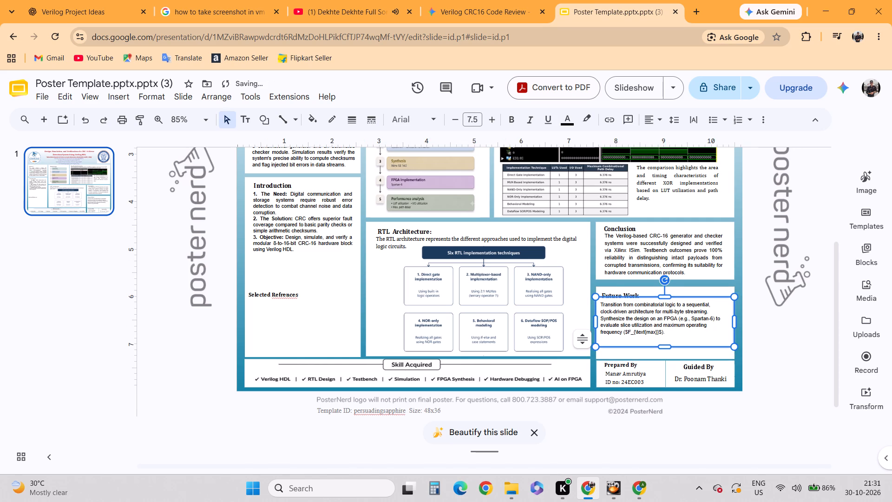
click(772, 363)
click(756, 330)
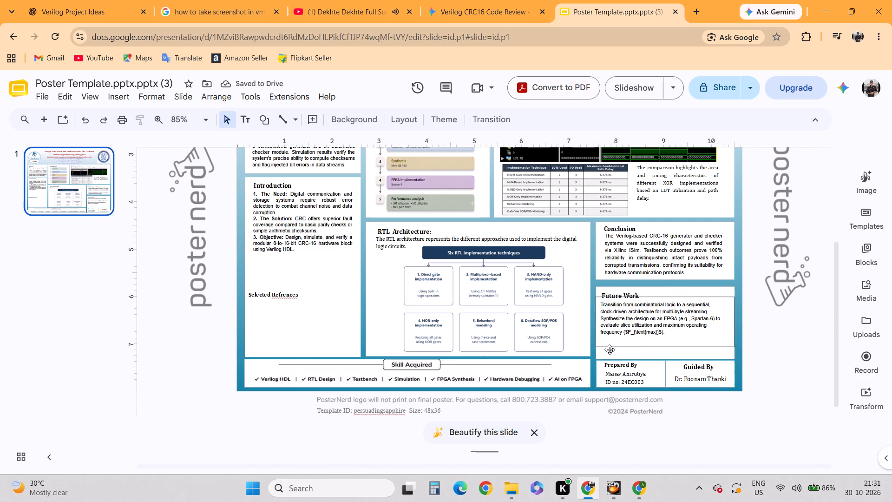
click(640, 325)
click(689, 300)
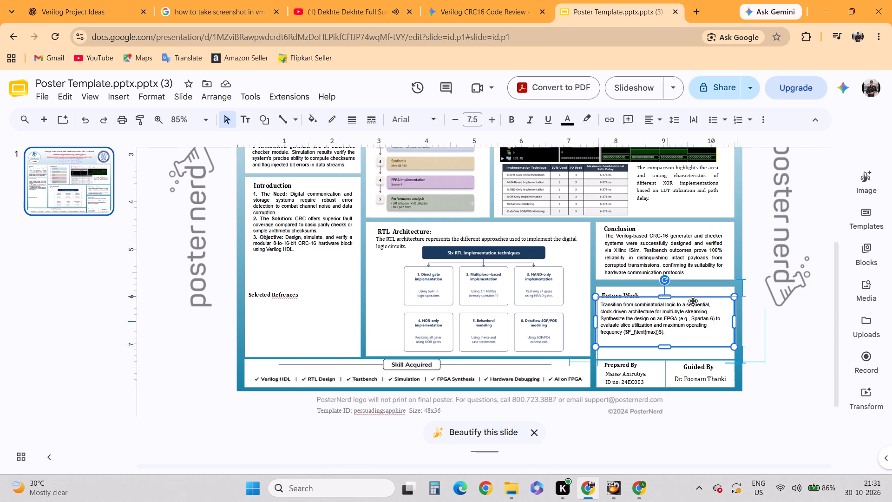
click(778, 352)
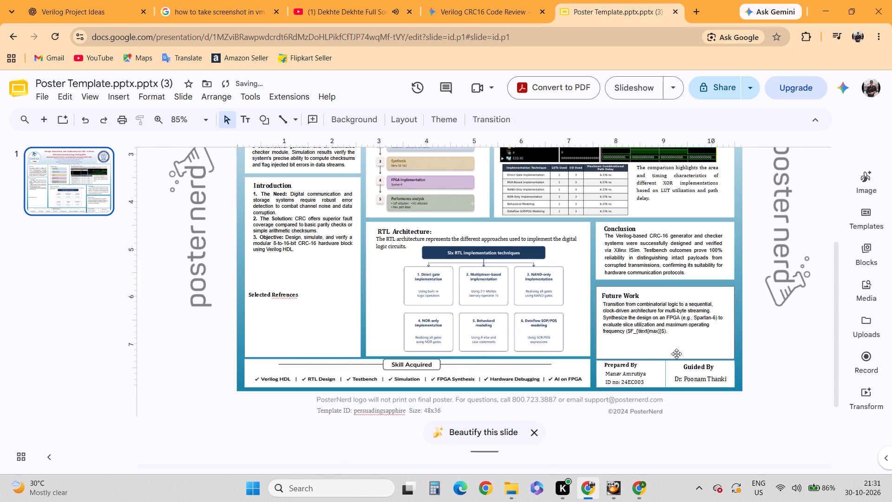
Number the two Future Work points "1." and "2." as plain text, without the indented automatic list formatting.
click(602, 302)
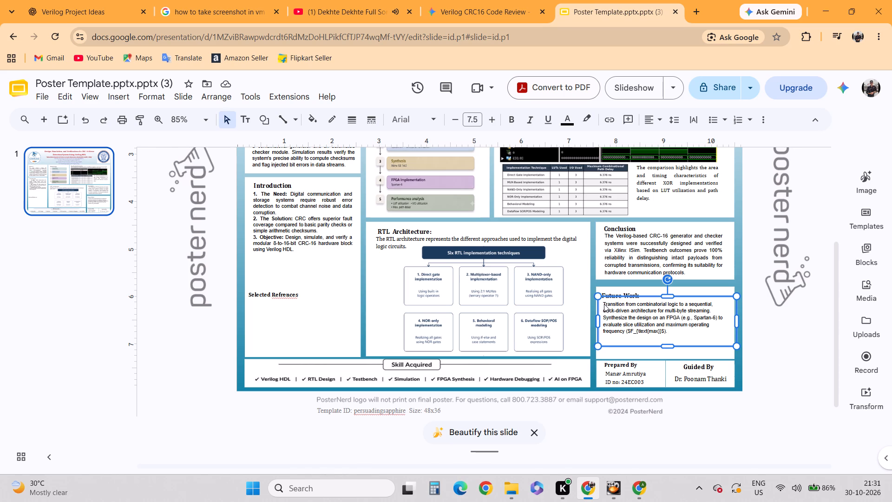
click(604, 304)
key(Left)
text(1.)
key(space)
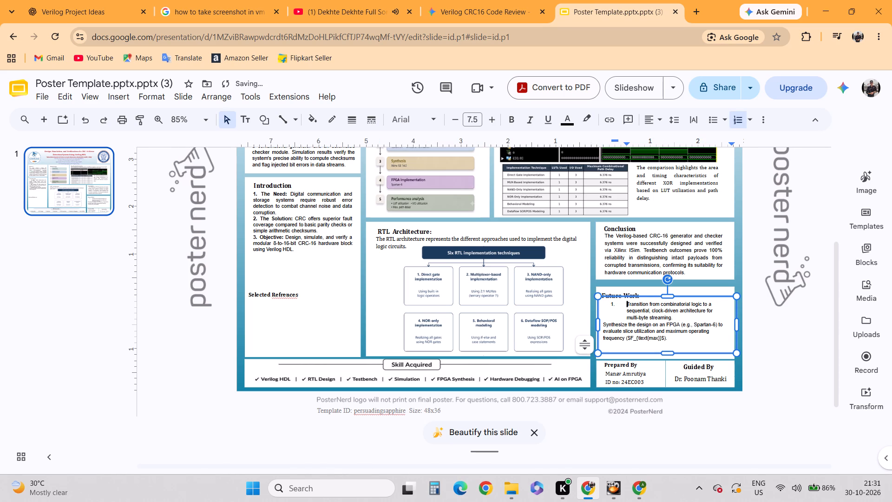
key(ctrl+z)
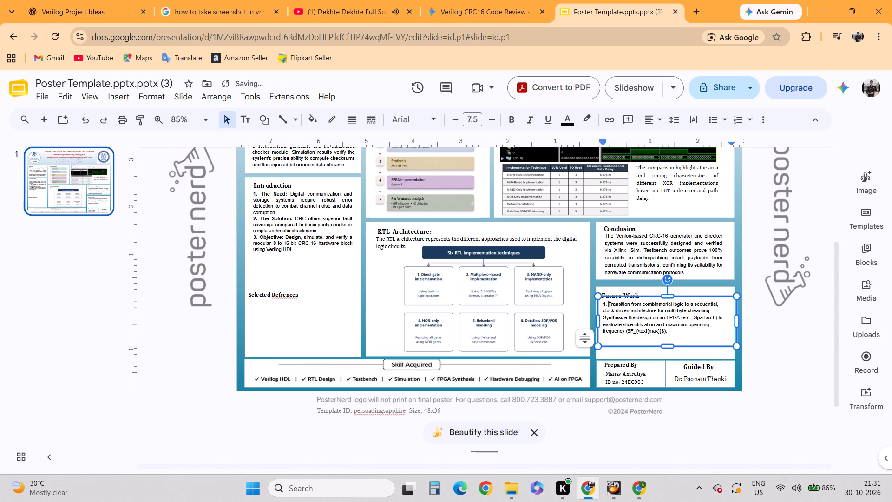
click(604, 311)
key(Down)
key(Left)
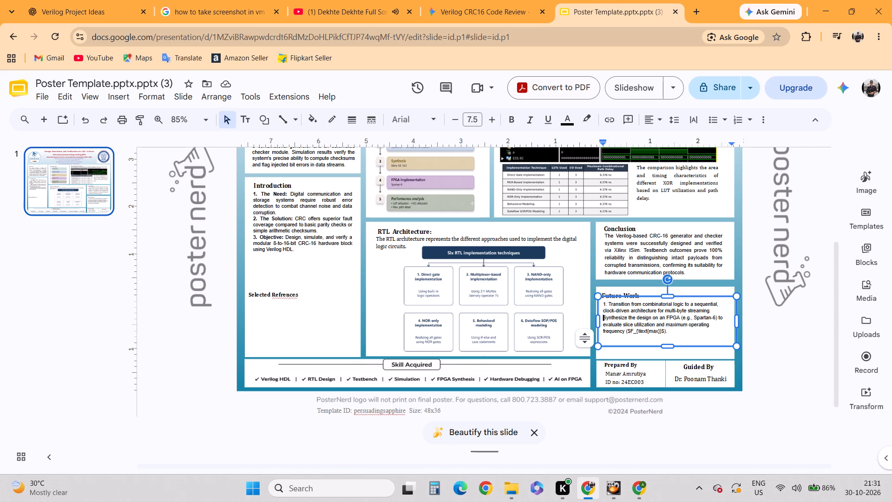
text(2.)
key(space)
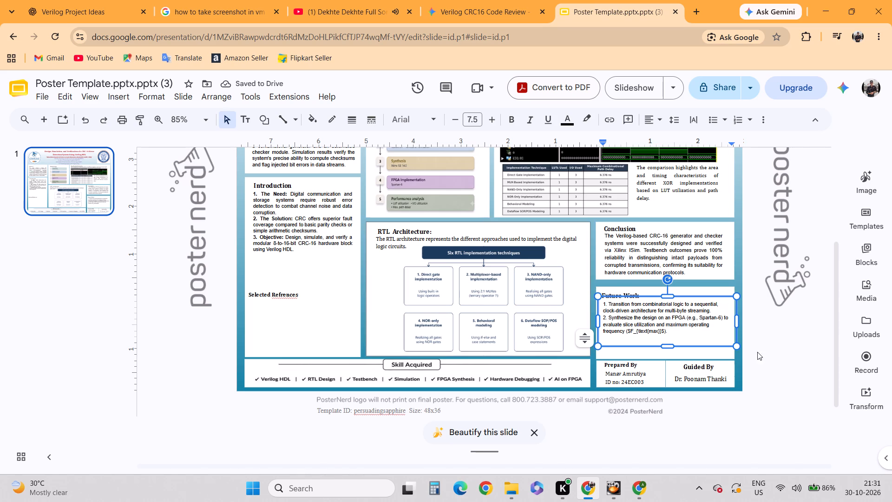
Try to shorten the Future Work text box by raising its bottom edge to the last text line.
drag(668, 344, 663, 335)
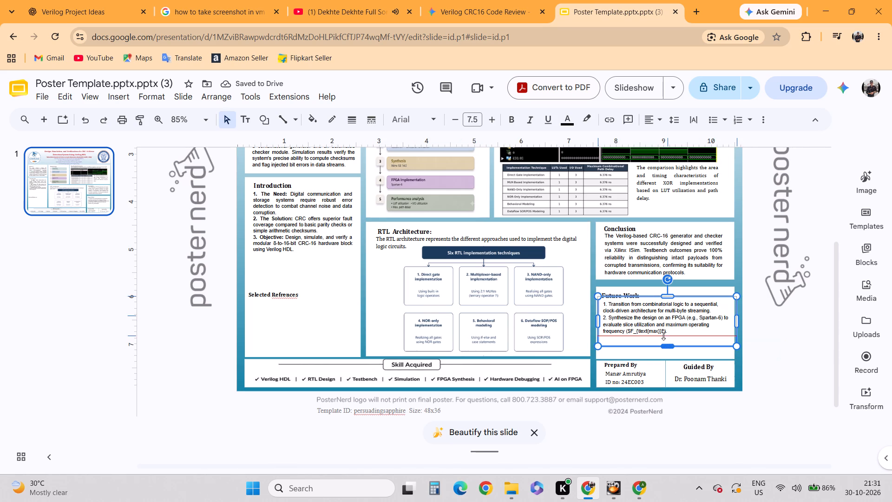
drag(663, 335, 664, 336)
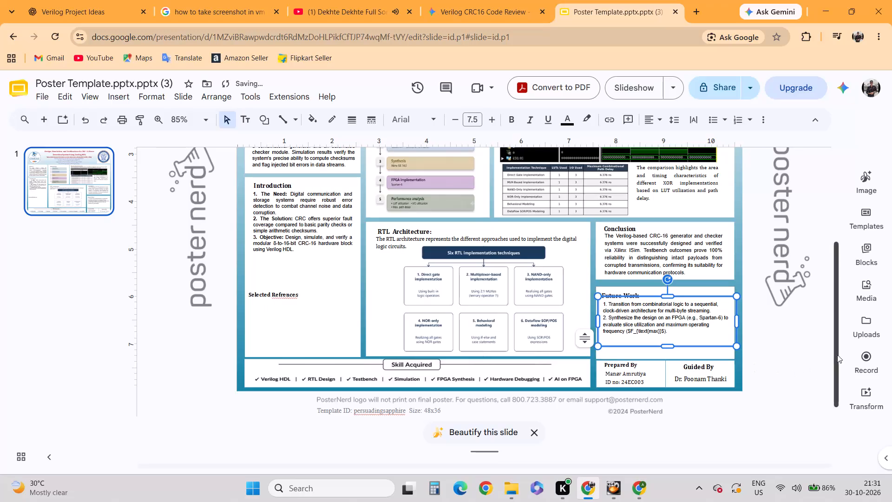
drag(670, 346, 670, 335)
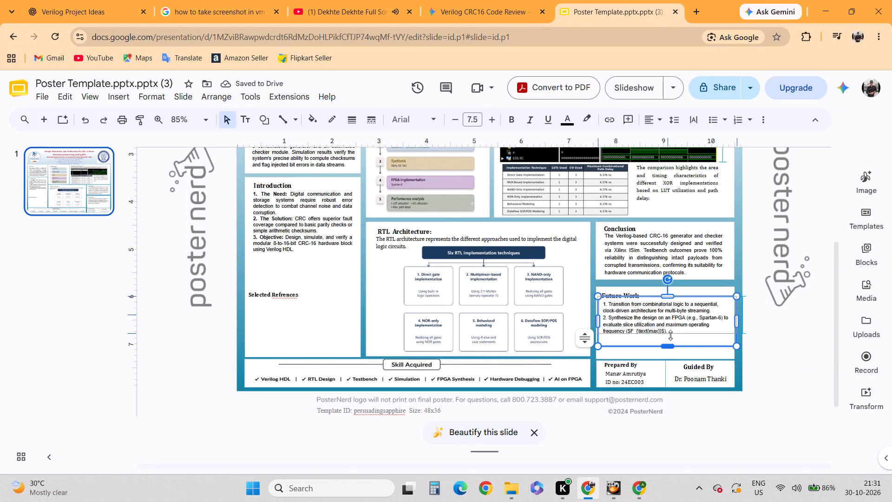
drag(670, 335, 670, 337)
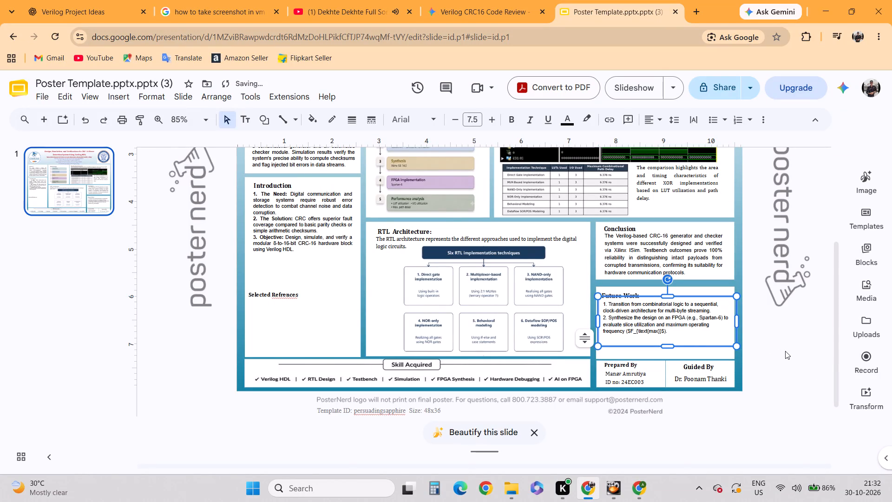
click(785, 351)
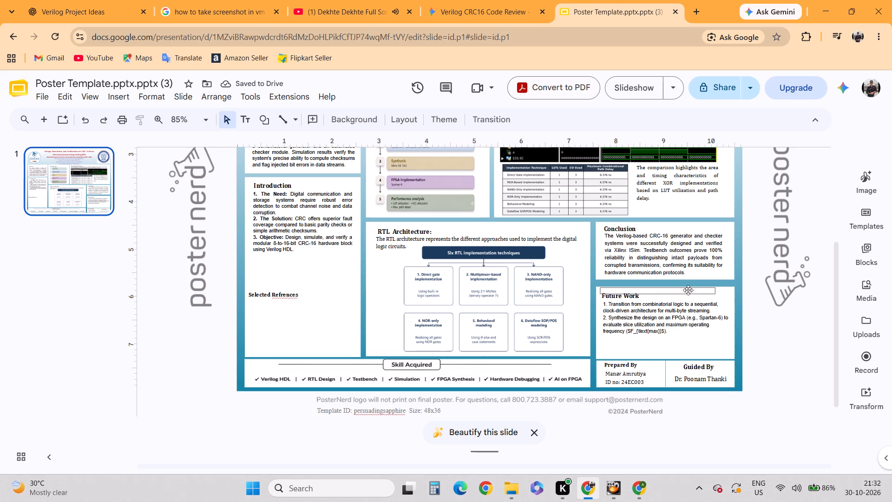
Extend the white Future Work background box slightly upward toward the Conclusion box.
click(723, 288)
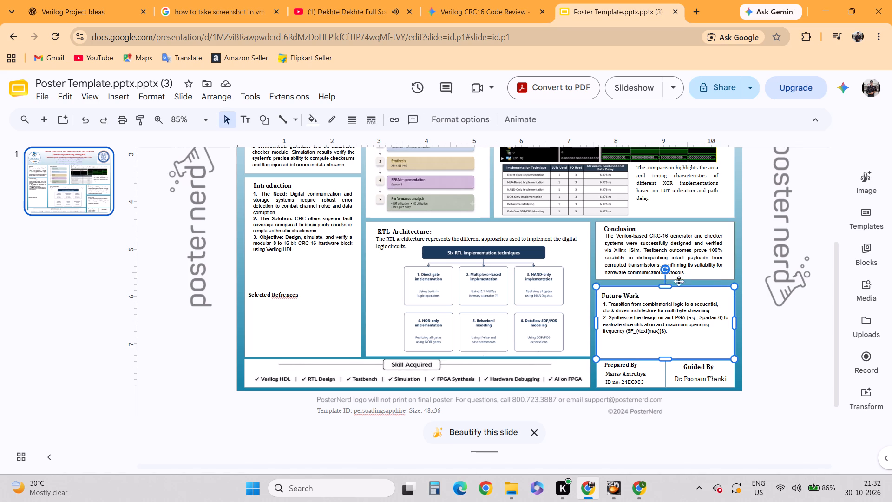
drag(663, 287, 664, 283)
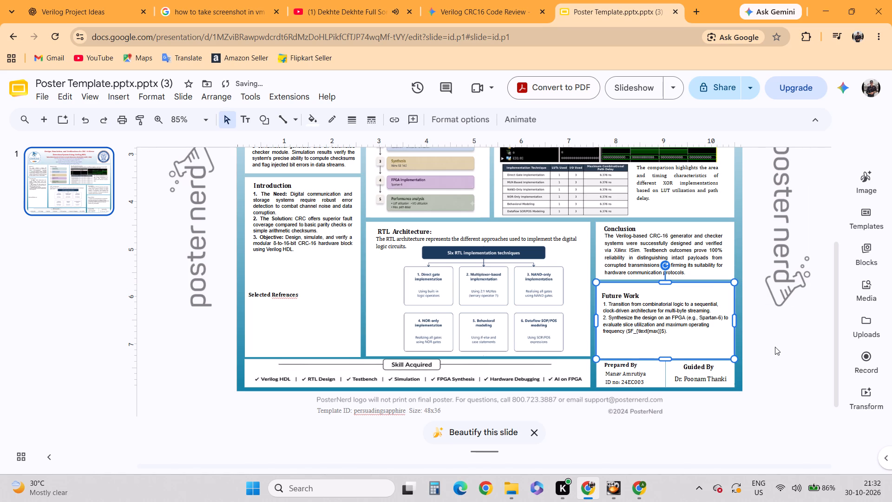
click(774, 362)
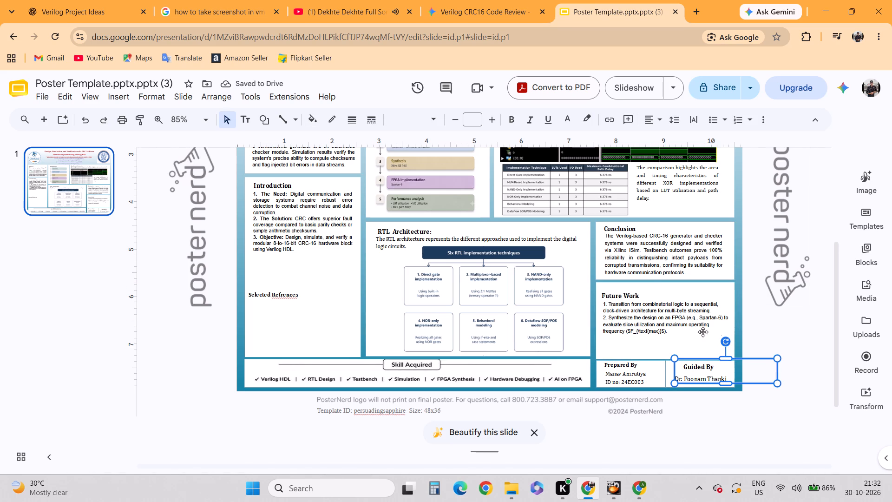
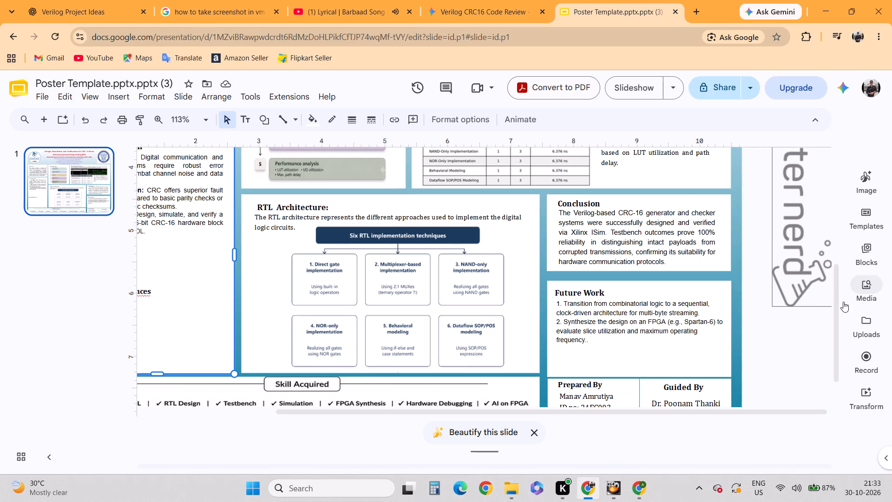
drag(837, 302, 824, 225)
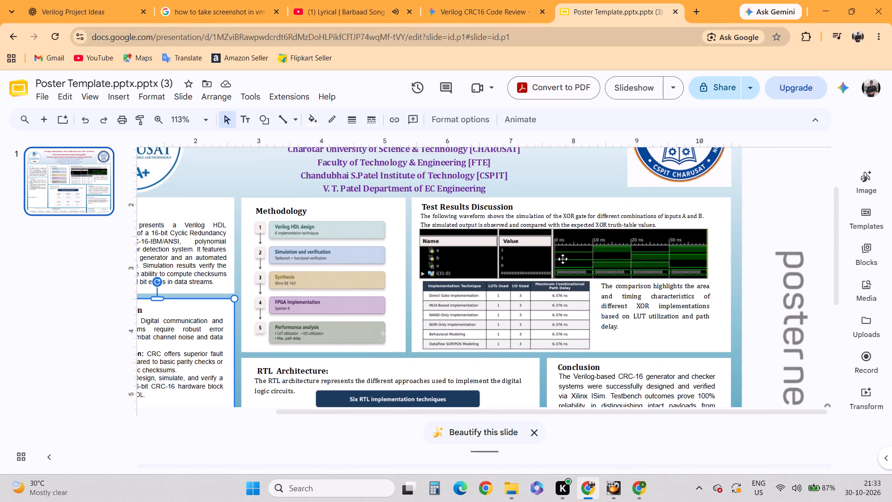
click(562, 257)
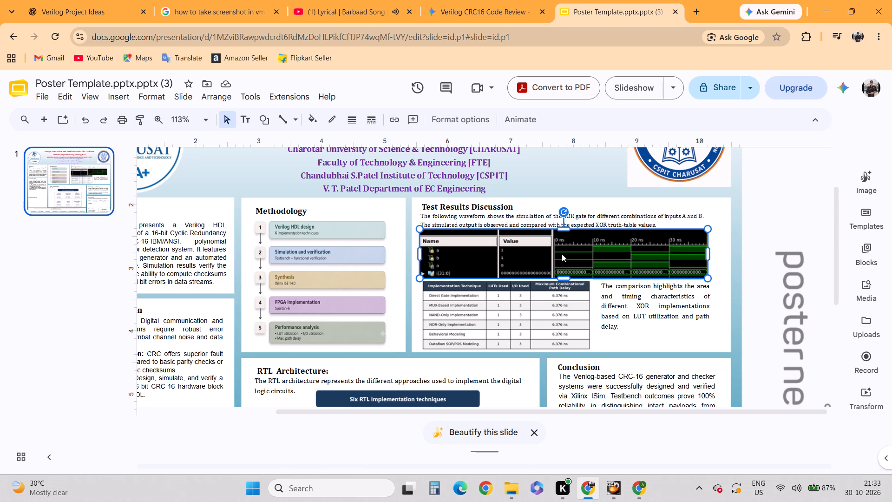
key(BackSpace)
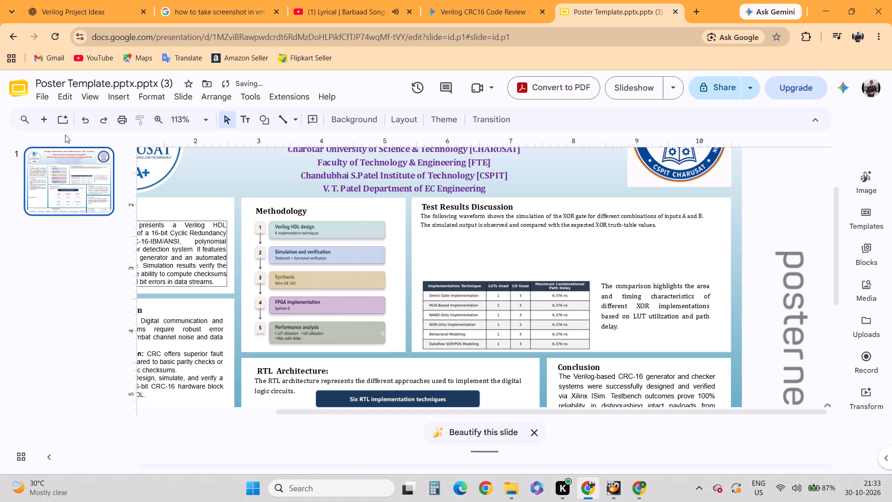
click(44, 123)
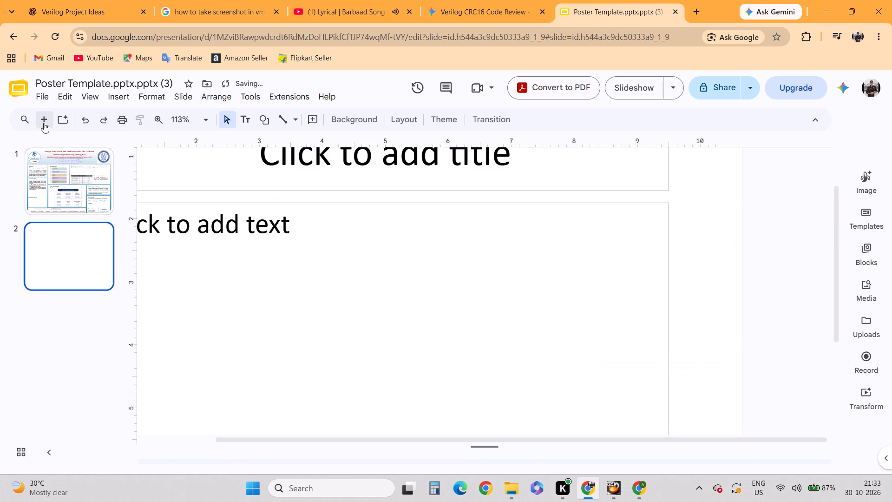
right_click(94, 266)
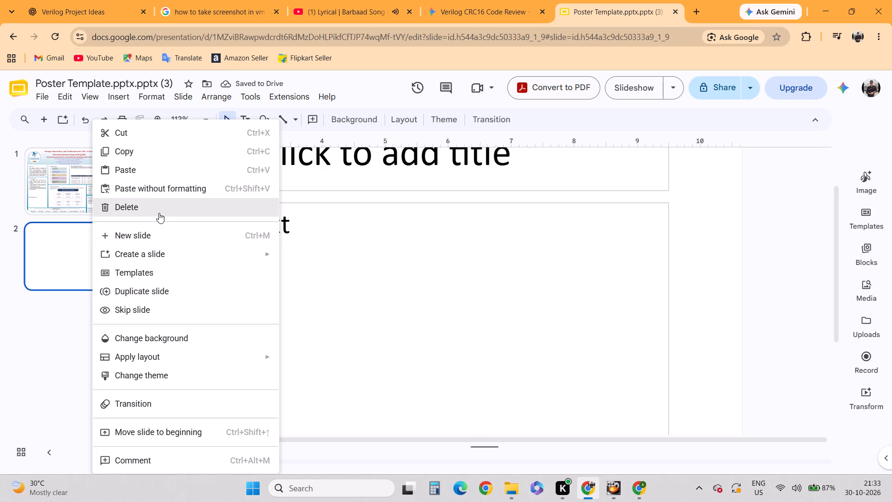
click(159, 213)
Insert the Final_waveform image from the computer's ISE_14.7_VM_base folder into the poster.
click(115, 98)
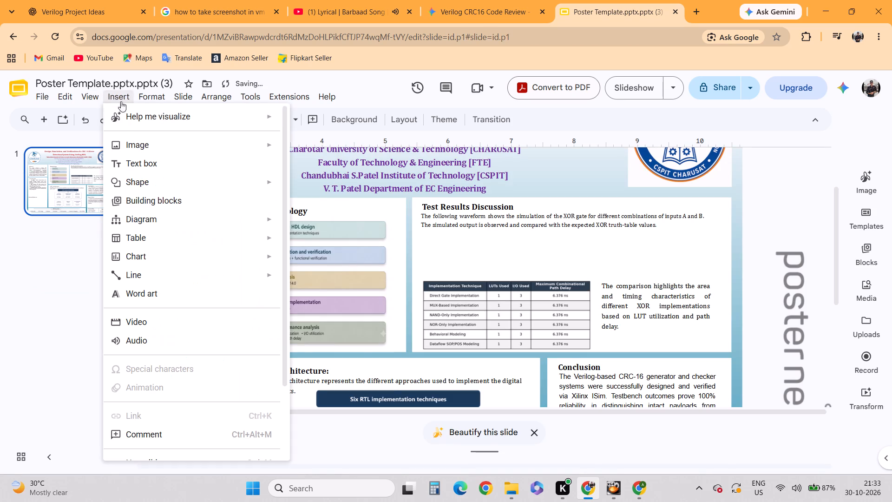
click(162, 141)
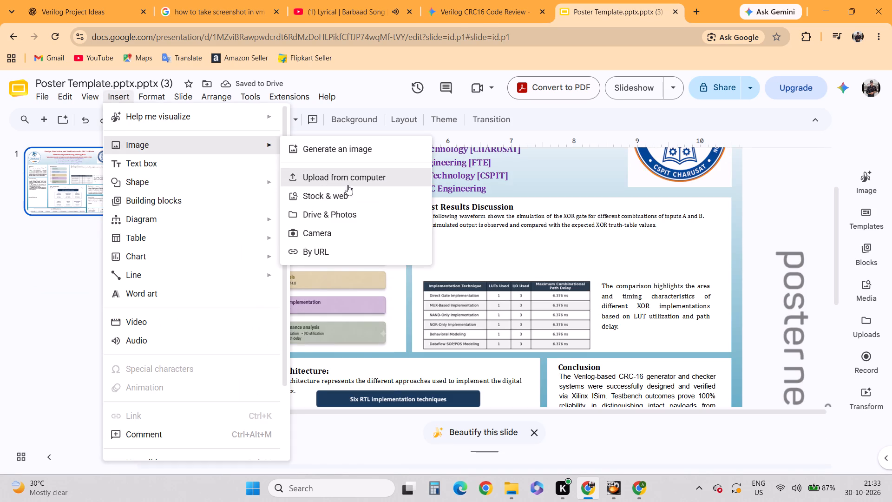
click(350, 176)
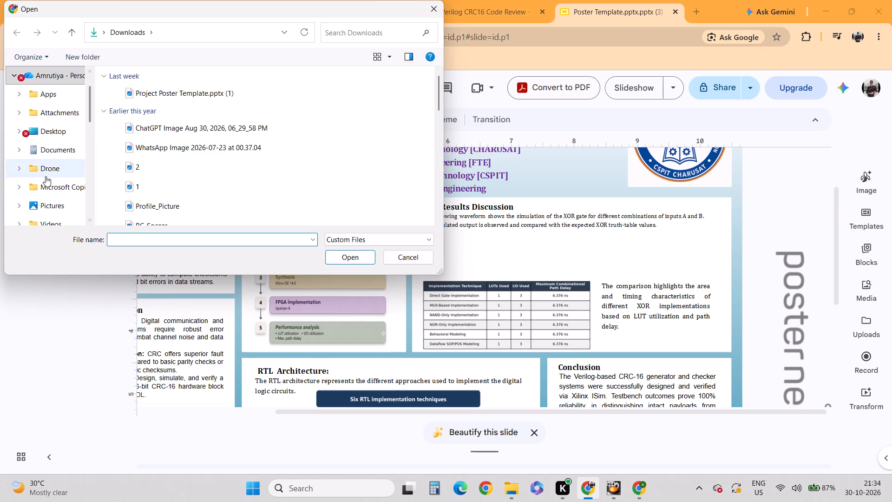
drag(91, 109, 91, 174)
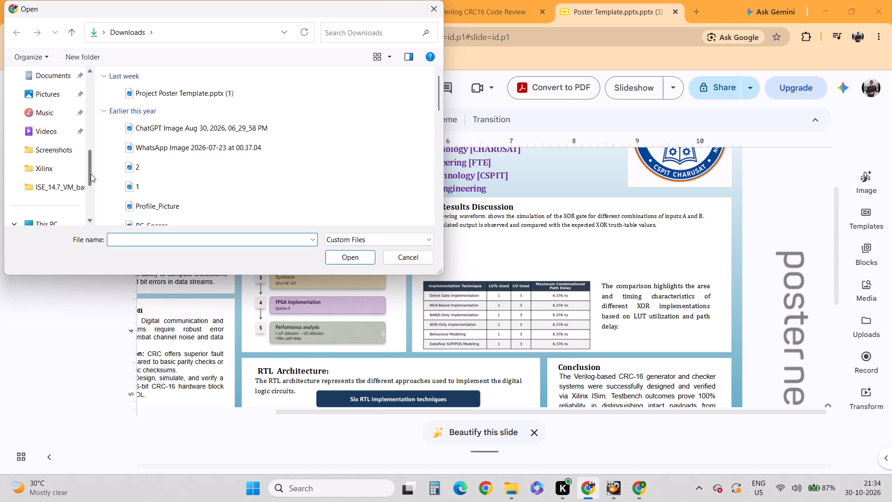
drag(91, 174, 91, 175)
click(78, 174)
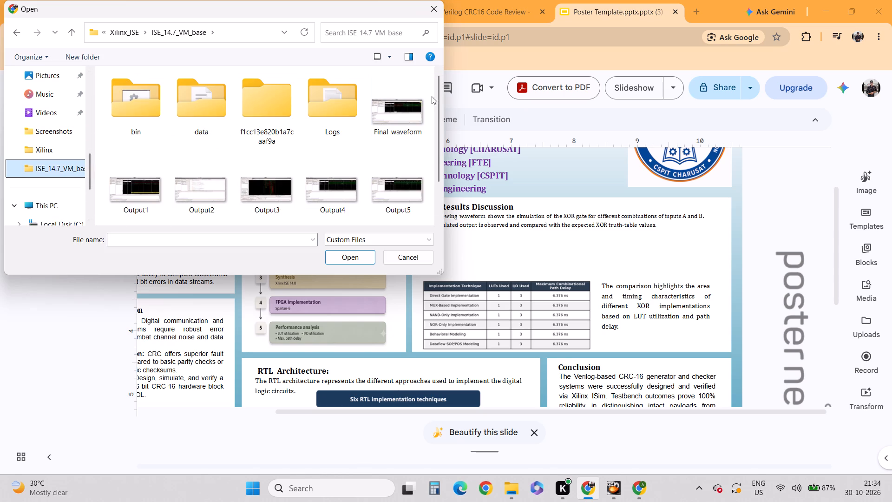
double_click(408, 112)
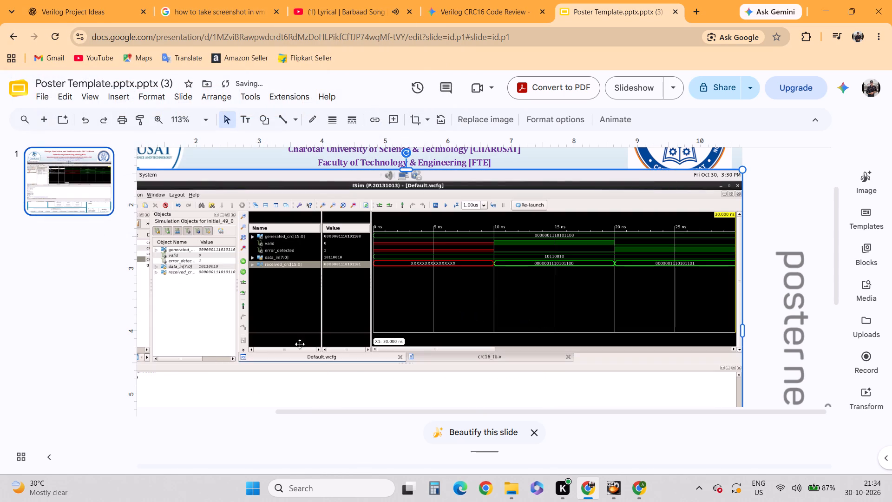
Put the waveform screenshot in crop mode and shrink the image inward from its left and top edges.
click(177, 352)
right_click(179, 350)
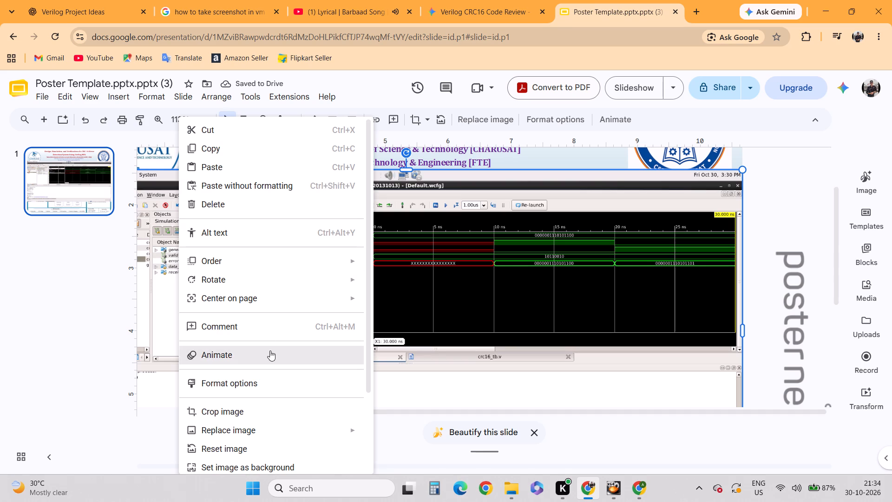
click(288, 417)
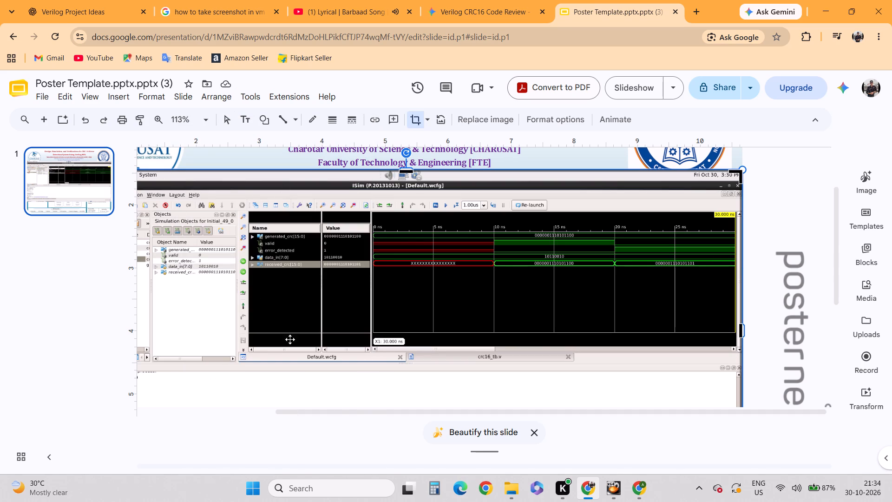
drag(453, 410, 279, 415)
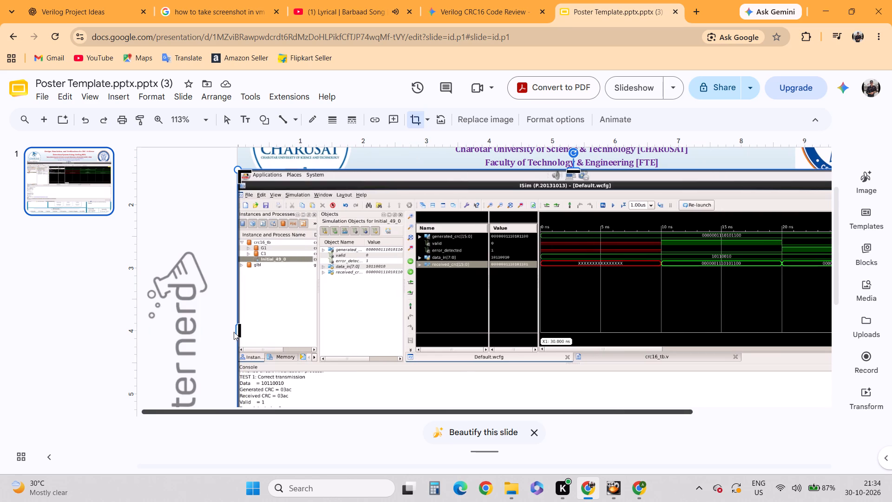
drag(236, 328, 525, 305)
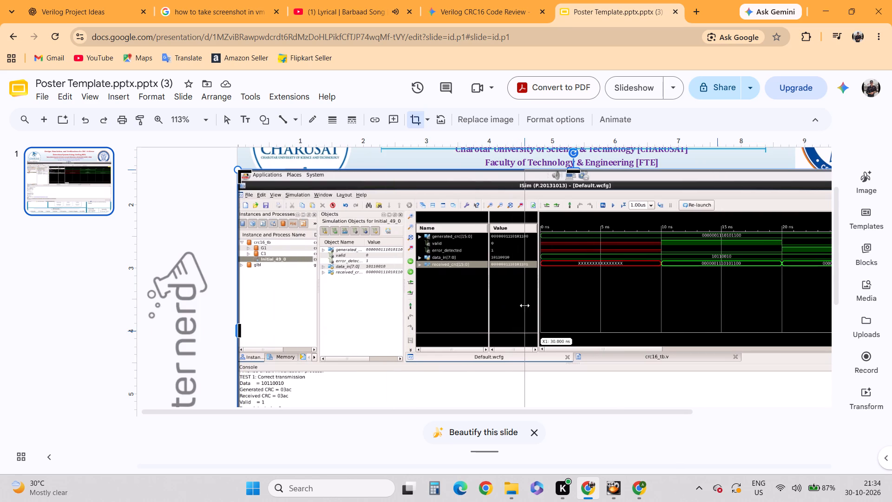
drag(525, 305, 415, 305)
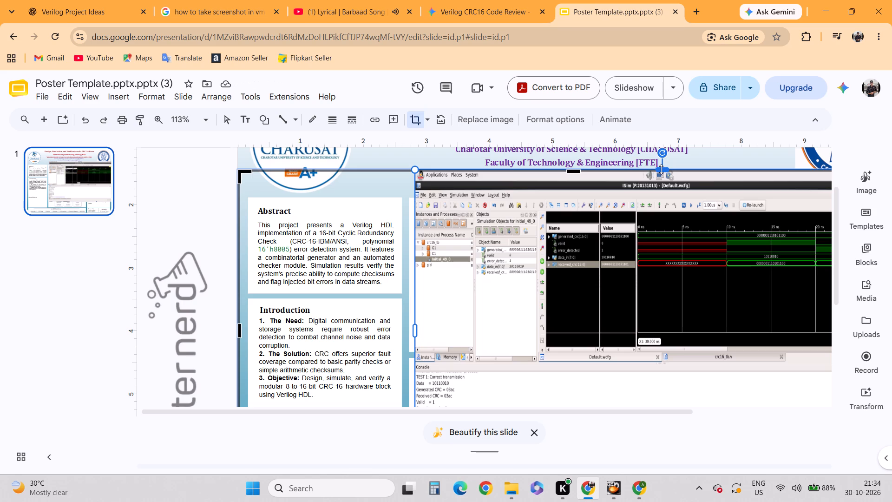
drag(661, 169, 663, 210)
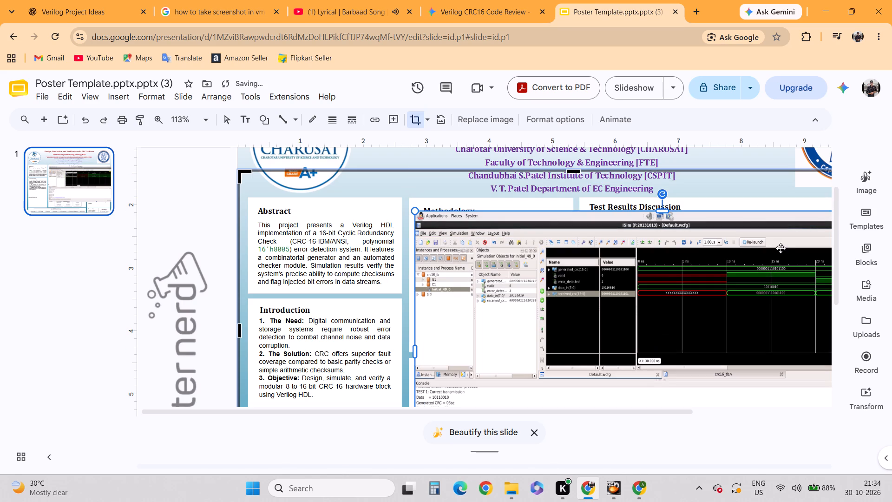
right_click(655, 231)
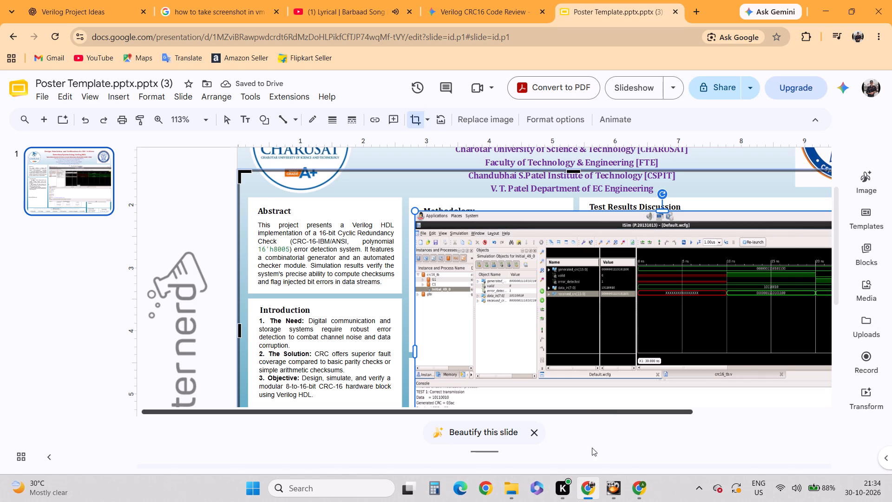
Crop off the bottom of the waveform screenshot, removing the console area up to the waveform window's lower edge.
drag(616, 413, 768, 391)
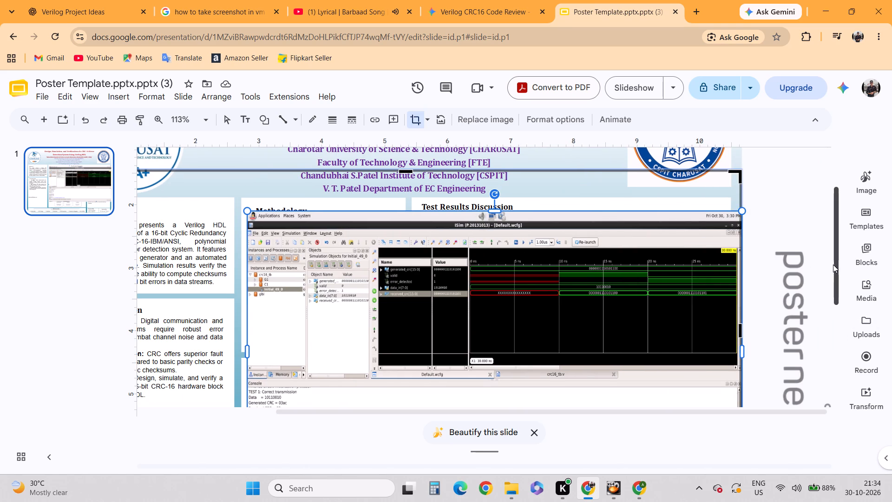
drag(834, 265, 850, 342)
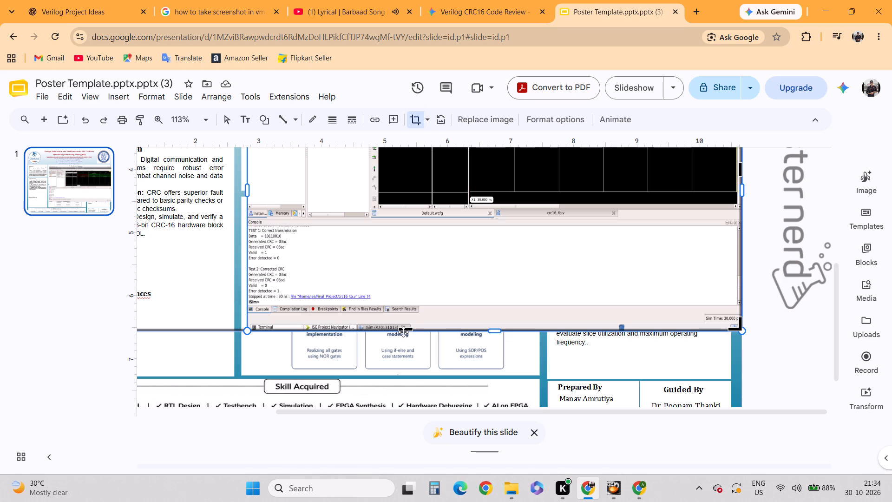
drag(403, 328, 408, 297)
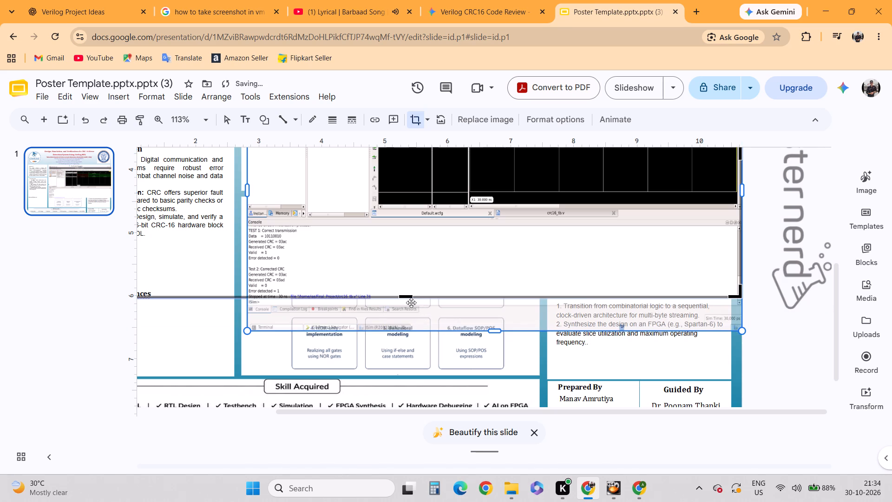
drag(409, 296, 419, 210)
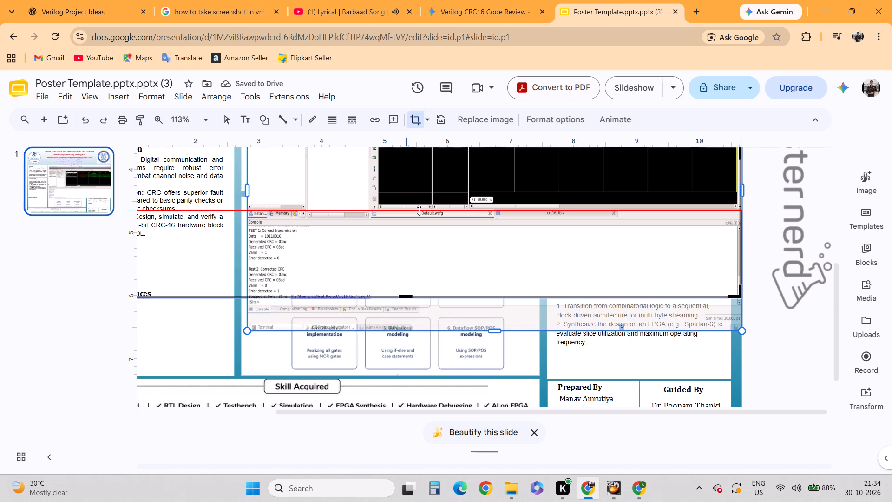
drag(419, 210, 425, 204)
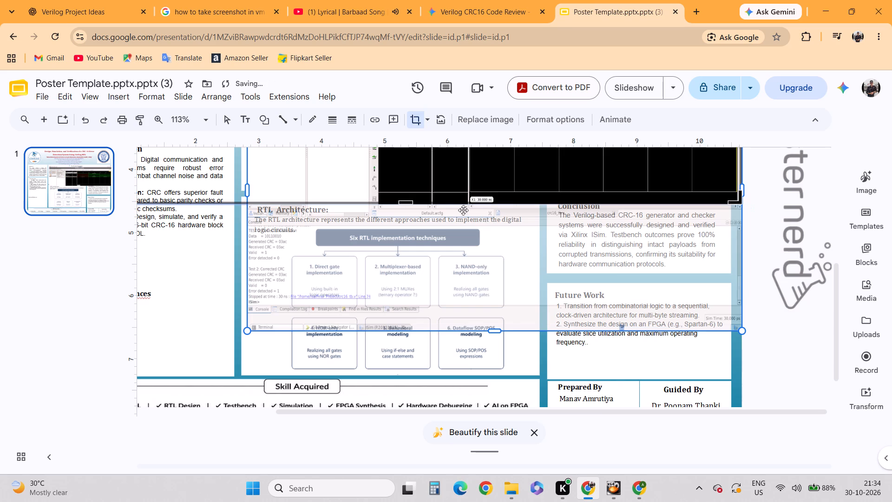
Crop the waveform screenshot's left side up to the Name column, removing the Instances and Objects panes.
drag(726, 408, 690, 416)
drag(840, 324, 821, 246)
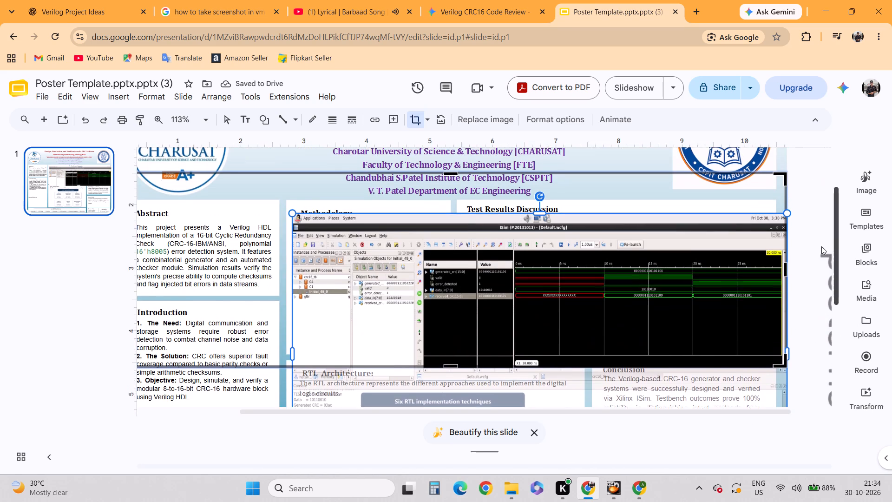
drag(821, 246, 819, 238)
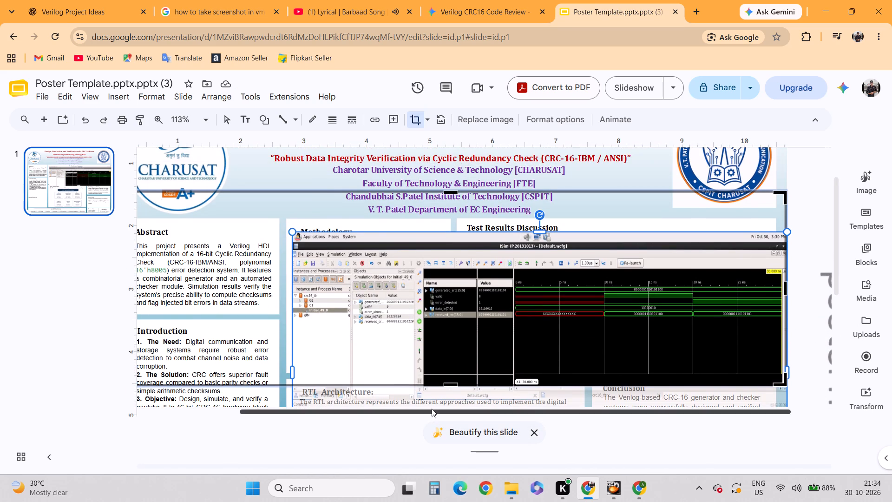
drag(432, 409, 347, 414)
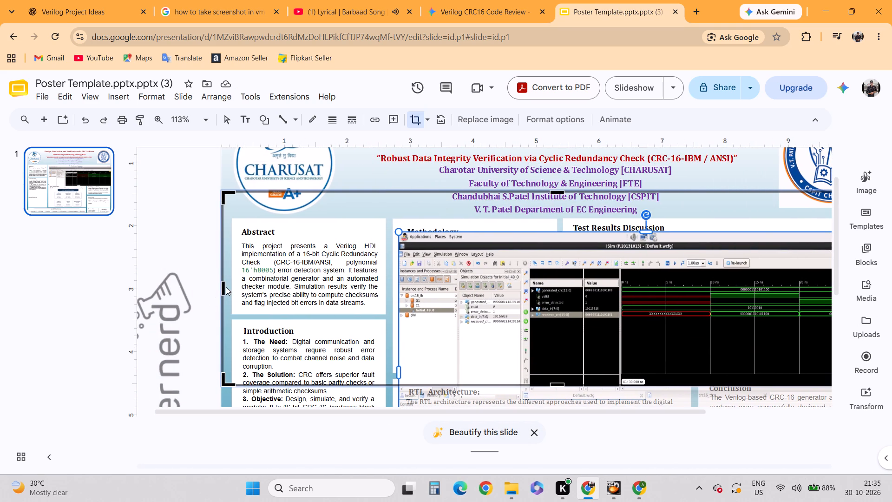
drag(224, 286, 398, 292)
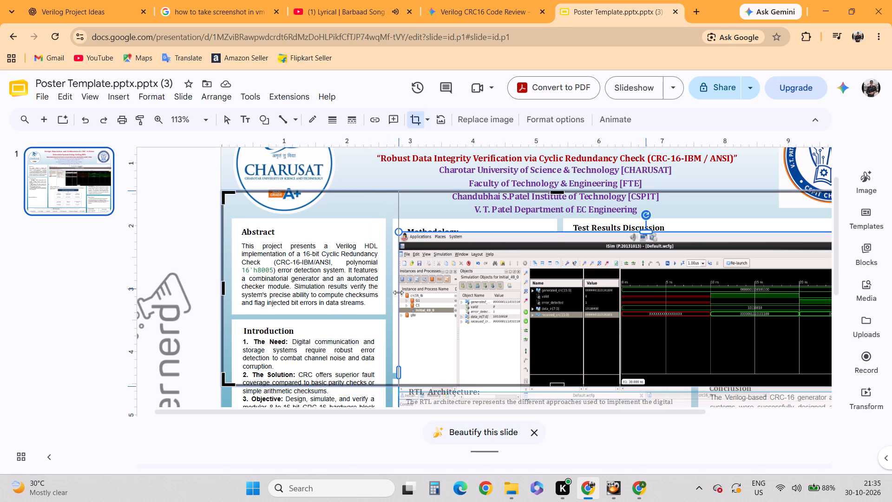
drag(398, 292, 529, 292)
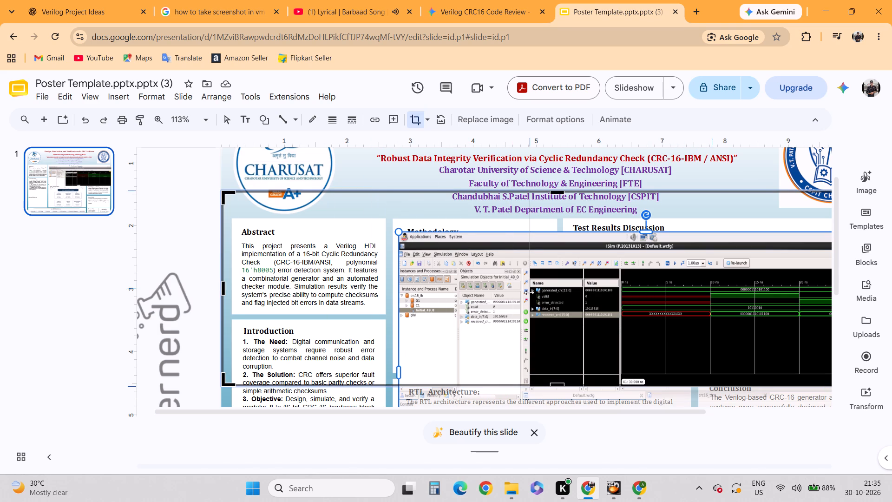
drag(529, 292, 529, 292)
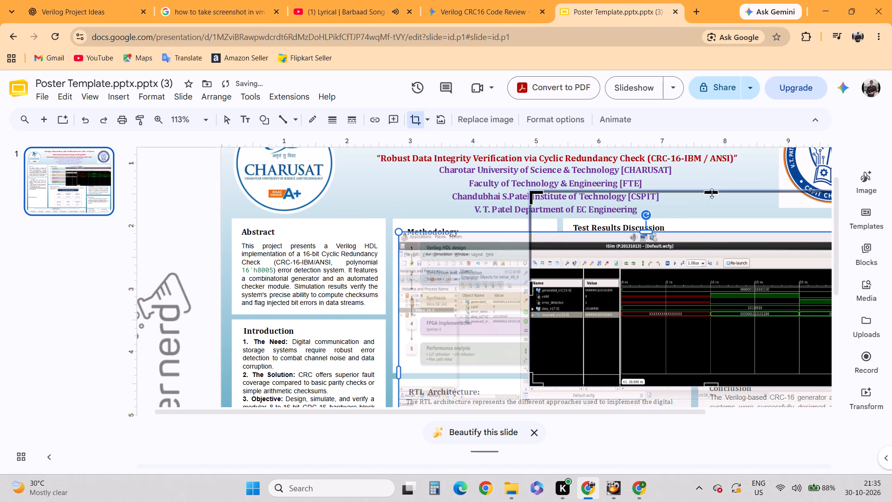
Crop the waveform screenshot's top down to just above the ISim toolbar row and apply the crop.
drag(712, 193, 718, 262)
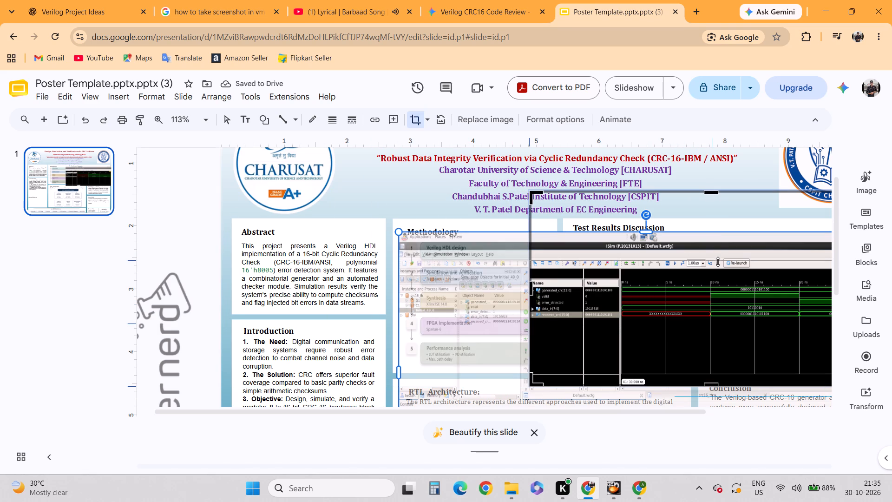
drag(718, 262, 716, 258)
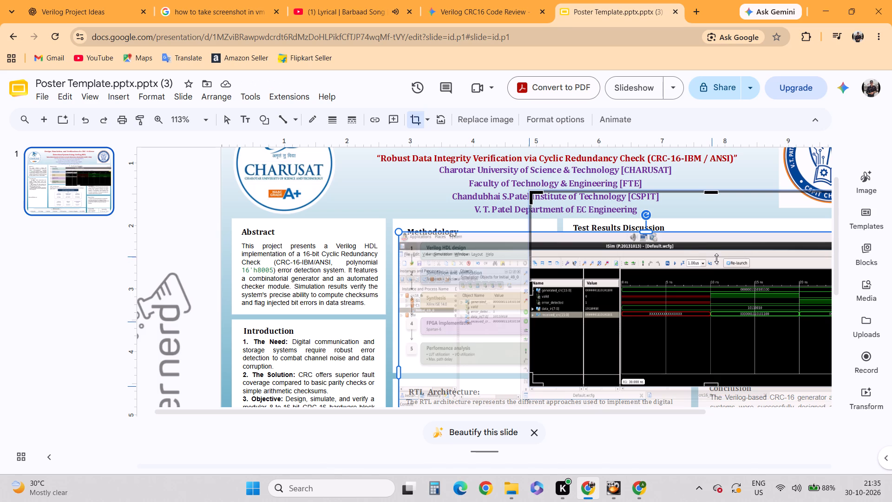
drag(716, 258, 717, 258)
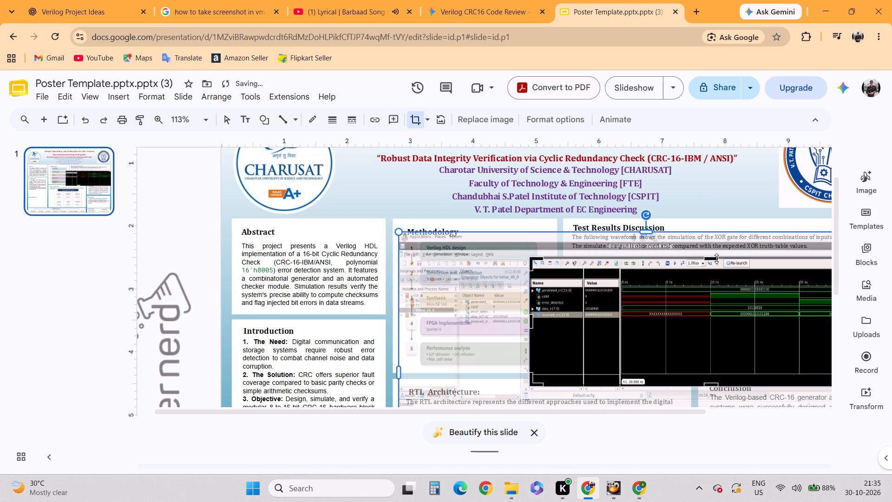
click(739, 184)
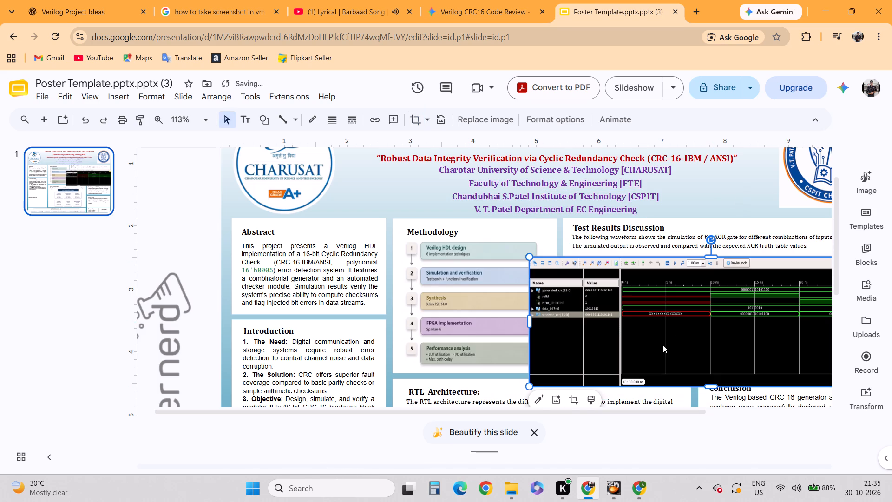
Shrink the cropped waveform image and place it directly under the introductory text in the Test Results Discussion section.
drag(565, 411, 700, 387)
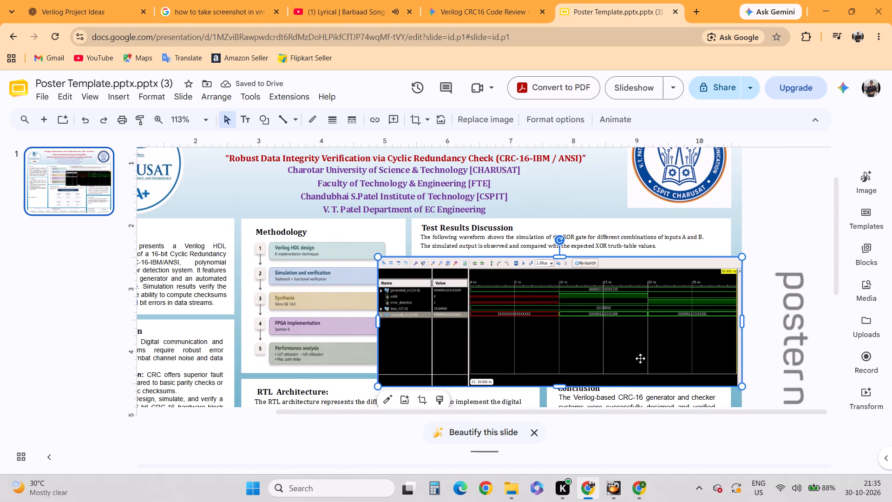
drag(741, 388, 638, 351)
drag(645, 352, 599, 331)
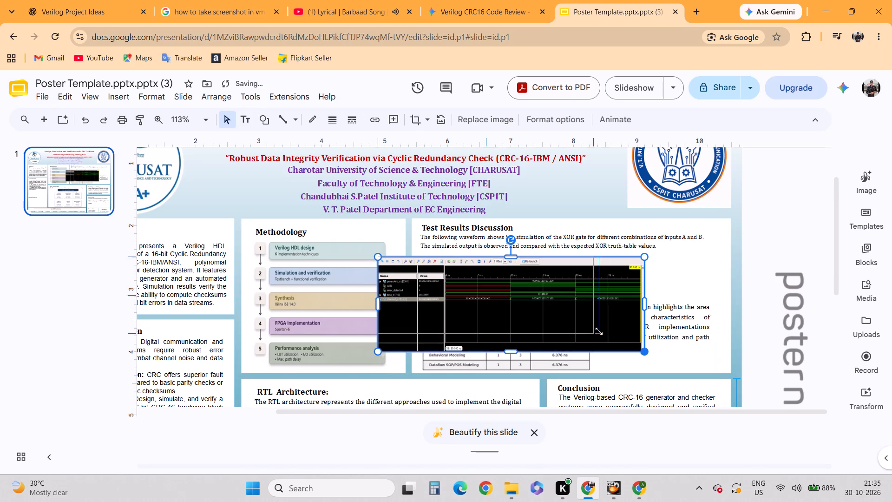
drag(599, 331, 598, 330)
drag(482, 300, 533, 296)
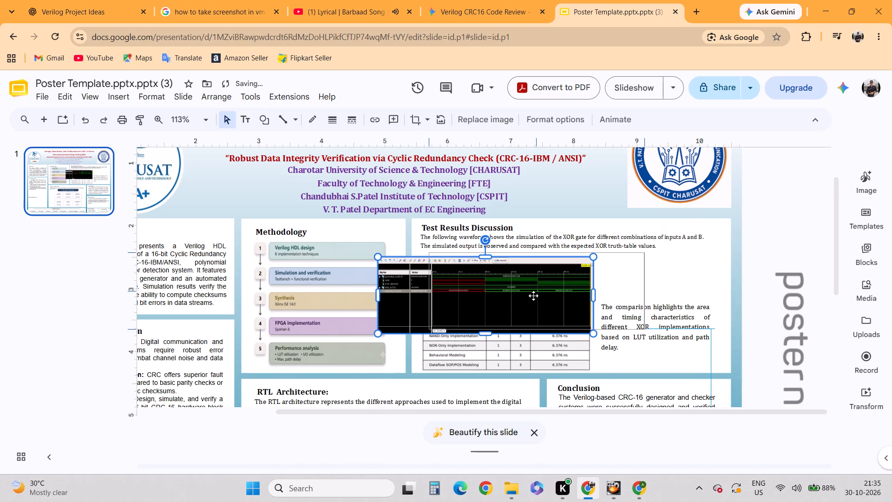
drag(533, 296, 531, 296)
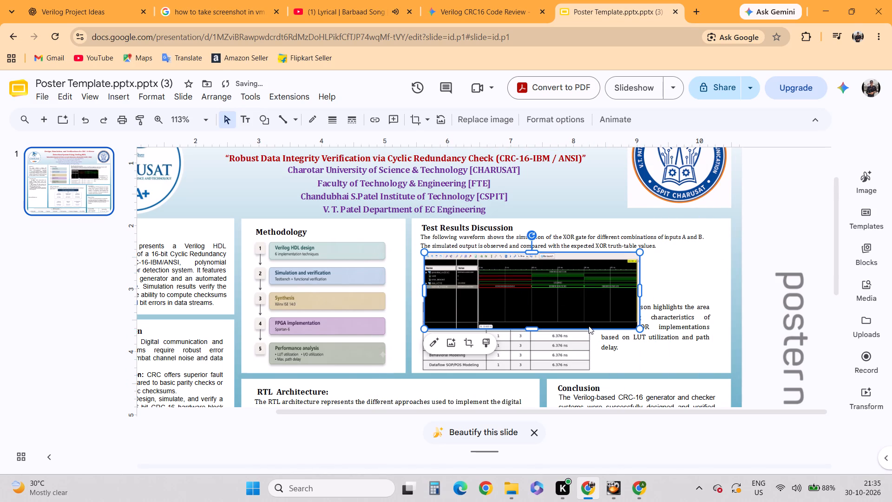
drag(639, 326, 630, 318)
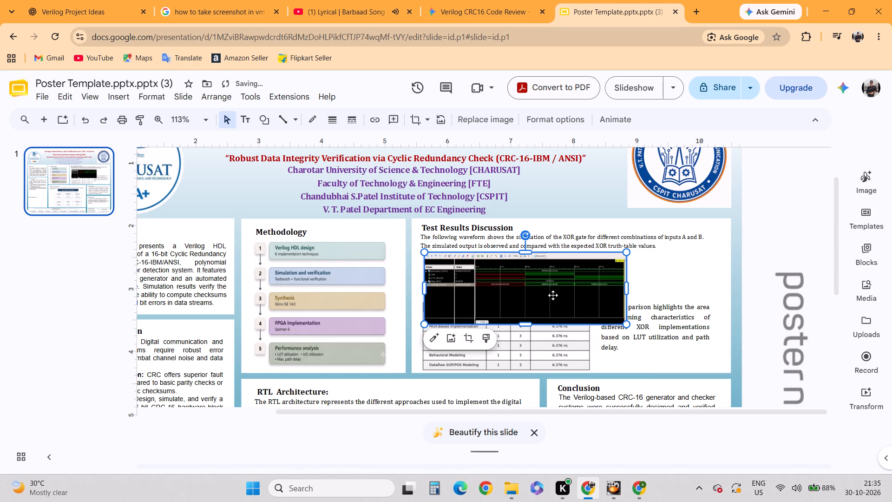
Crop the empty black area off the bottom of the waveform image so it ends just above the comparison table.
right_click(552, 295)
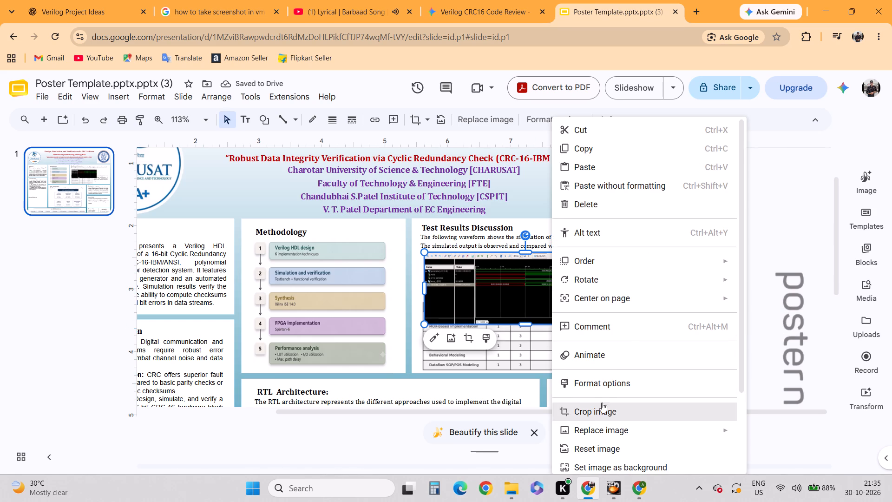
click(602, 406)
drag(525, 322, 525, 321)
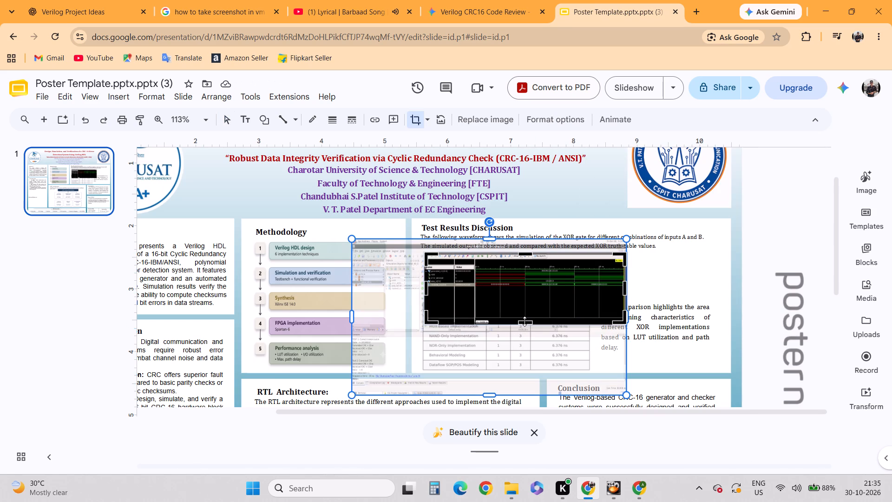
drag(525, 321, 525, 314)
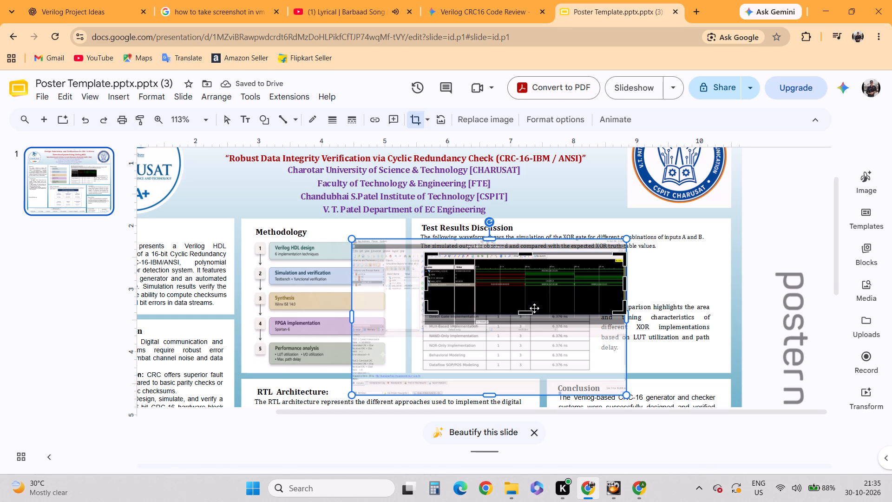
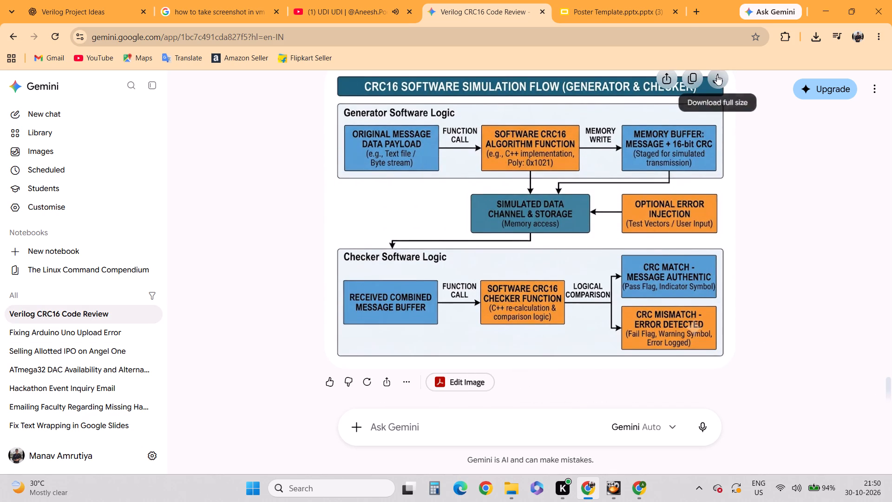
click(716, 75)
Switch to the Google Slides poster and move the "Selected Refrences" heading outward across the Introduction panel's outer edge.
click(624, 0)
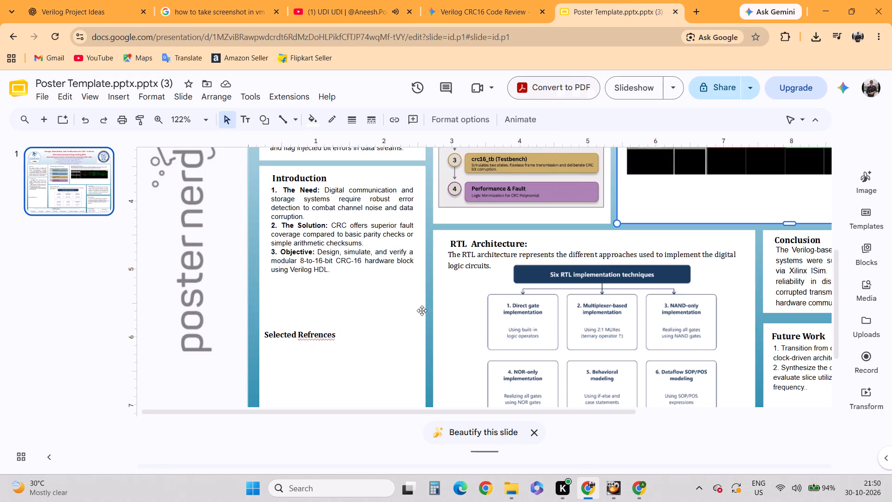
click(345, 379)
click(311, 334)
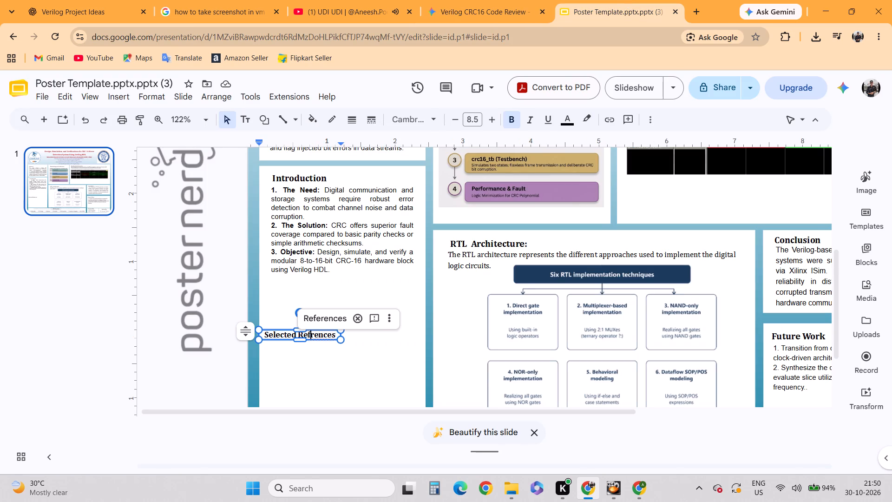
click(357, 318)
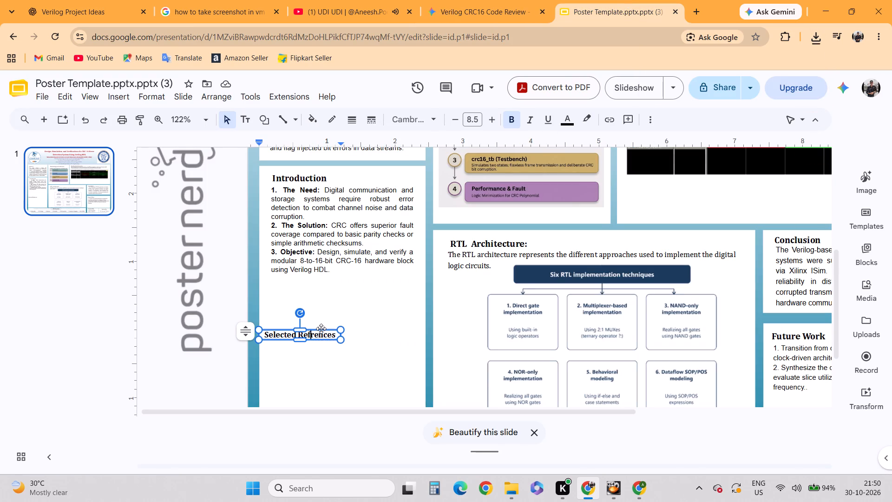
drag(321, 329, 290, 319)
drag(289, 324, 284, 324)
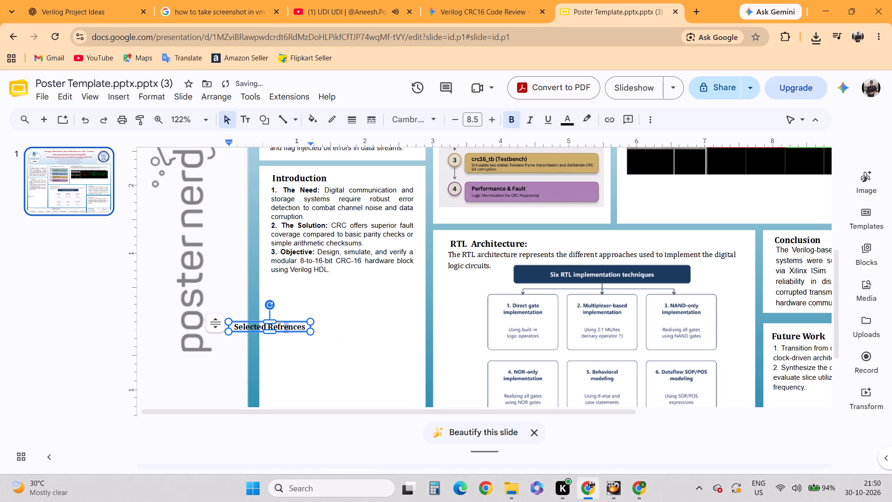
drag(284, 324, 270, 322)
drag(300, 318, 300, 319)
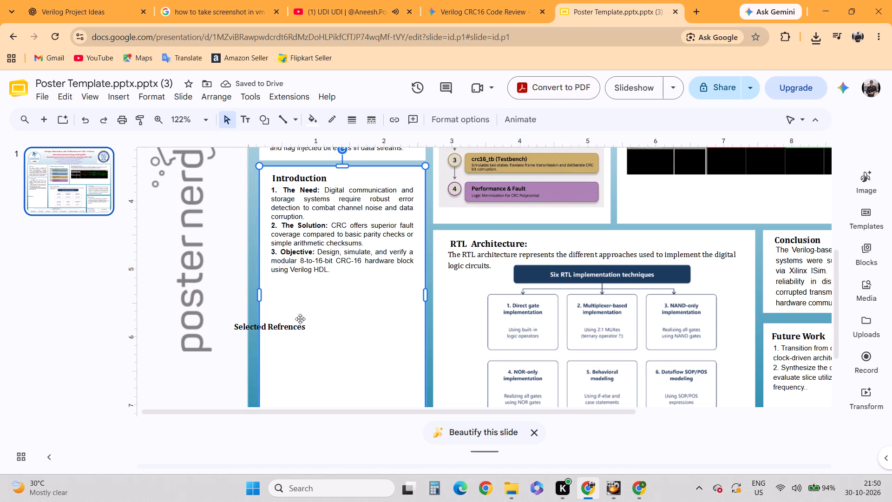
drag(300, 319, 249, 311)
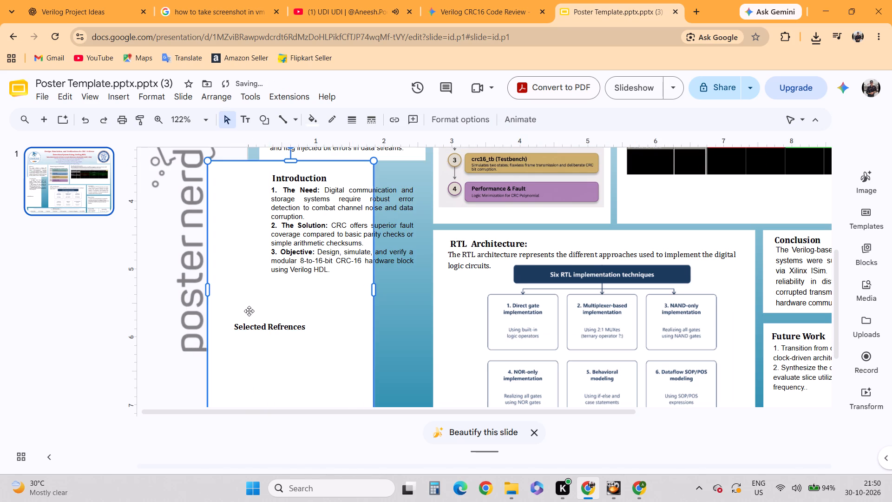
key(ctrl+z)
Move the "Selected Refrences" heading farther out into the poster's margin and delete its text.
click(282, 313)
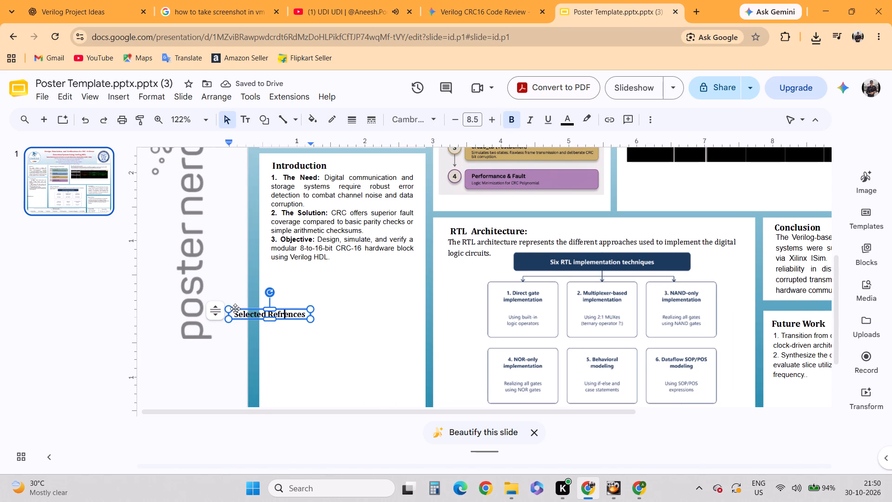
drag(235, 309, 195, 300)
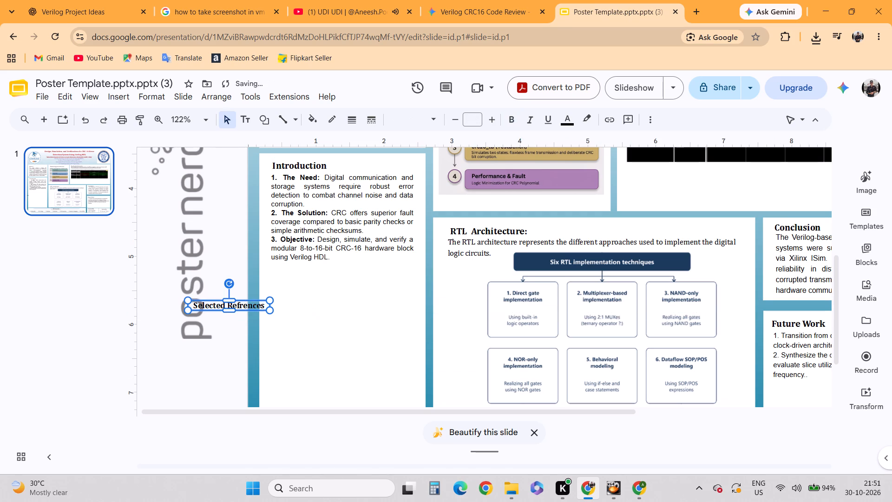
key(ctrl+a)
click(221, 311)
click(228, 307)
double_click(229, 307)
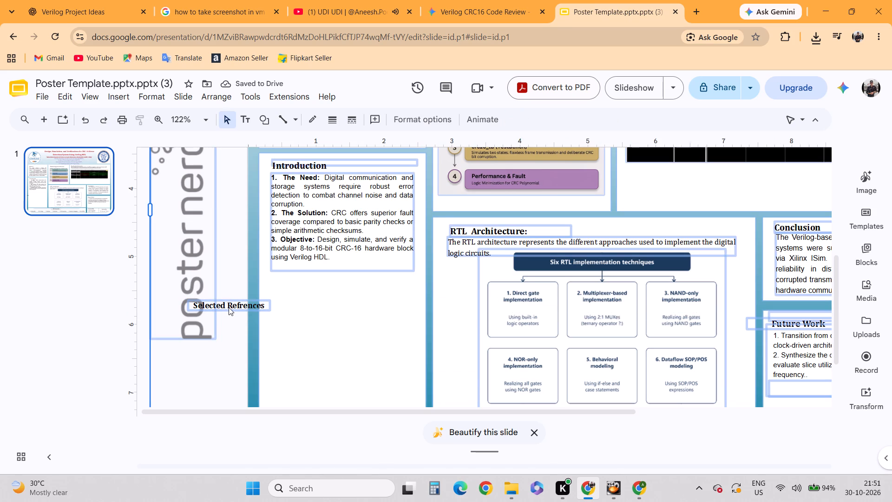
click(144, 320)
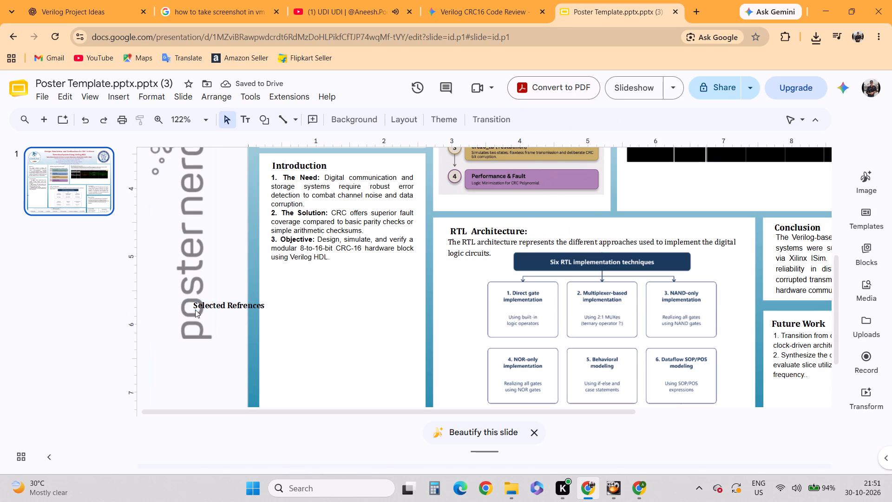
click(219, 304)
key(ctrl+a)
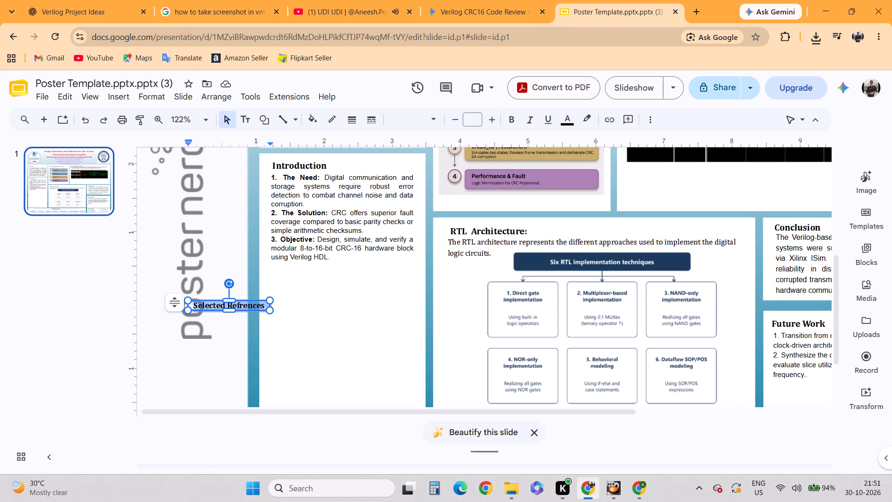
key(BackSpace)
drag(245, 302, 207, 302)
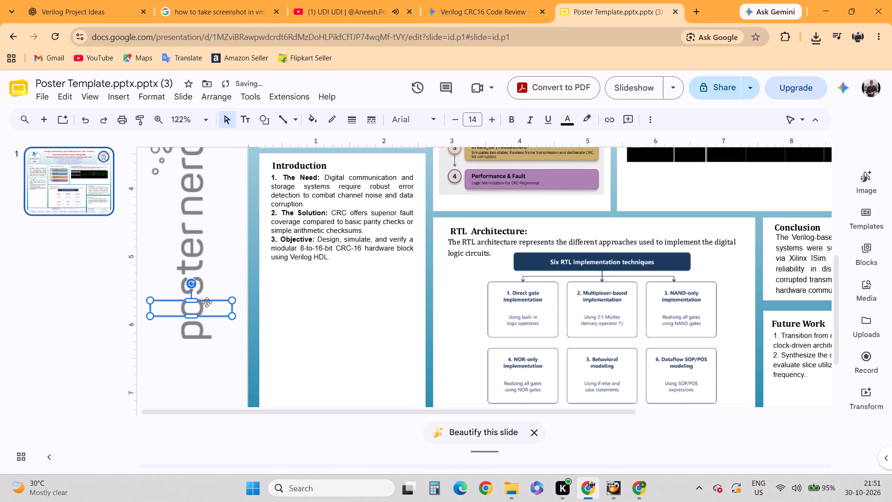
click(204, 351)
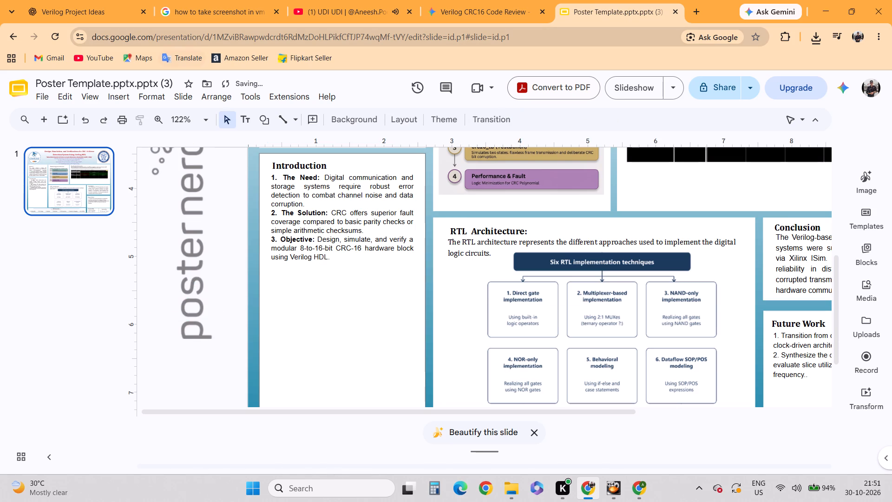
Insert the newest Gemini-generated image from the computer's Downloads folder onto the poster slide.
click(108, 95)
click(138, 139)
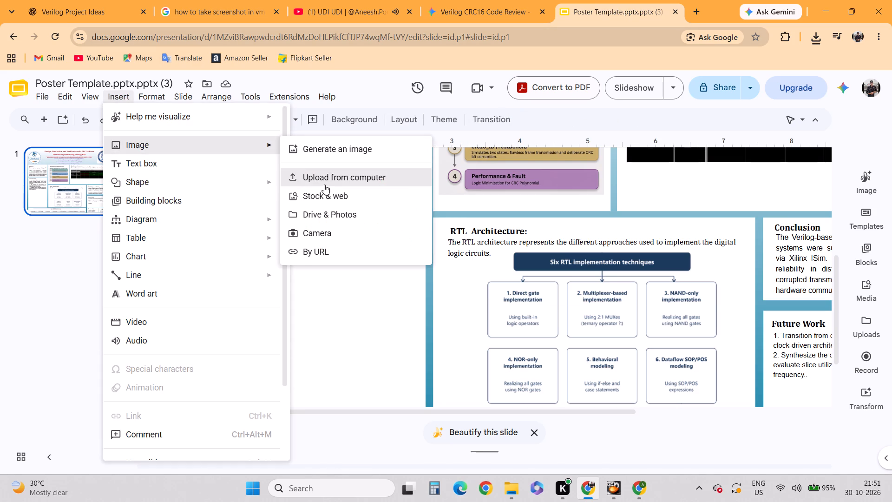
click(333, 174)
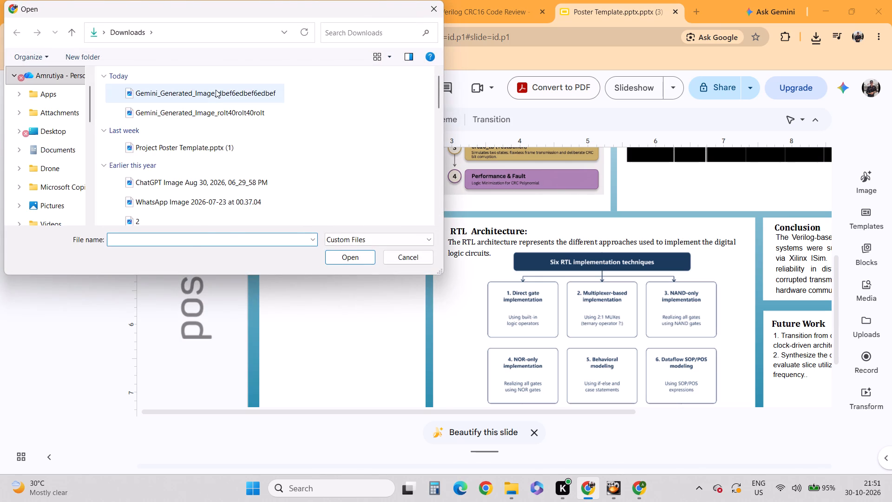
double_click(216, 90)
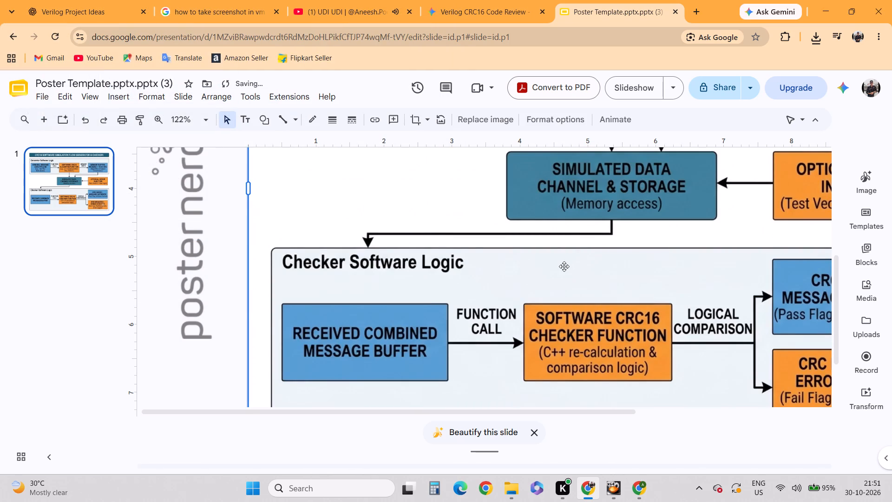
Shrink the inserted CRC16 simulation flow diagram in stages and move it over to the Introduction panel.
scroll(564, 266, down, 4)
shift+scroll(564, 266, down, 3)
shift+scroll(564, 266, up, 2)
shift+scroll(564, 266, down, 2)
shift+scroll(564, 266, up, 1)
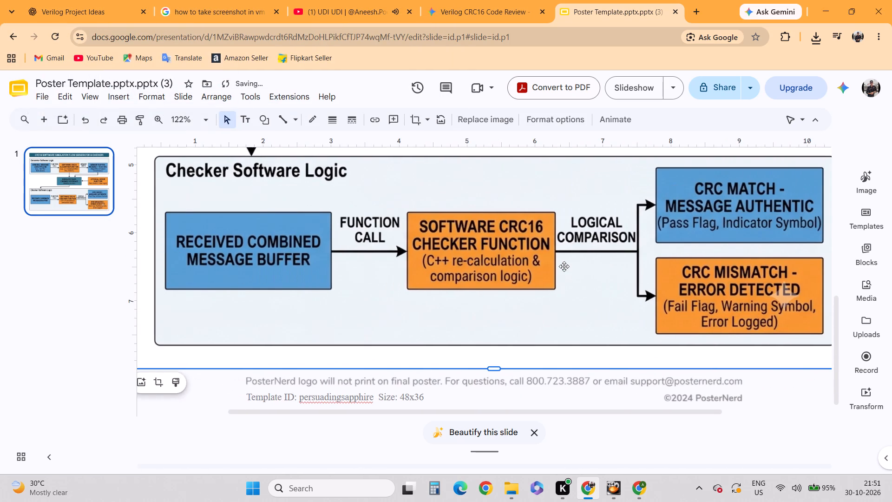
drag(463, 412, 355, 412)
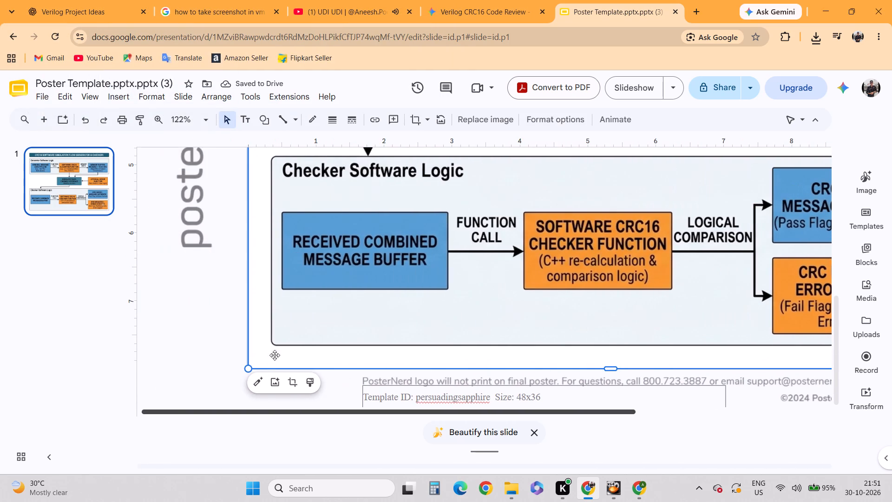
drag(248, 367, 442, 234)
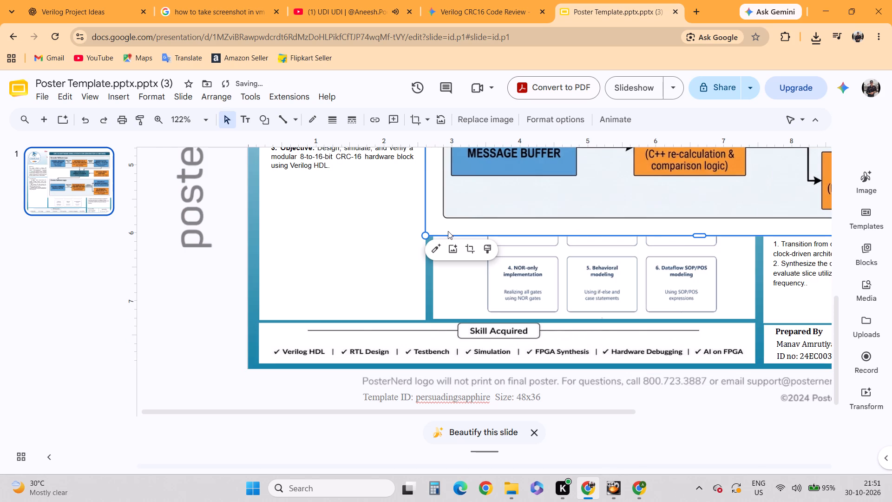
drag(577, 200, 446, 276)
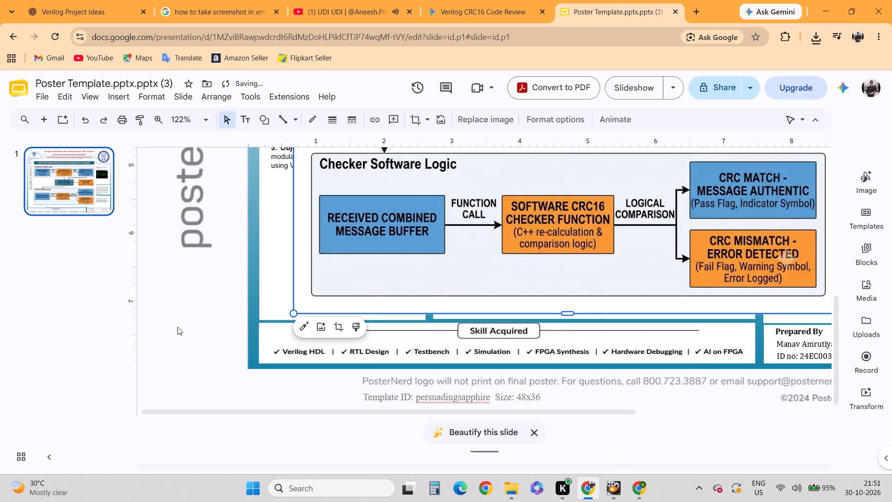
drag(291, 316, 518, 216)
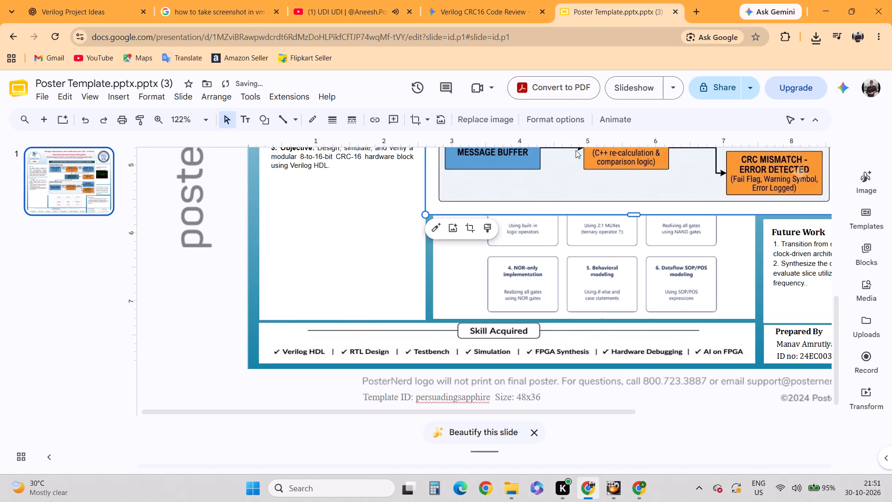
drag(579, 169, 384, 304)
drag(230, 348, 511, 222)
drag(532, 184, 351, 306)
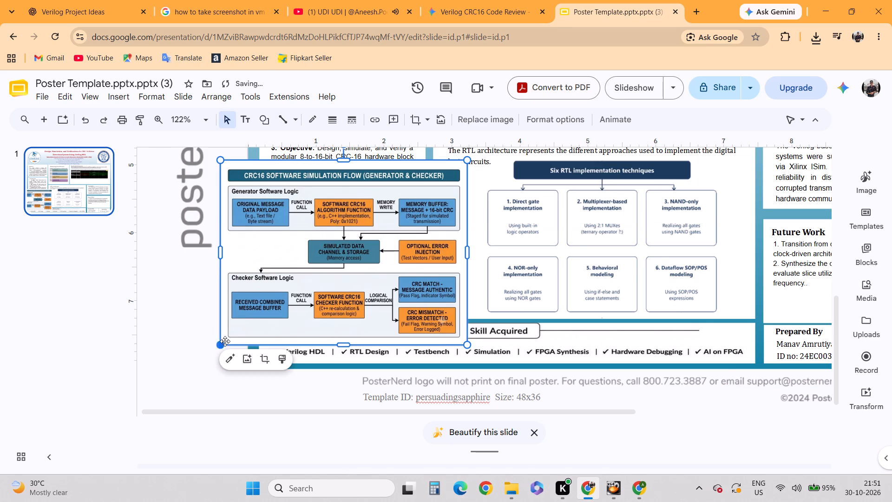
drag(217, 346, 361, 257)
drag(393, 223, 348, 266)
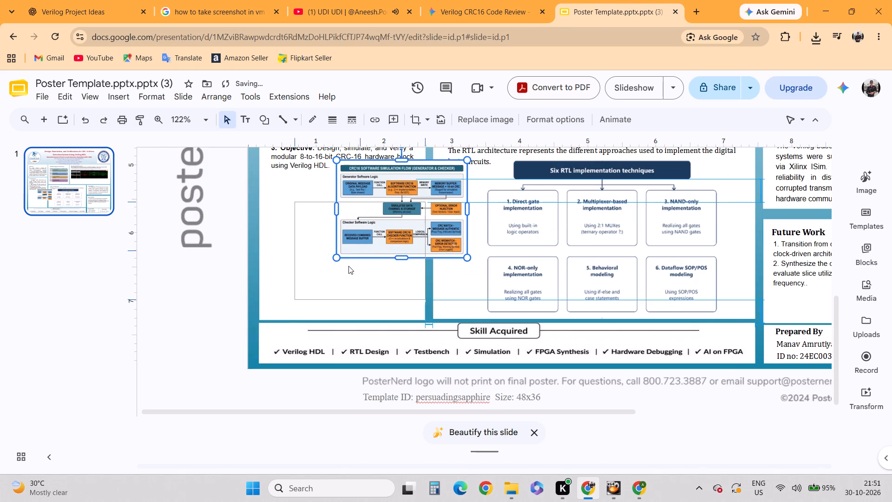
Position the flow diagram below the Introduction text and enlarge it to nearly fill the panel's width.
drag(348, 266, 327, 237)
drag(403, 268, 412, 294)
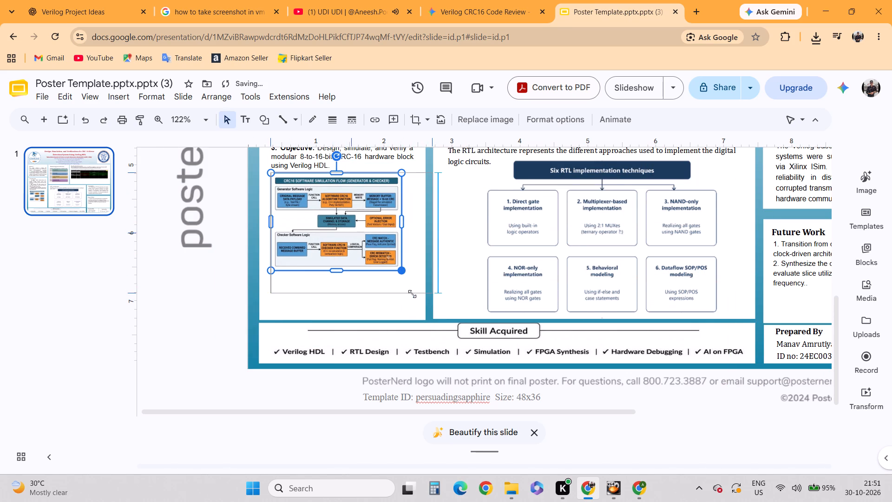
drag(412, 294, 398, 287)
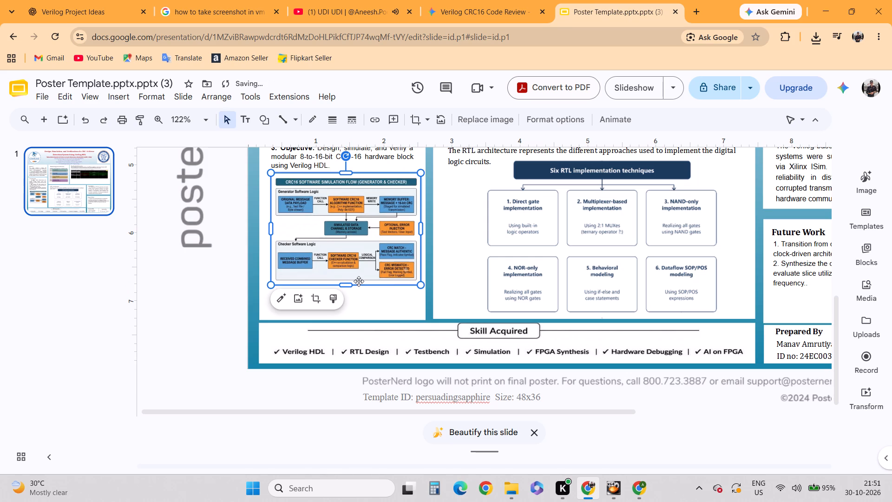
drag(325, 234, 318, 236)
drag(415, 288, 418, 297)
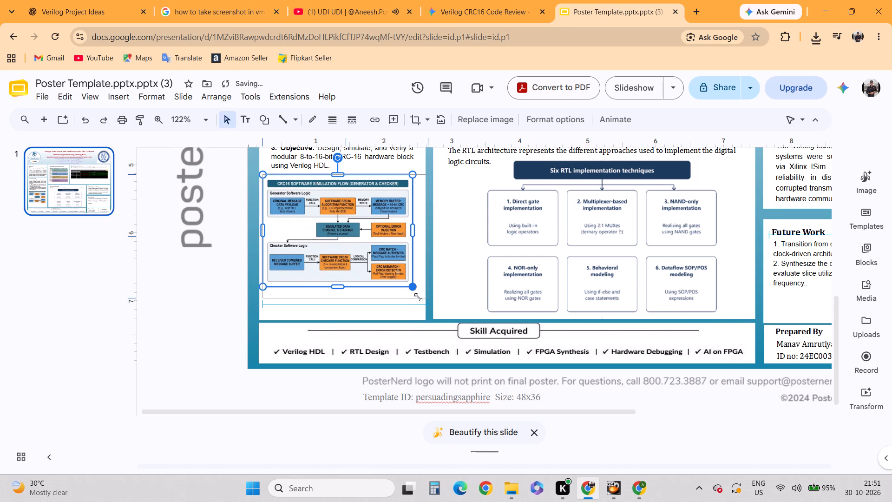
drag(418, 297, 413, 294)
drag(355, 236, 354, 240)
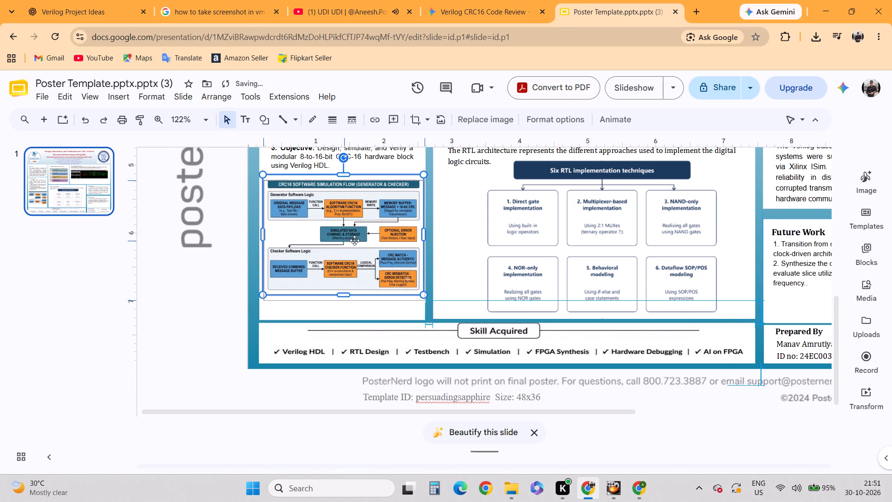
drag(354, 240, 355, 244)
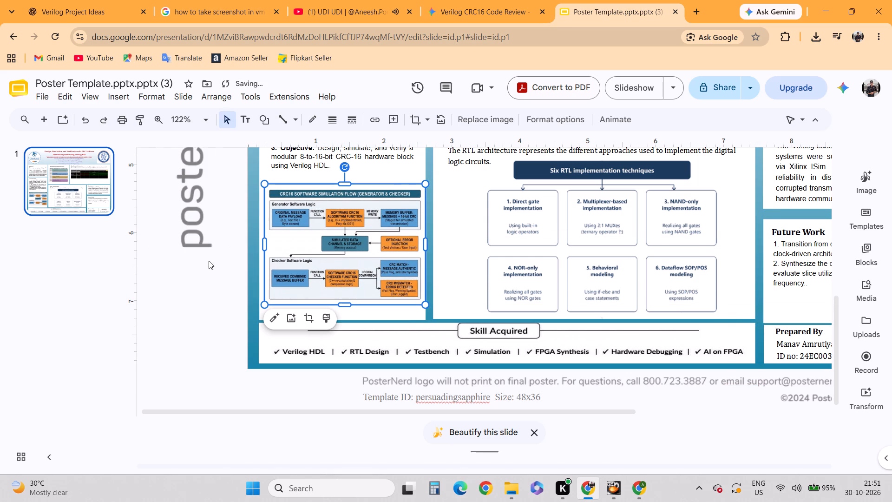
Nudge the CRC16 simulation flow diagram until it sits centred just below the Introduction text.
click(222, 271)
ctrl+scroll(483, 284, down, 2)
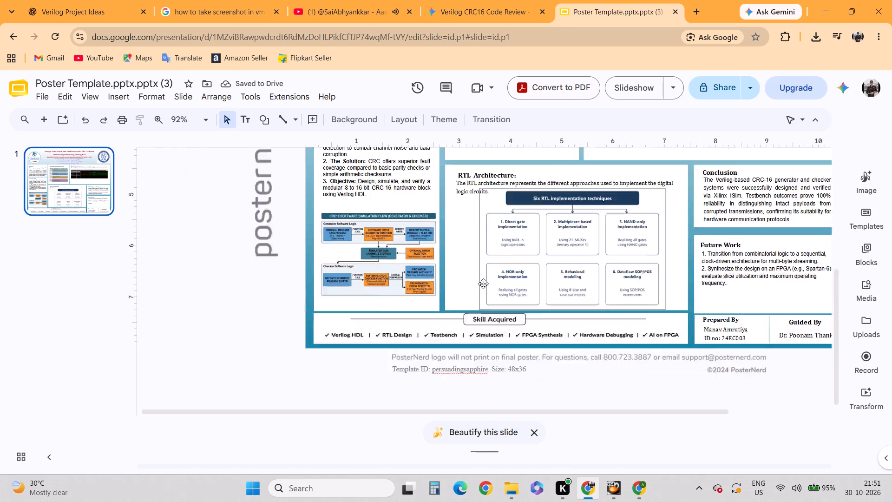
drag(428, 267, 427, 261)
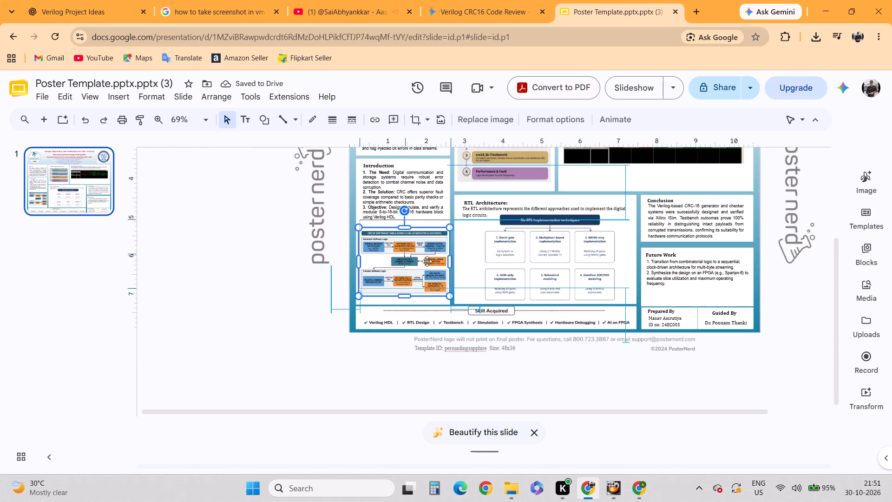
drag(427, 261, 427, 263)
click(306, 325)
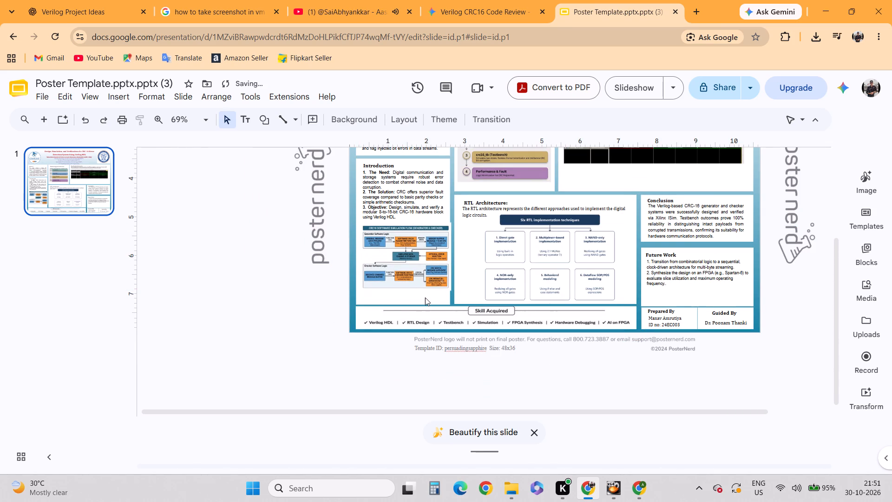
drag(395, 258, 392, 257)
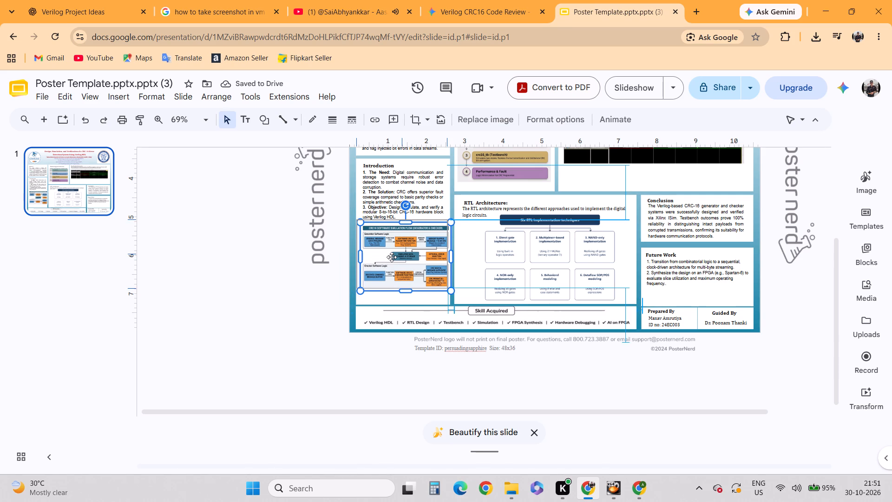
drag(392, 257, 391, 259)
click(297, 297)
Examine the poster's overall layout with the flow diagram in place, both as a whole and close up.
ctrl+scroll(382, 291, down, 1)
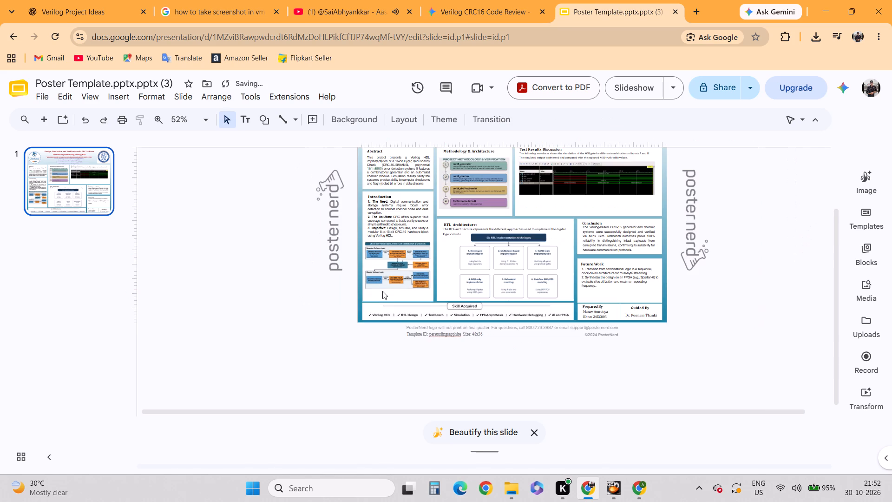
ctrl+scroll(382, 291, down, 1)
ctrl+scroll(382, 291, up, 1)
ctrl+scroll(382, 291, down, 3)
ctrl+scroll(382, 291, up, 5)
ctrl+scroll(382, 291, down, 1)
ctrl+scroll(382, 291, up, 1)
ctrl+scroll(382, 291, down, 1)
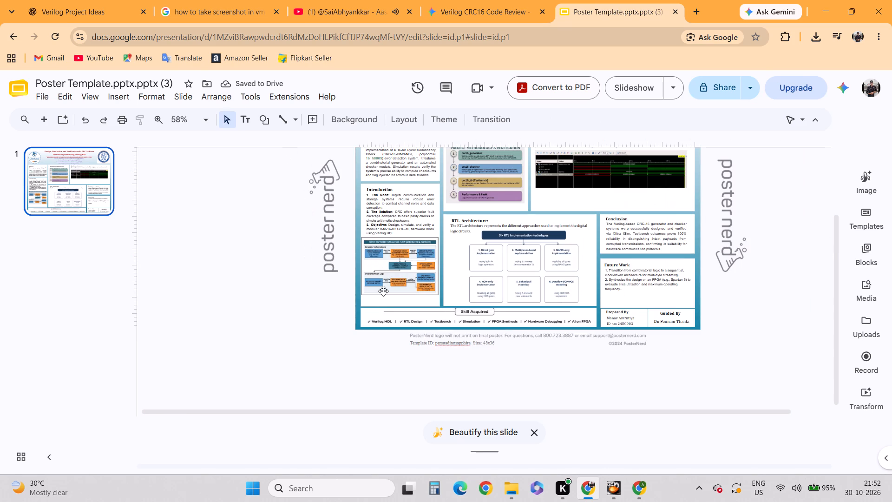
key(ctrl+plus)
key(ctrl+plus)
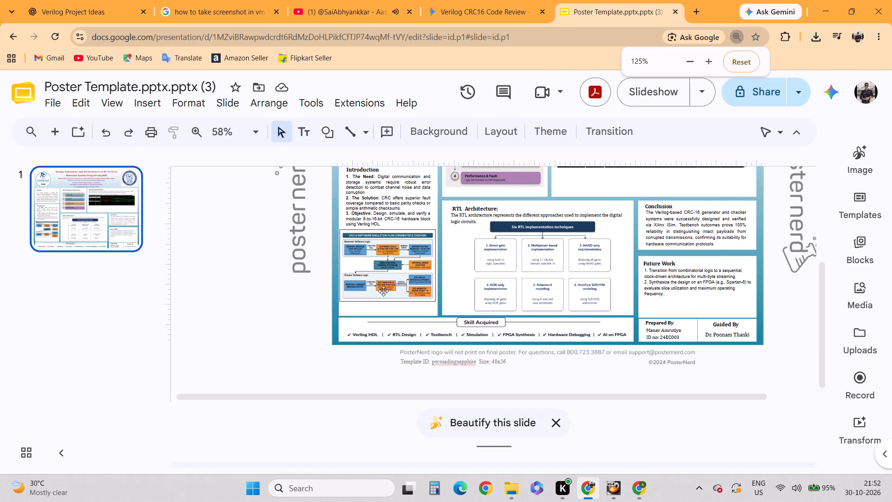
key(ctrl+minus)
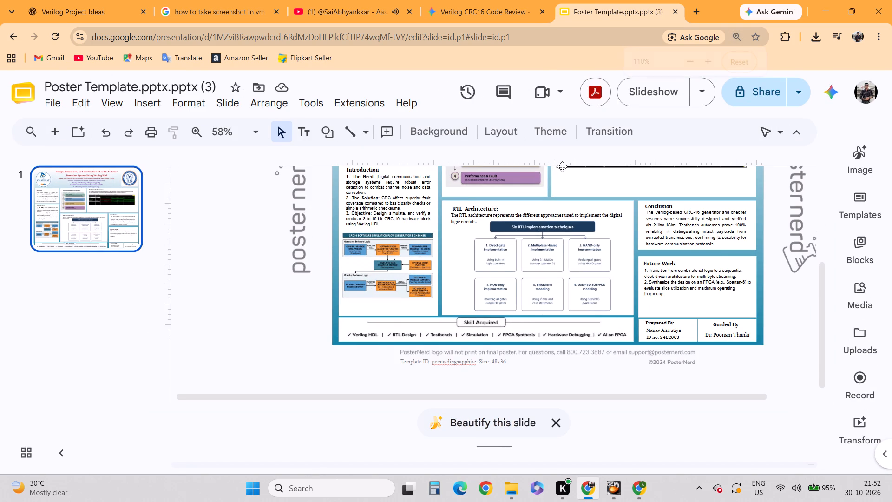
key(ctrl+minus)
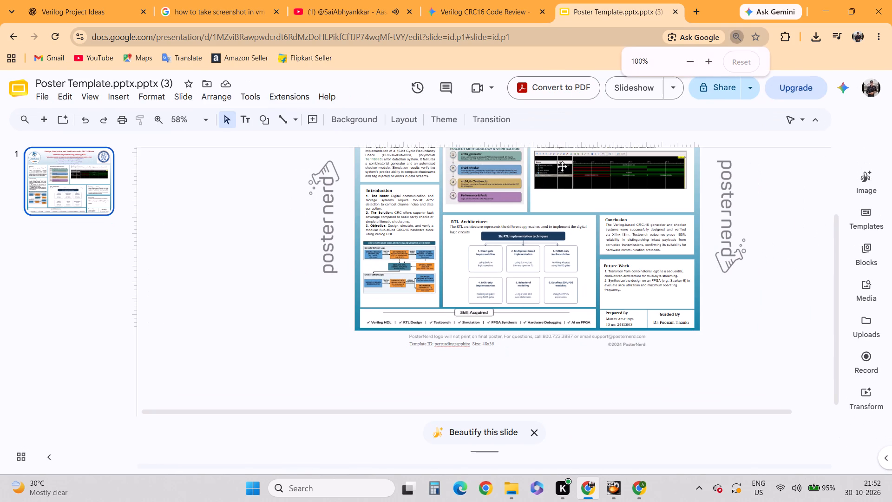
ctrl+scroll(590, 211, down, 3)
ctrl+scroll(590, 211, up, 1)
scroll(590, 211, up, 4)
scroll(590, 211, down, 1)
ctrl+scroll(590, 211, down, 1)
ctrl+scroll(590, 211, up, 1)
ctrl+scroll(590, 211, down, 3)
ctrl+scroll(590, 211, up, 1)
ctrl+scroll(590, 211, down, 3)
ctrl+scroll(590, 211, up, 2)
ctrl+scroll(590, 211, down, 2)
ctrl+scroll(590, 211, up, 1)
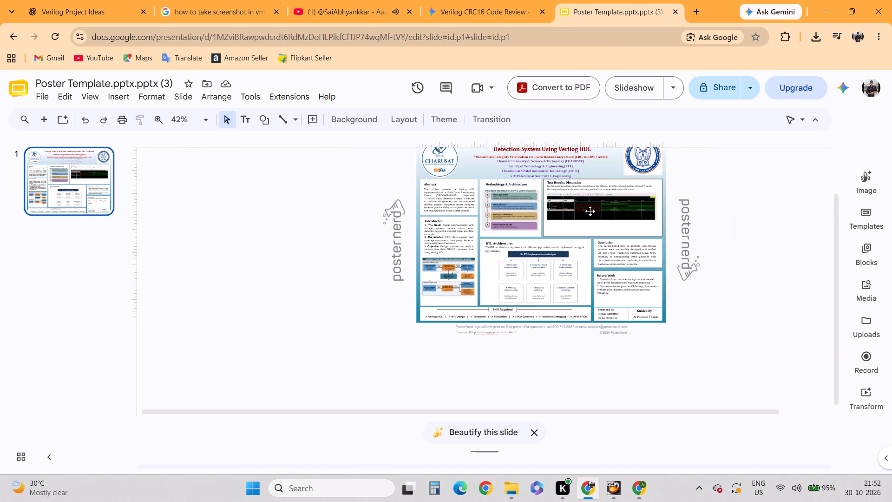
ctrl+scroll(590, 211, down, 3)
ctrl+scroll(590, 211, up, 2)
ctrl+scroll(590, 211, down, 8)
ctrl+scroll(590, 211, up, 3)
ctrl+scroll(590, 211, down, 3)
ctrl+scroll(590, 211, up, 4)
ctrl+scroll(590, 211, down, 2)
ctrl+scroll(590, 211, up, 1)
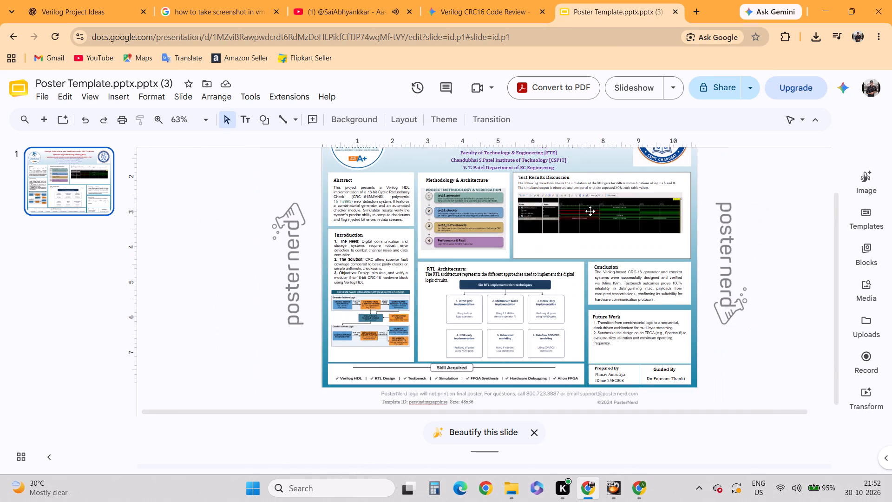
ctrl+scroll(590, 211, up, 1)
ctrl+scroll(590, 211, down, 1)
ctrl+scroll(590, 211, up, 3)
ctrl+scroll(590, 211, down, 2)
ctrl+scroll(590, 211, up, 1)
ctrl+scroll(590, 211, down, 1)
ctrl+scroll(590, 211, up, 3)
ctrl+scroll(590, 211, down, 4)
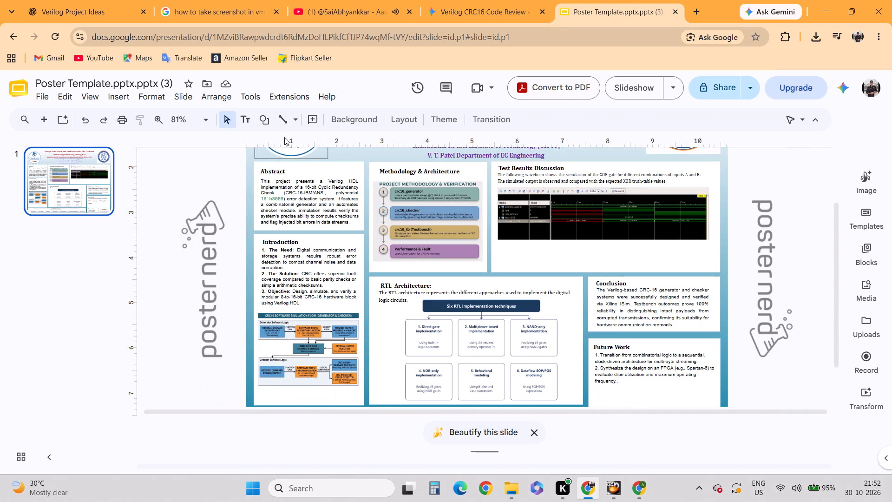
Shorten the Introduction panel's white background very slightly at its bottom edge.
click(198, 119)
click(187, 225)
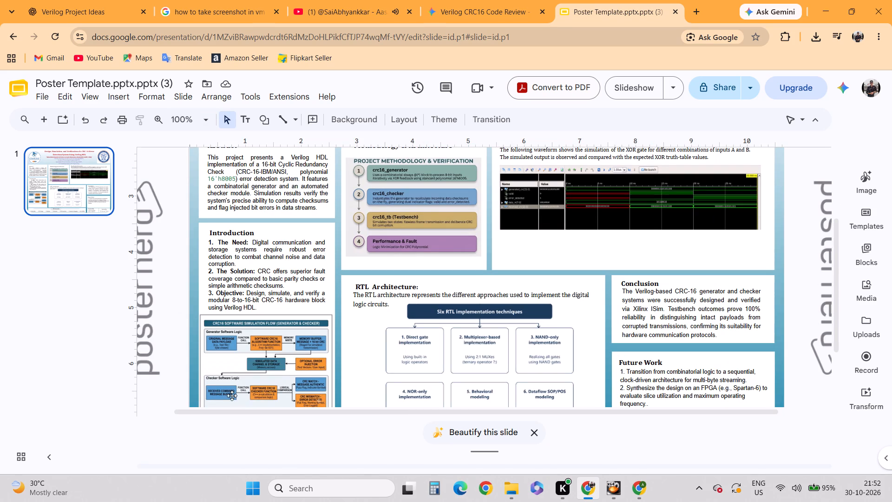
drag(836, 264, 833, 333)
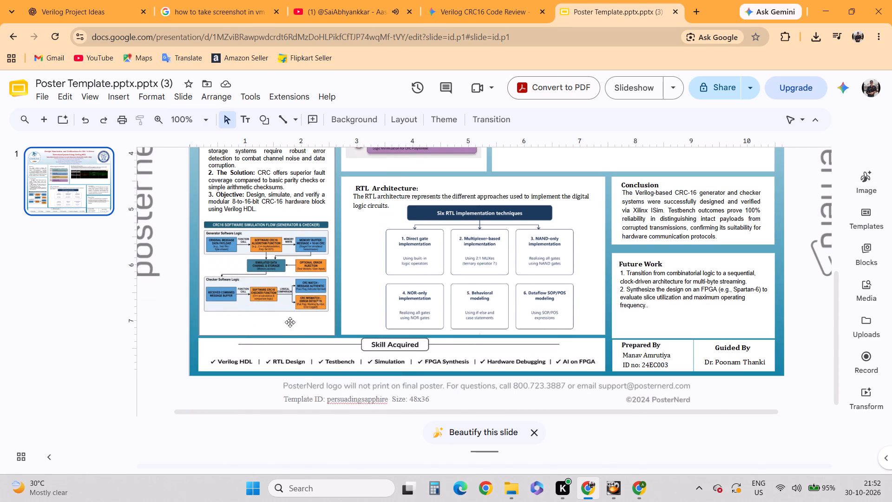
click(290, 329)
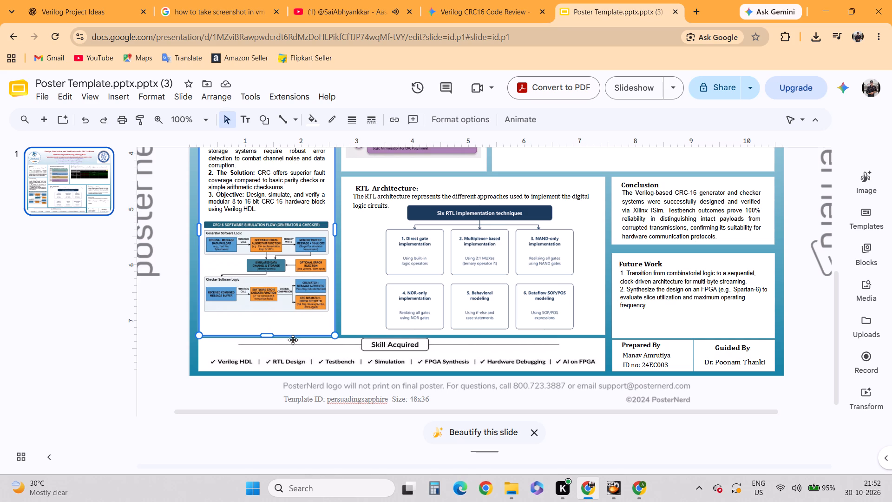
click(269, 335)
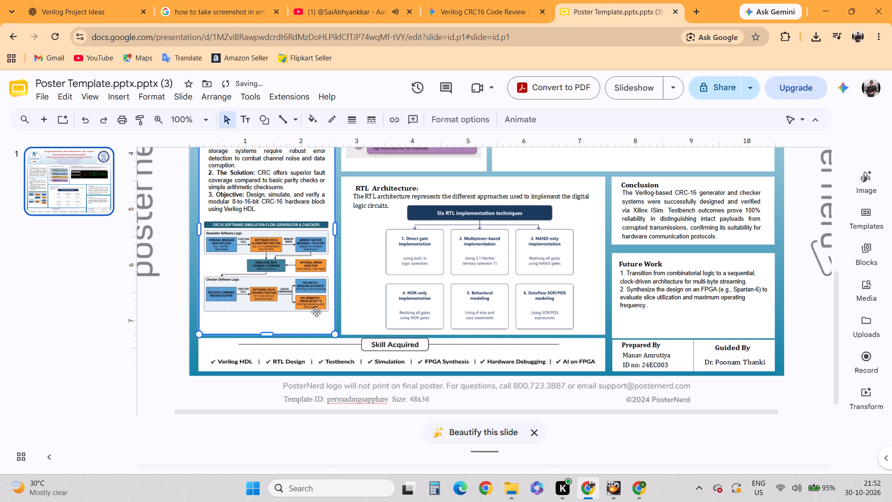
click(804, 307)
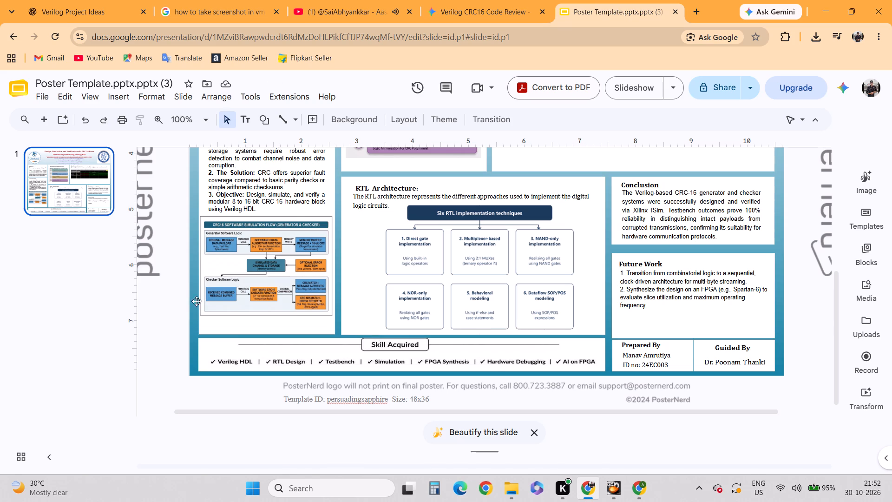
Draw a rectangle over the skills line beneath the "Skill Acquired" heading, spanning nearly the panel's full width.
click(374, 365)
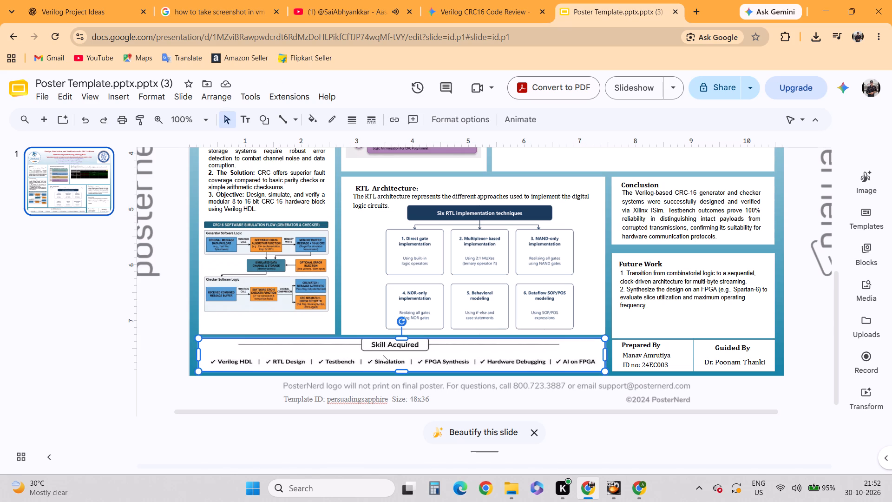
click(383, 355)
click(382, 356)
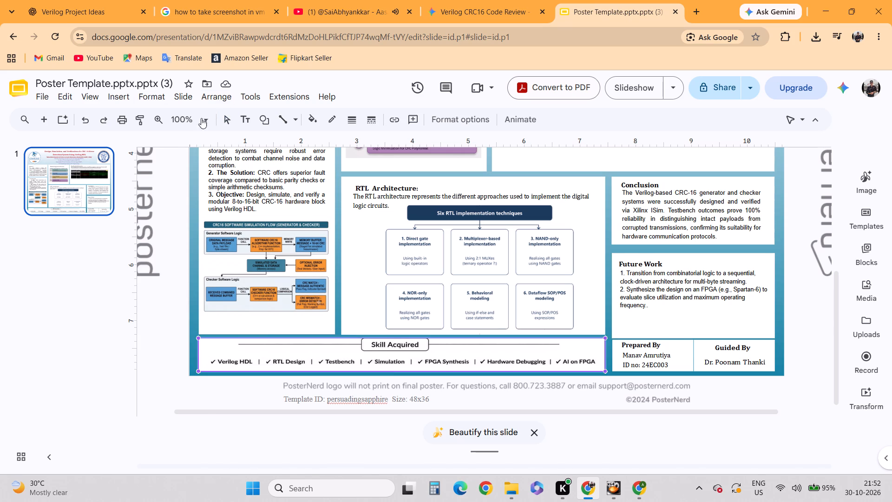
click(262, 121)
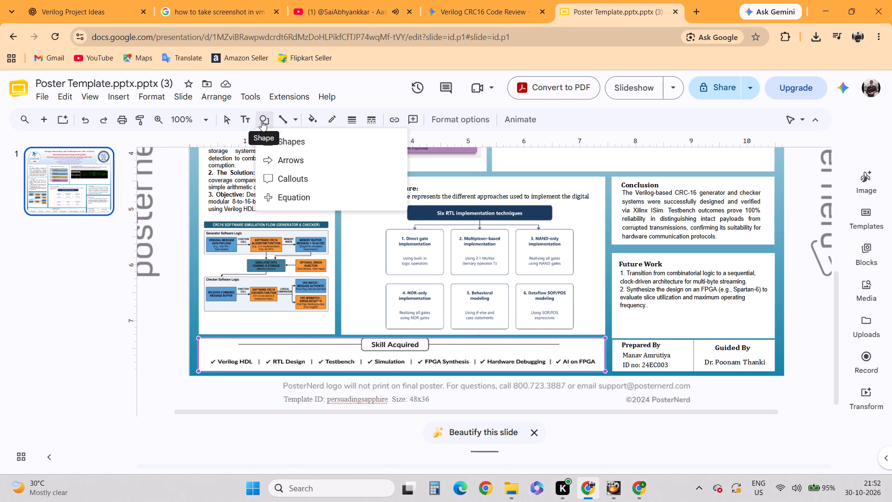
click(289, 146)
click(419, 144)
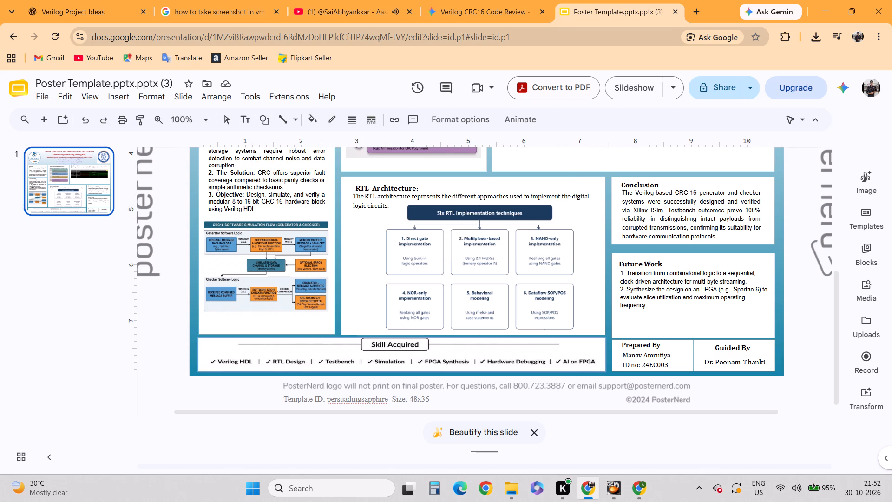
drag(198, 355, 535, 368)
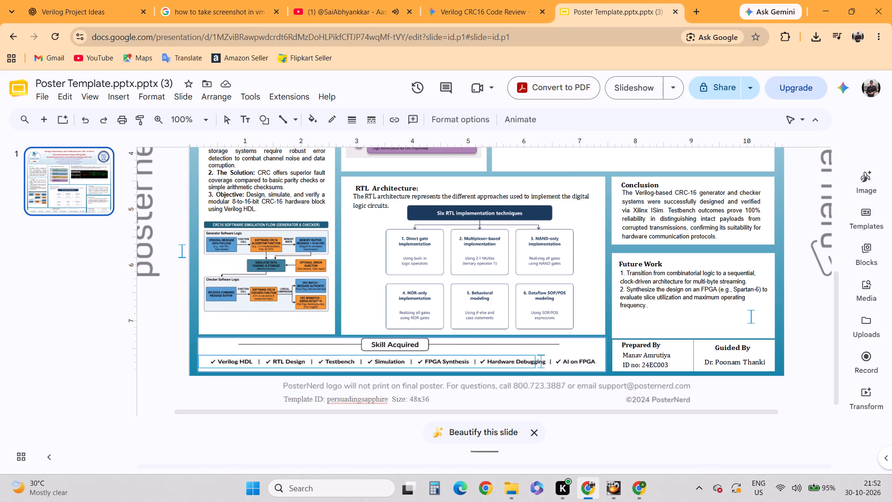
drag(535, 368, 598, 370)
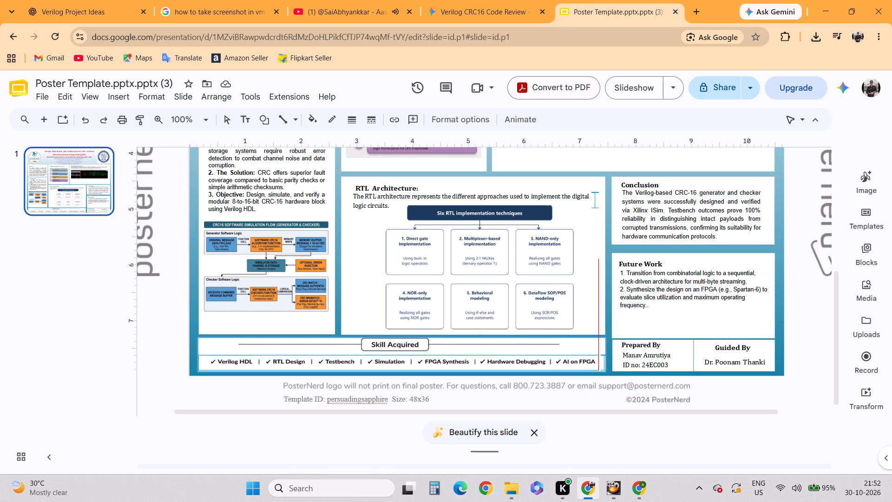
drag(598, 370, 602, 370)
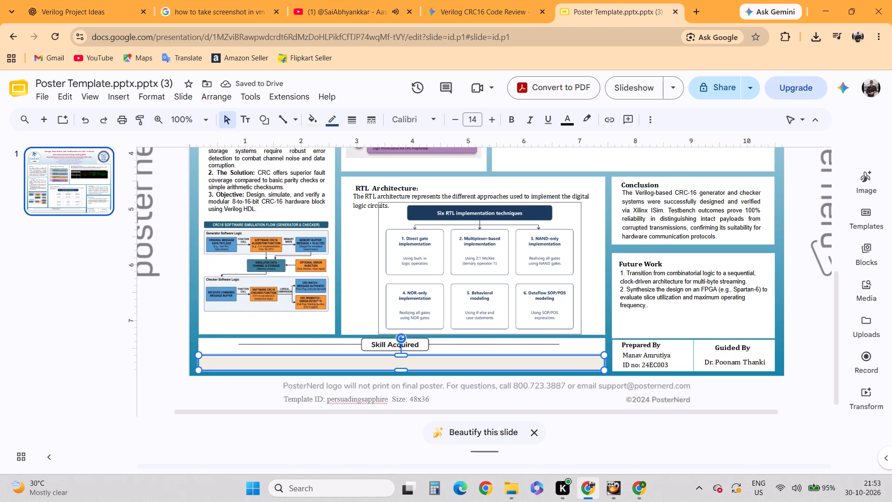
Start text editing in the new rectangle and set its font to Arial at size 7.5.
right_click(494, 367)
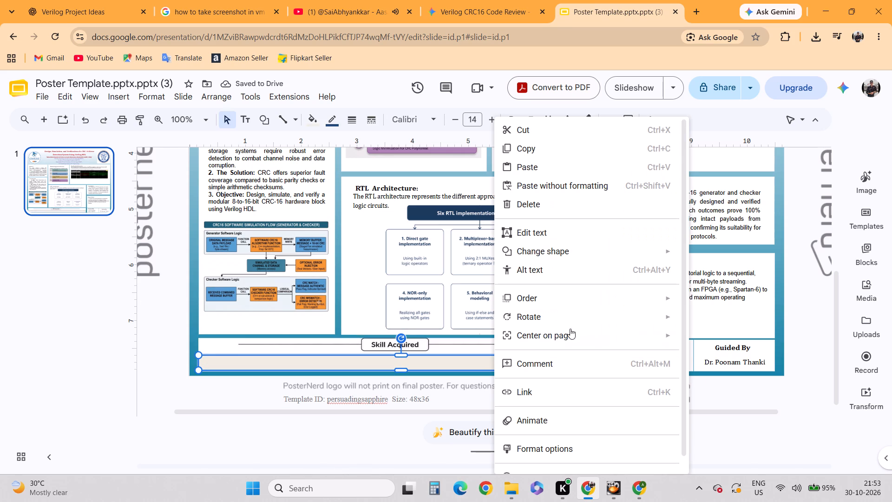
click(557, 240)
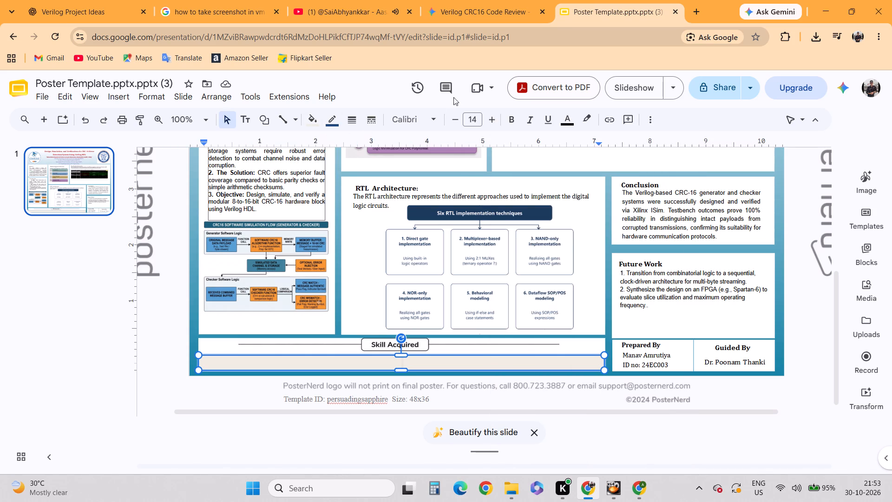
click(473, 120)
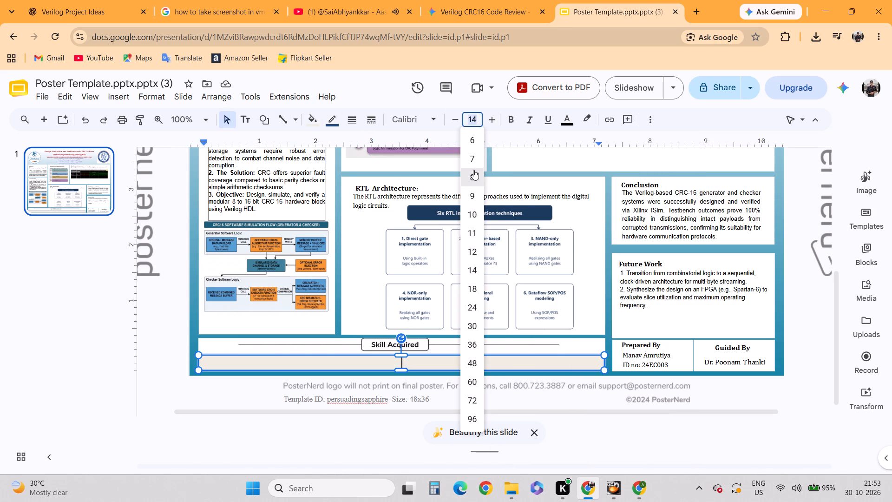
text(7.5)
key(Return)
click(413, 117)
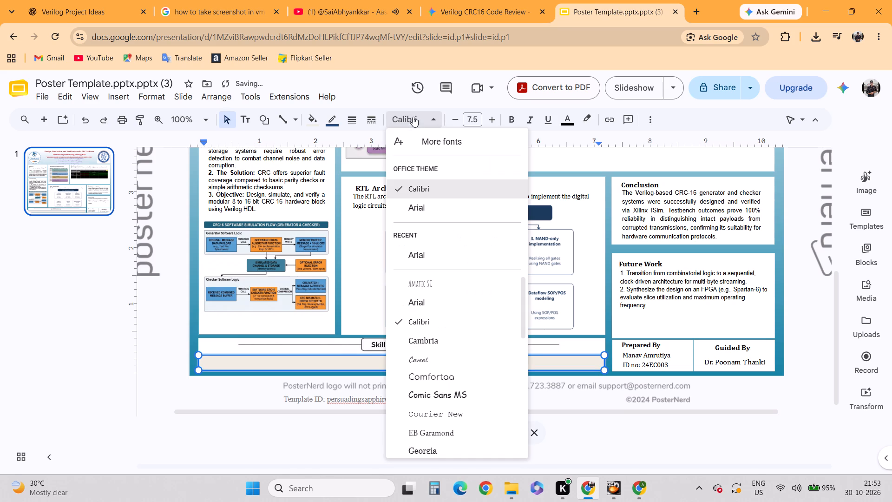
click(441, 209)
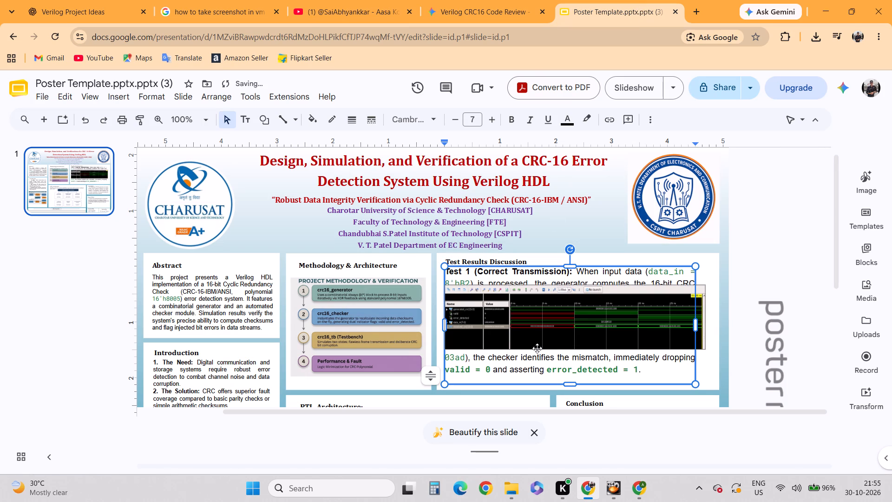
Set the font of all the pasted Test 1 and Test 2 text to Arial.
key(ctrl+a)
click(417, 119)
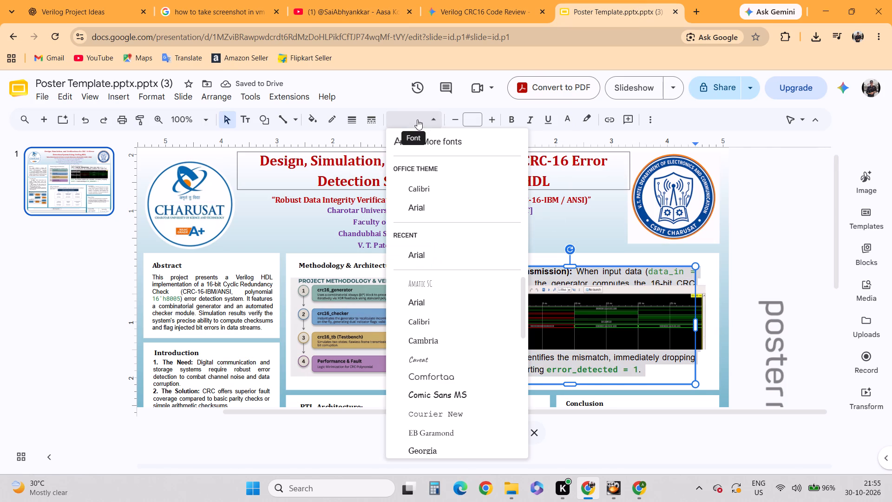
click(431, 208)
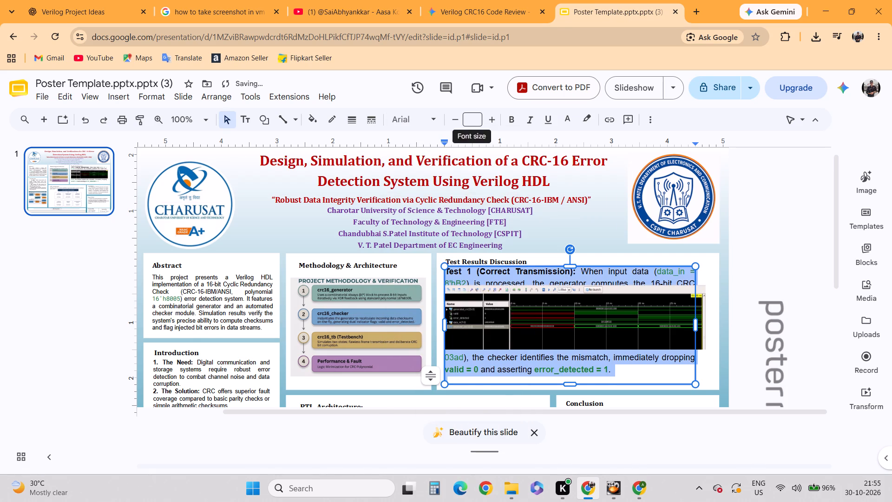
Set the font size of the selected Test 1 and Test 2 text to 7.5.
click(471, 122)
text(7.5)
key(Return)
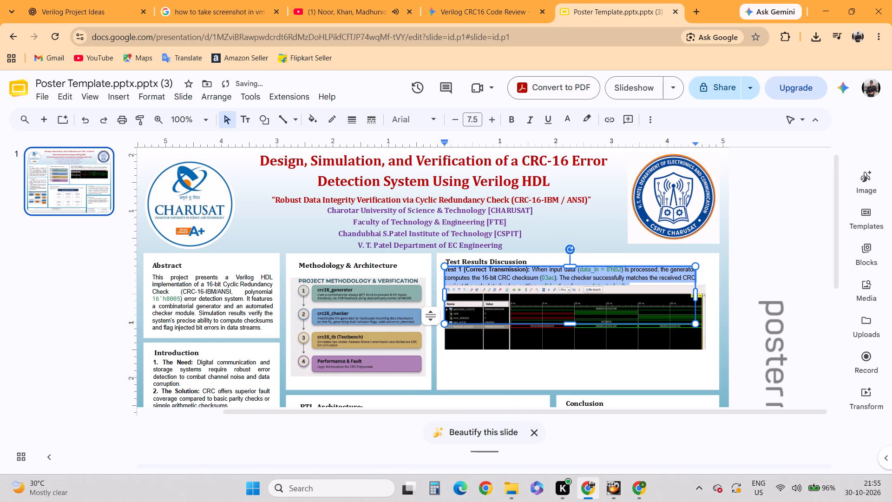
Move the simulation waveform screenshot down below the Test 2 text and shift the picture down inside its crop frame.
click(597, 338)
drag(597, 338, 596, 385)
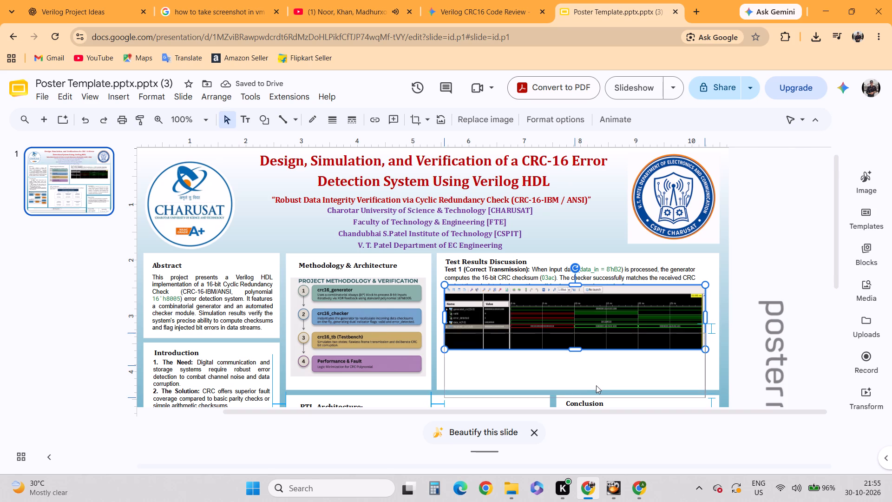
drag(596, 385, 596, 387)
drag(583, 364, 584, 376)
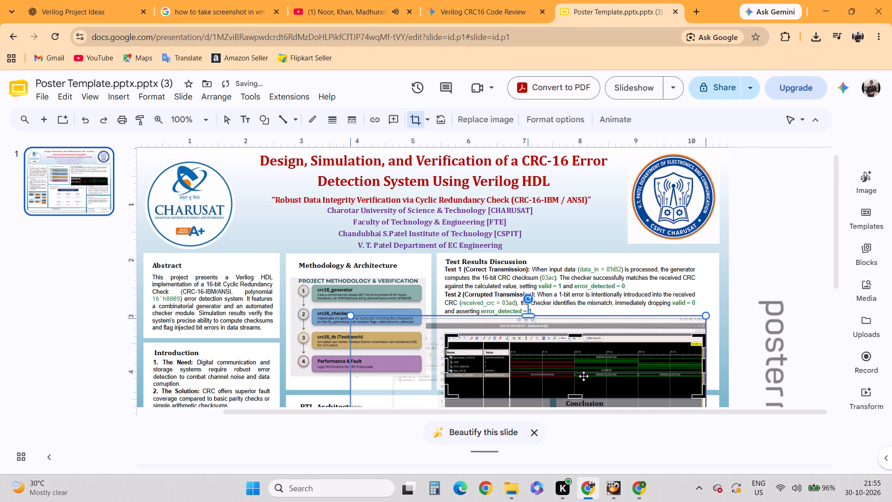
drag(584, 376, 584, 382)
click(569, 297)
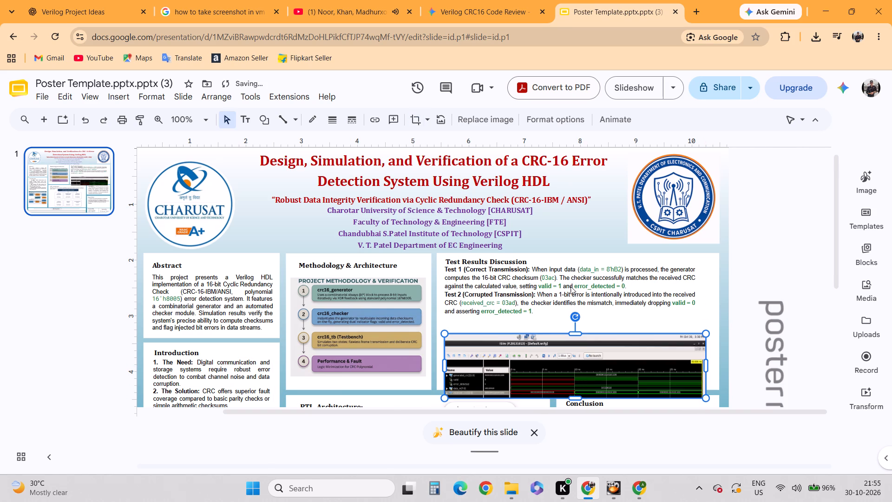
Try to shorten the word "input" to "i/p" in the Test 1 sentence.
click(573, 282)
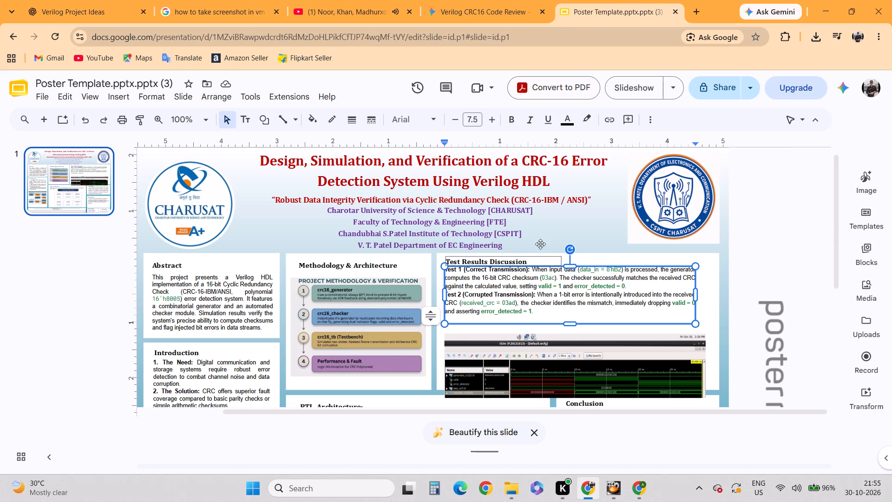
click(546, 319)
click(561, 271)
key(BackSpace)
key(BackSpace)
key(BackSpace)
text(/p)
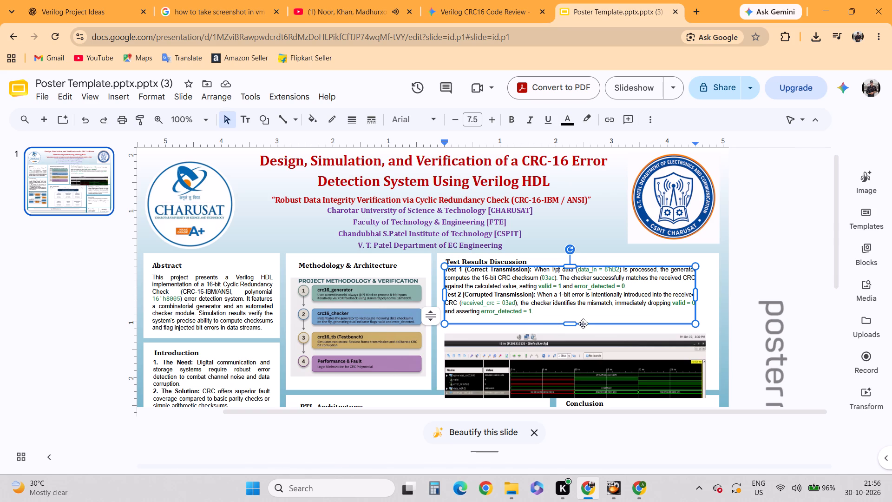
Move the waveform screenshot up so it sits directly beneath the Test 2 text, inside the Test Results Discussion box.
drag(577, 356, 577, 345)
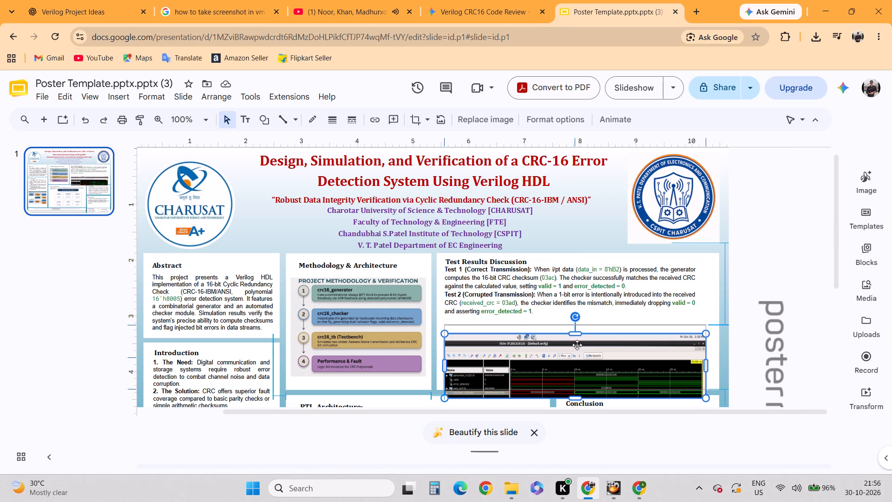
drag(577, 345, 577, 340)
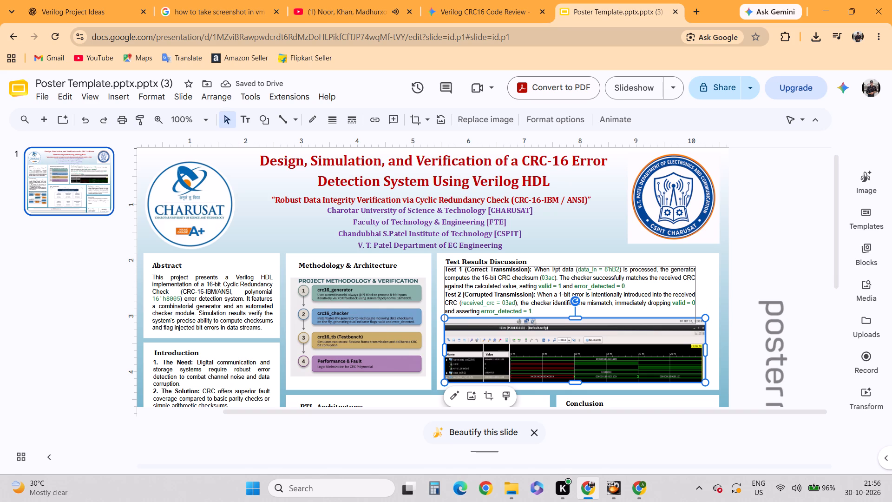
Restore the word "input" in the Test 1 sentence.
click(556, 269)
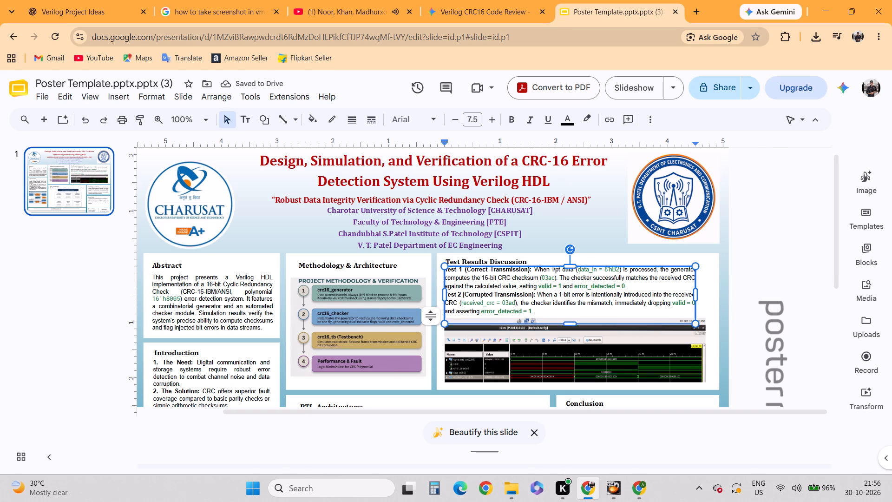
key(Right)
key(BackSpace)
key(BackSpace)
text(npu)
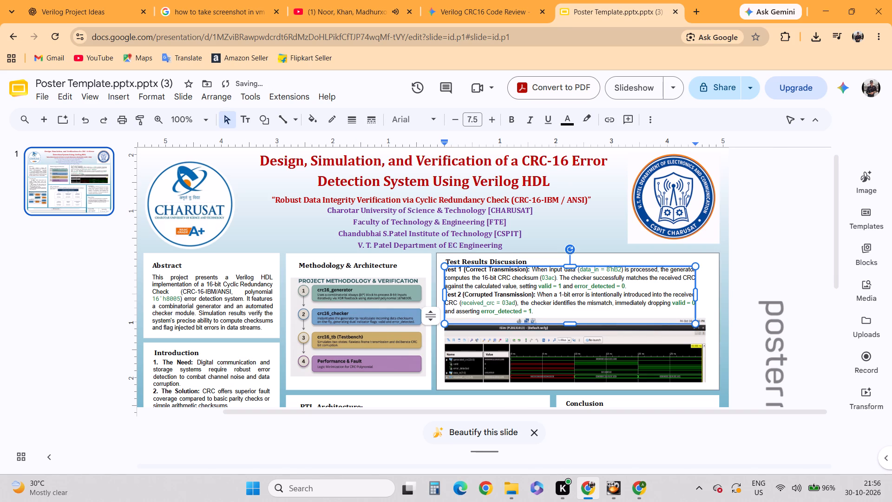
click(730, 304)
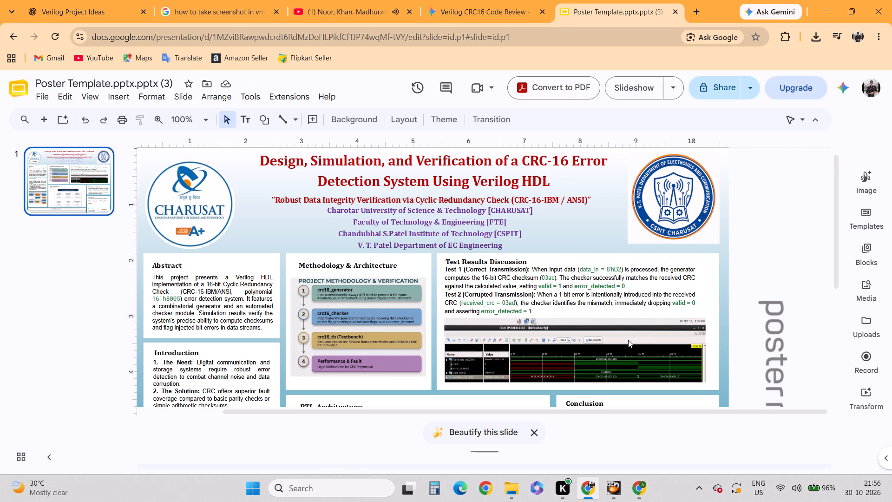
click(628, 340)
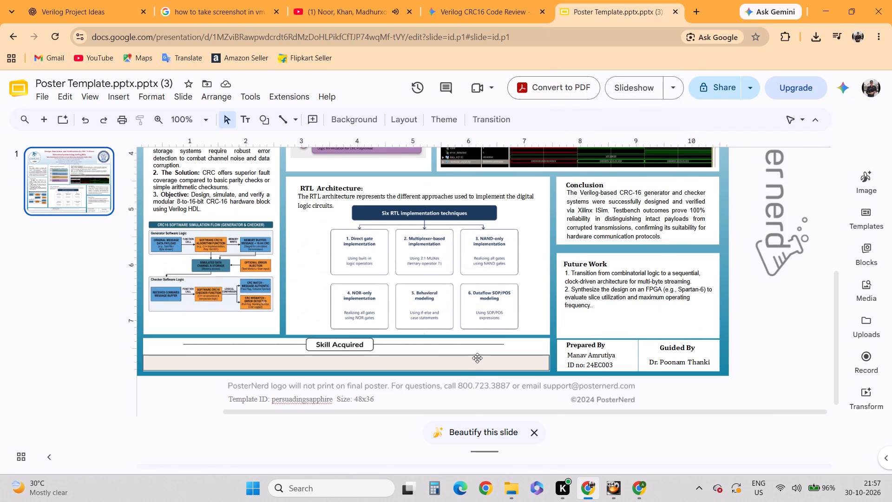
click(476, 362)
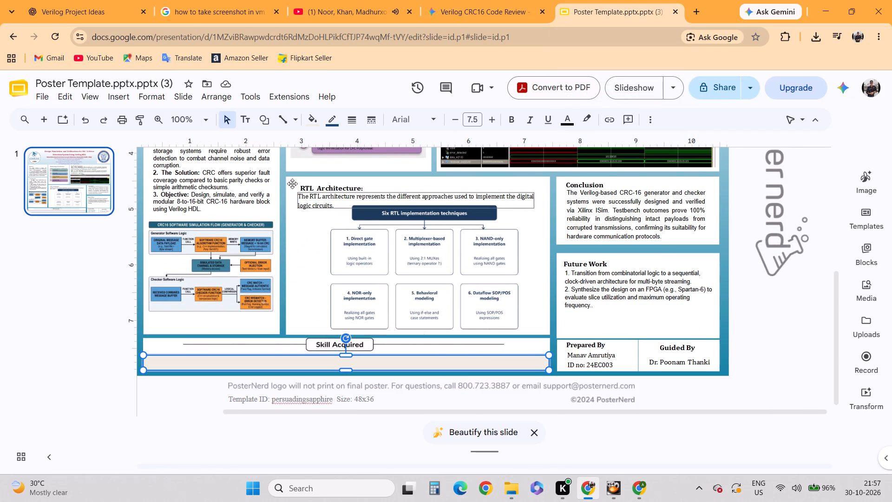
click(309, 123)
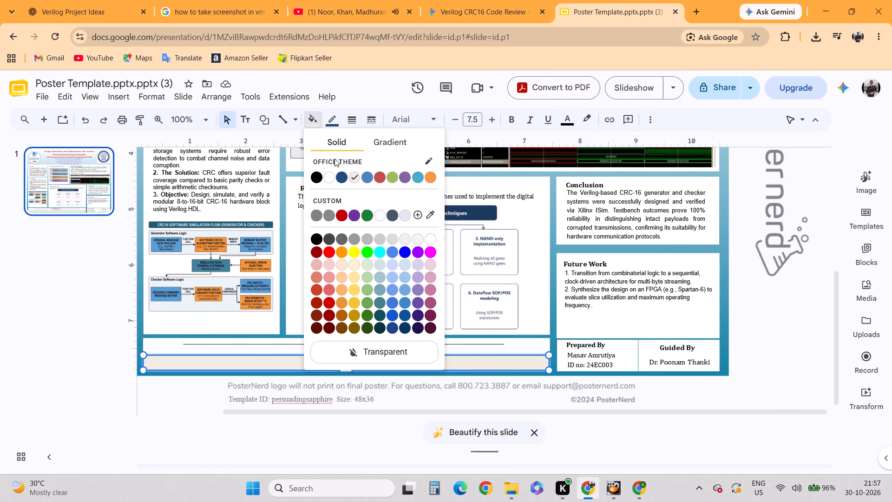
click(330, 176)
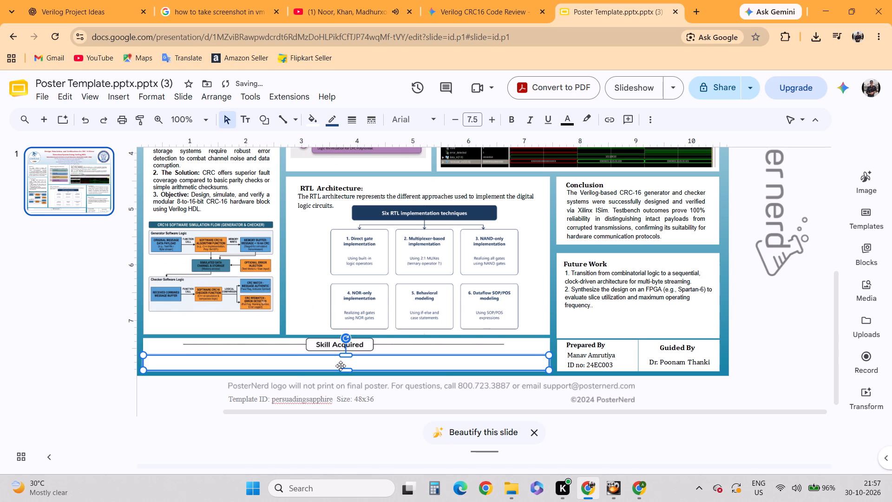
Paste the copied skills line into the white bar under Skill Acquired.
click(341, 365)
right_click(337, 364)
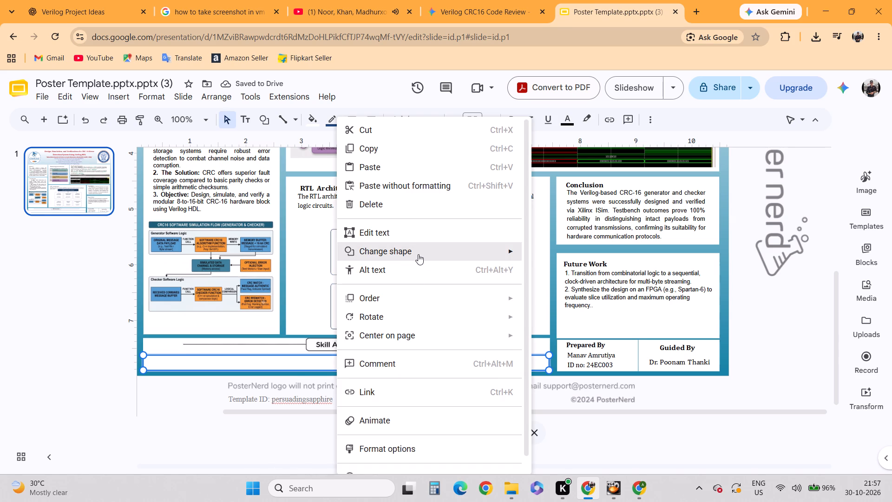
click(423, 236)
key(ctrl+v)
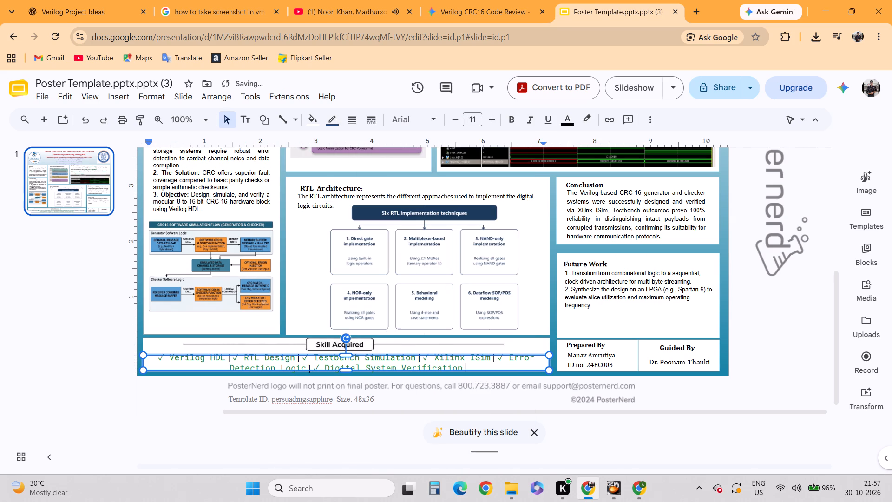
Format the whole pasted skills line in Arial at size 7.5.
drag(158, 358, 562, 367)
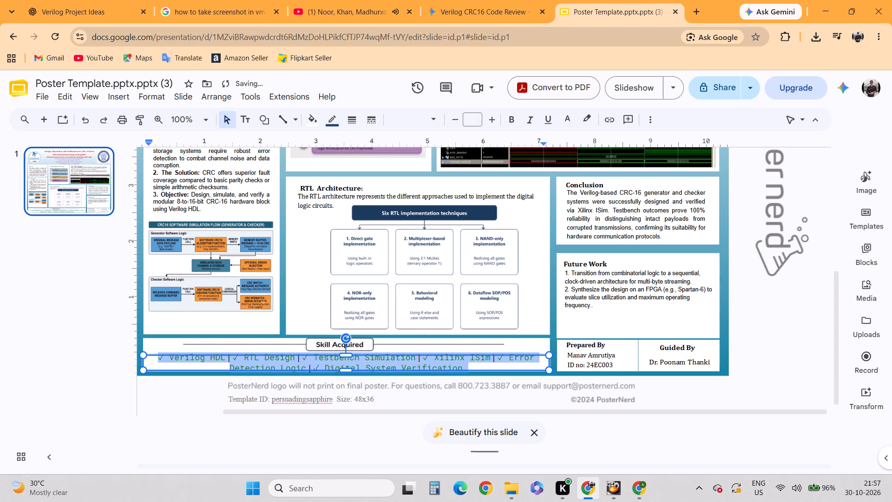
click(403, 125)
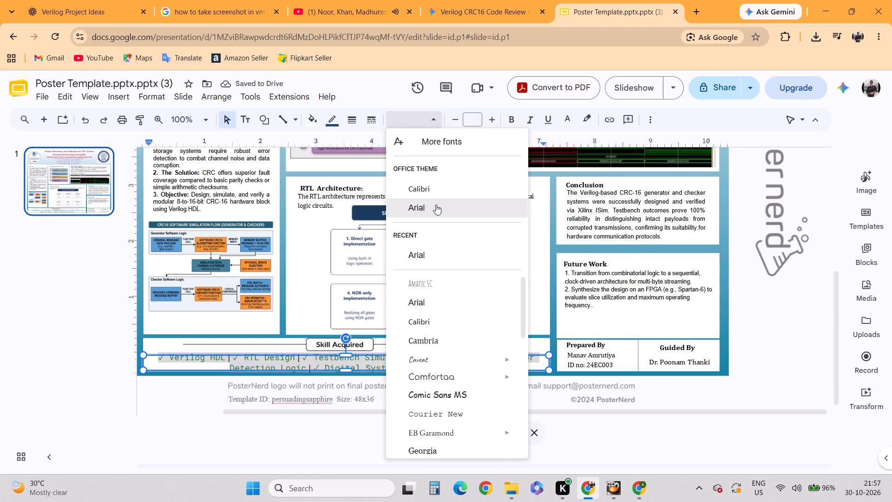
click(436, 205)
click(476, 117)
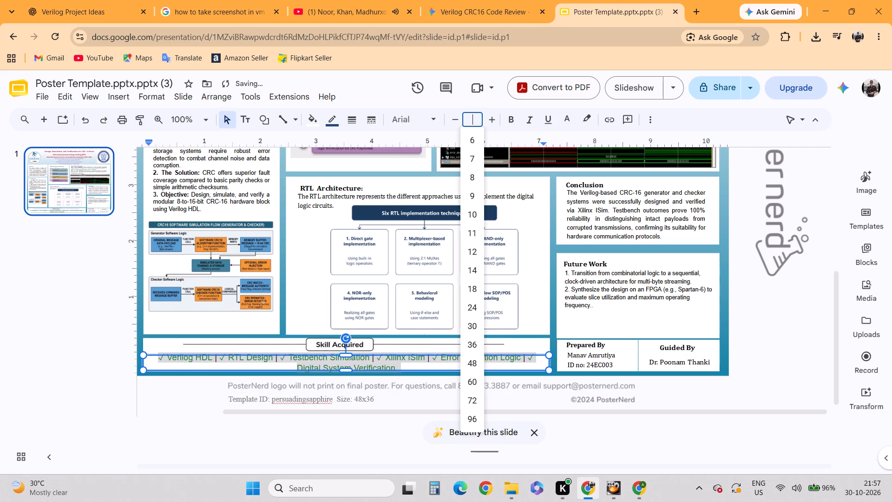
text(7.5)
key(Return)
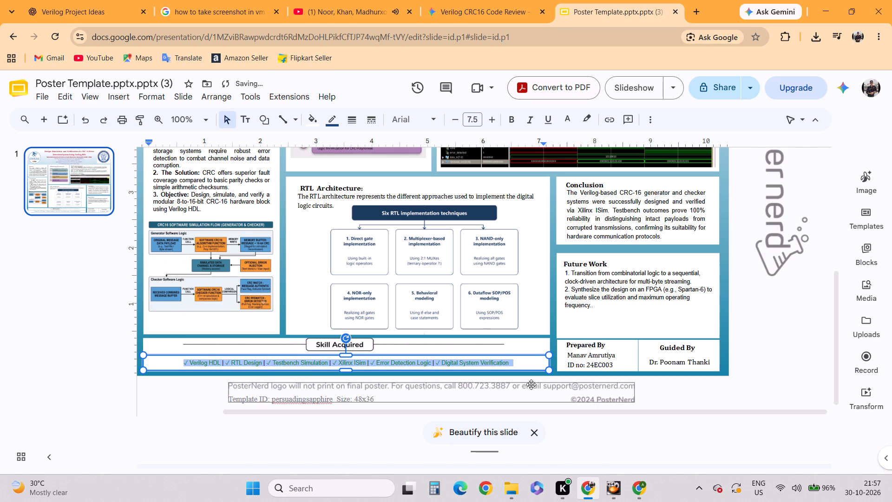
click(800, 367)
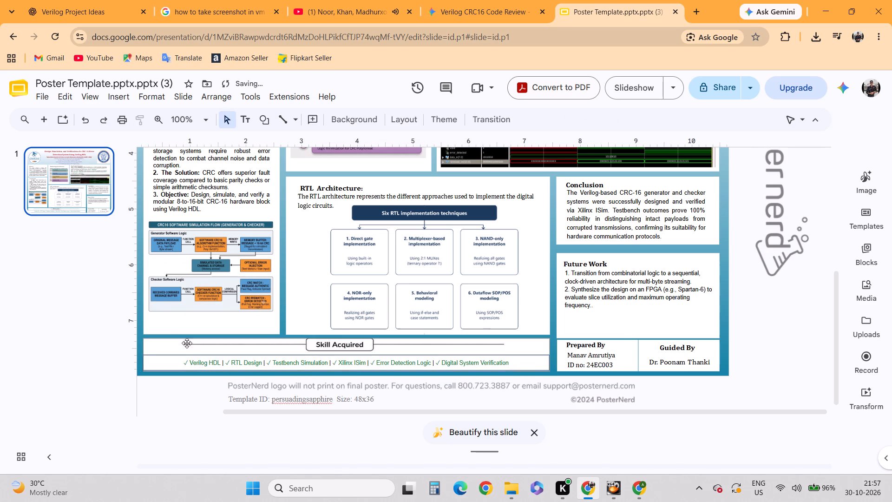
Change the border color of the skills line bar under Skill Acquired to black.
drag(184, 363, 662, 350)
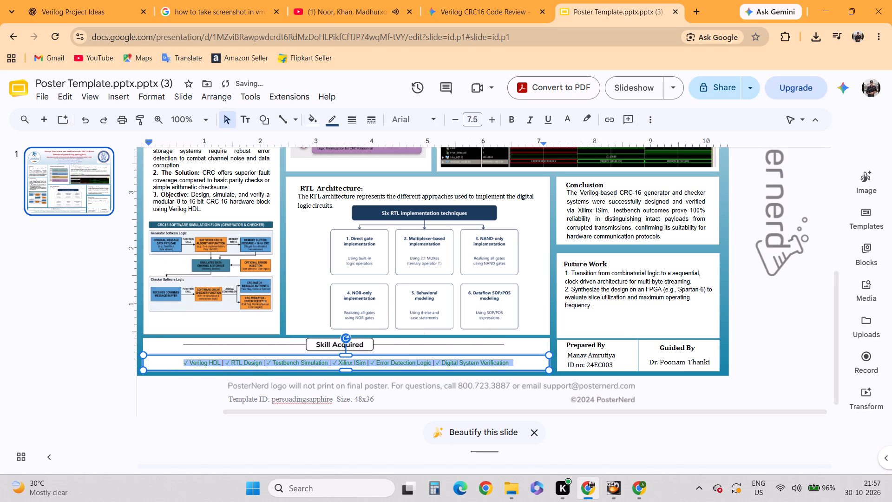
click(337, 114)
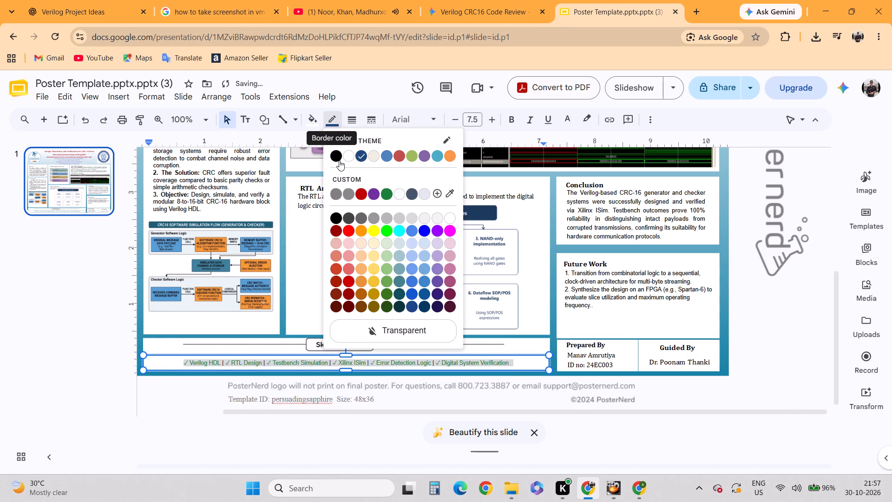
click(339, 160)
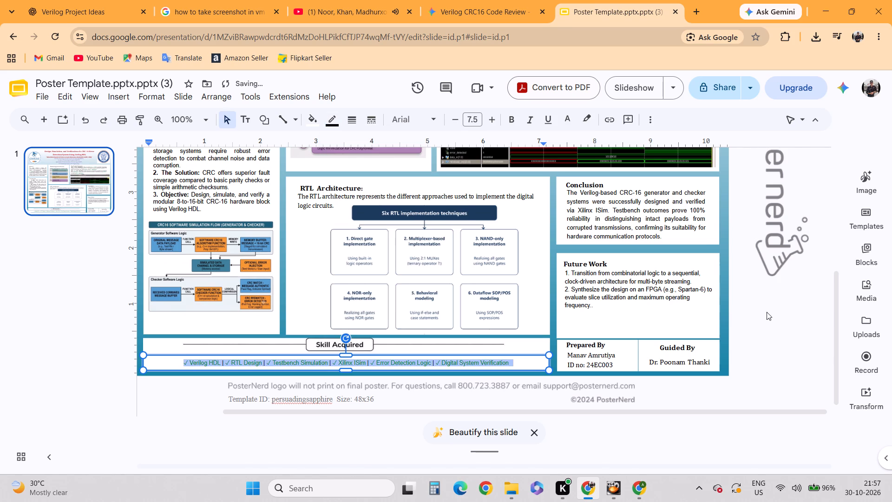
click(768, 327)
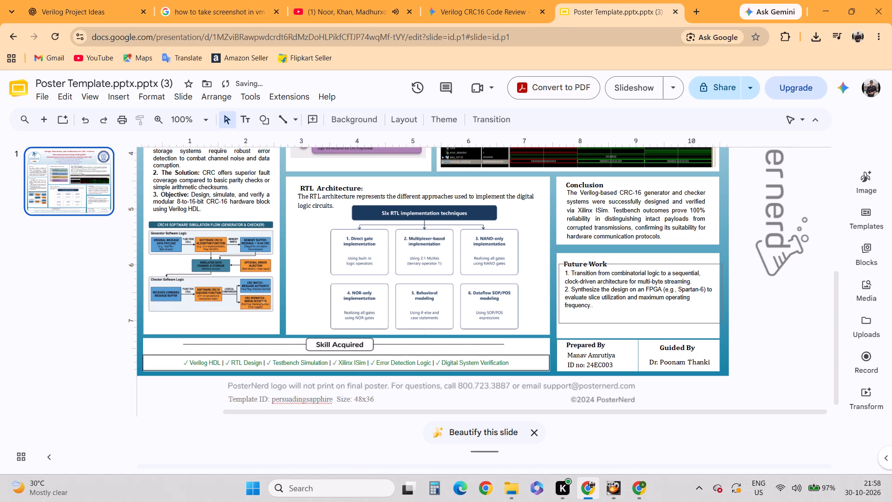
Shorten the white Future Work box from its bottom edge to leave a small gap above the Prepared By and Guided By box.
click(666, 334)
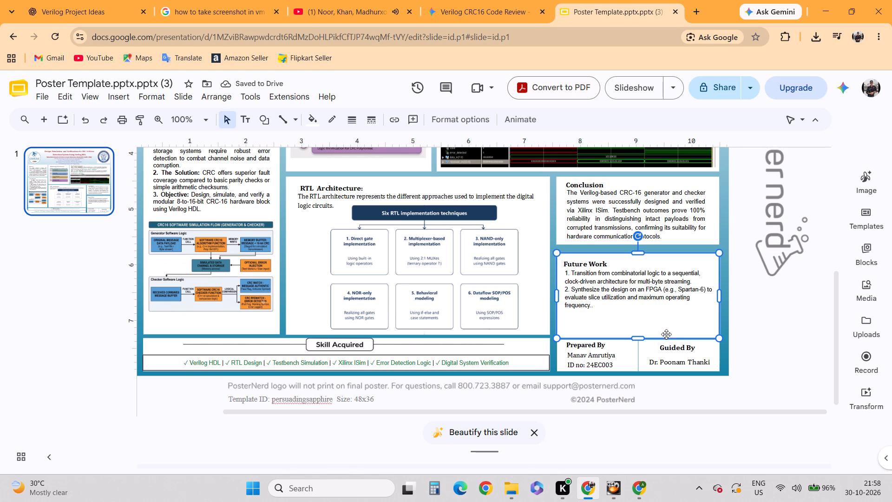
drag(637, 339, 637, 326)
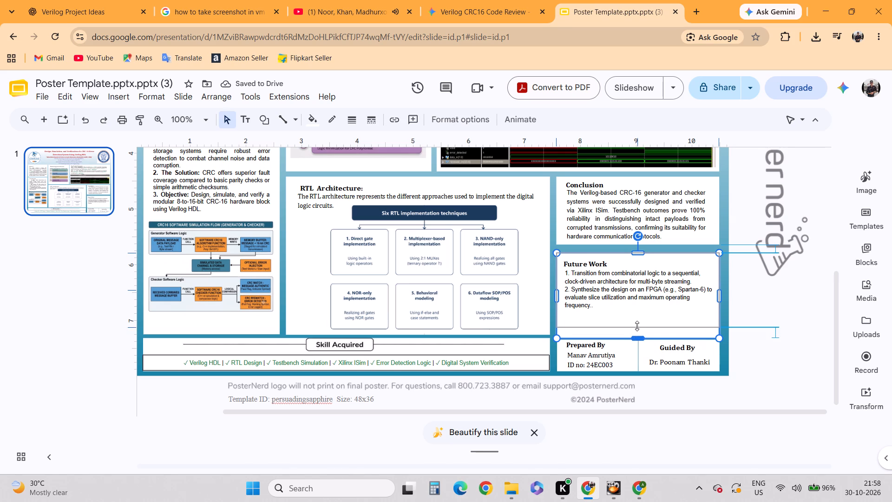
drag(637, 326, 639, 333)
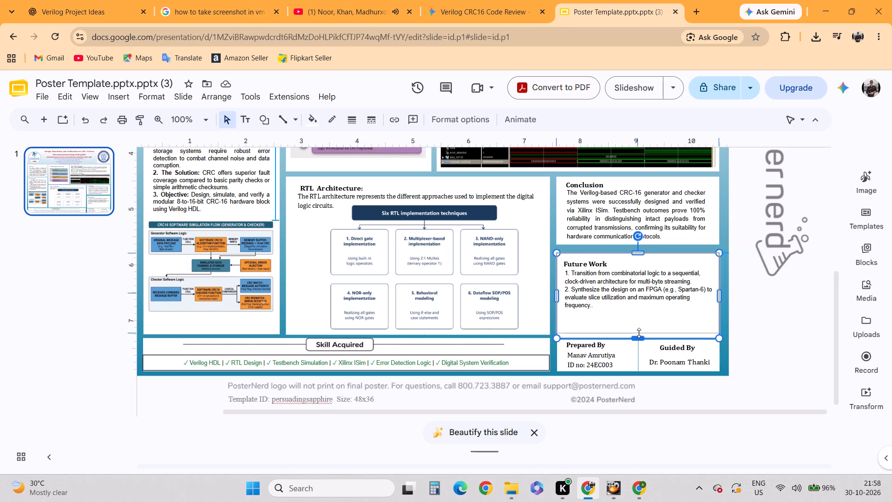
drag(639, 333, 640, 336)
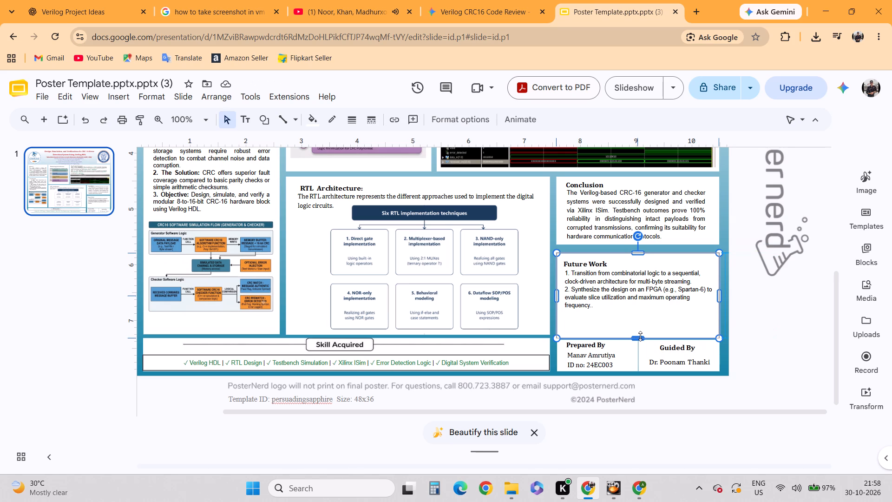
drag(640, 336, 640, 335)
click(804, 367)
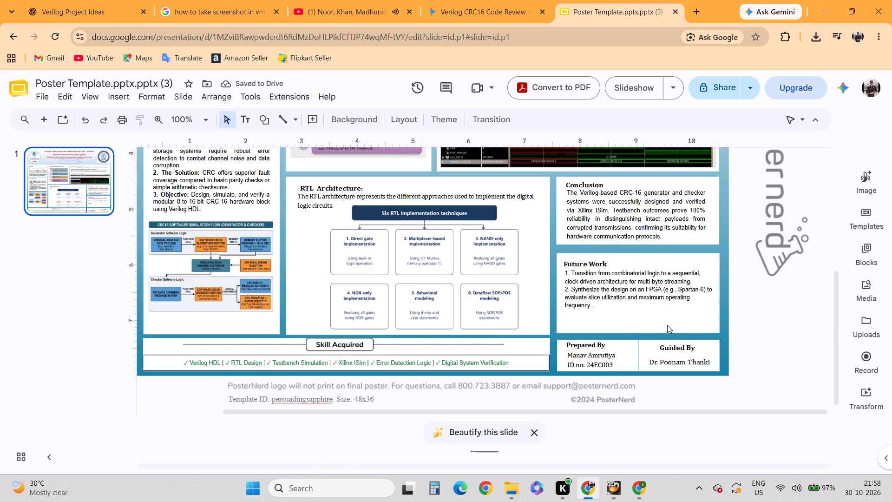
click(784, 360)
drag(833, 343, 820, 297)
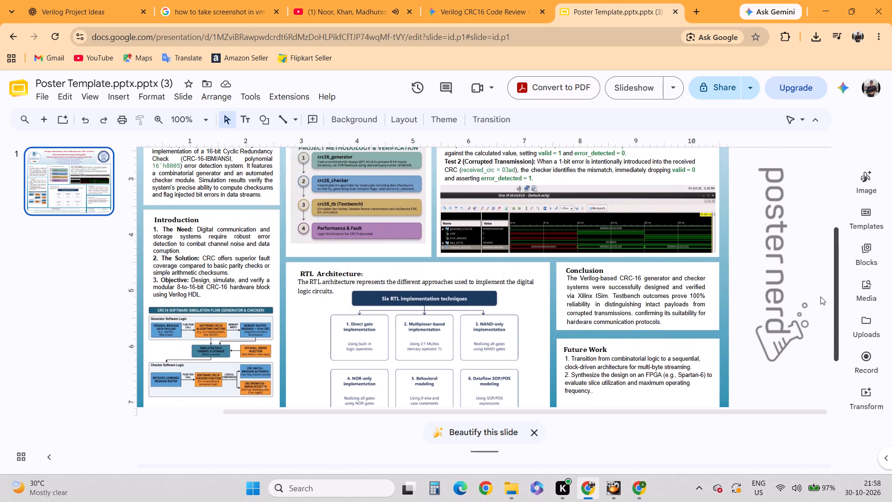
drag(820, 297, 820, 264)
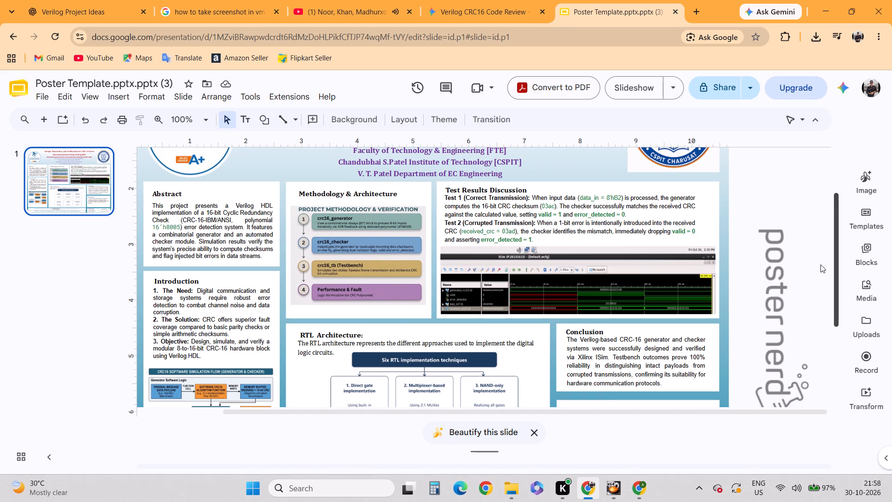
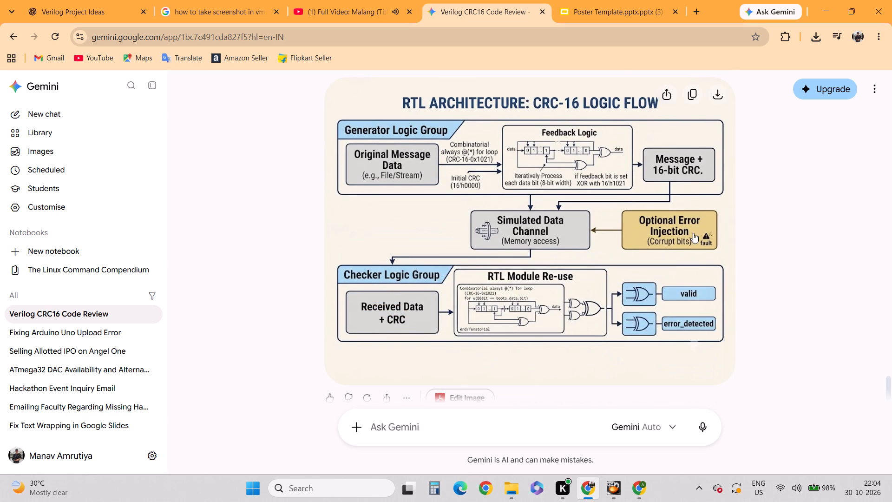
Download the new CRC-16 RTL architecture diagram at full size.
click(714, 100)
Switch to the poster in Google Slides and delete the six RTL implementation techniques image from the RTL Architecture section.
click(560, 0)
click(420, 323)
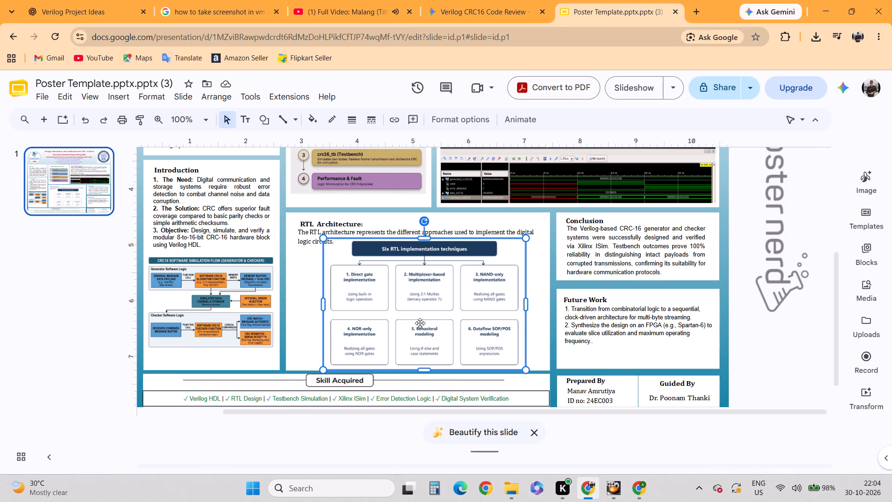
key(BackSpace)
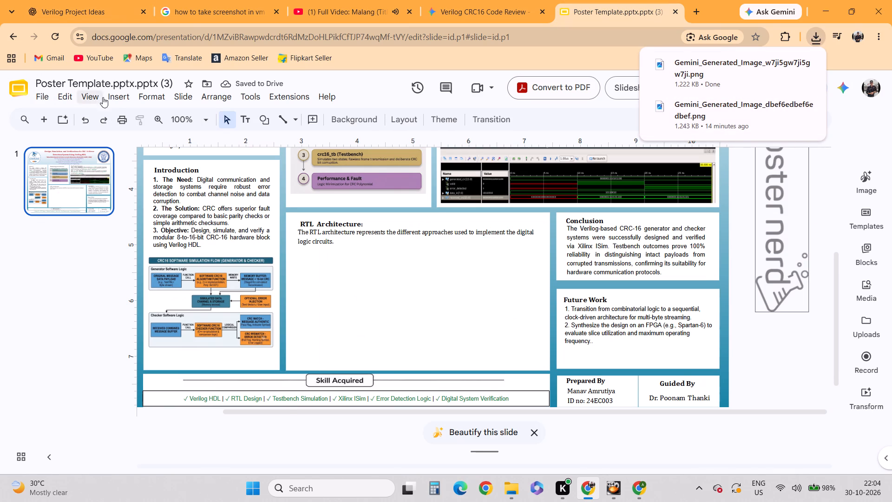
Insert the downloaded image Gemini_Generated_Image_w7ji5gw7ji5gw7ji from the computer's Downloads folder into the poster.
click(116, 100)
click(159, 143)
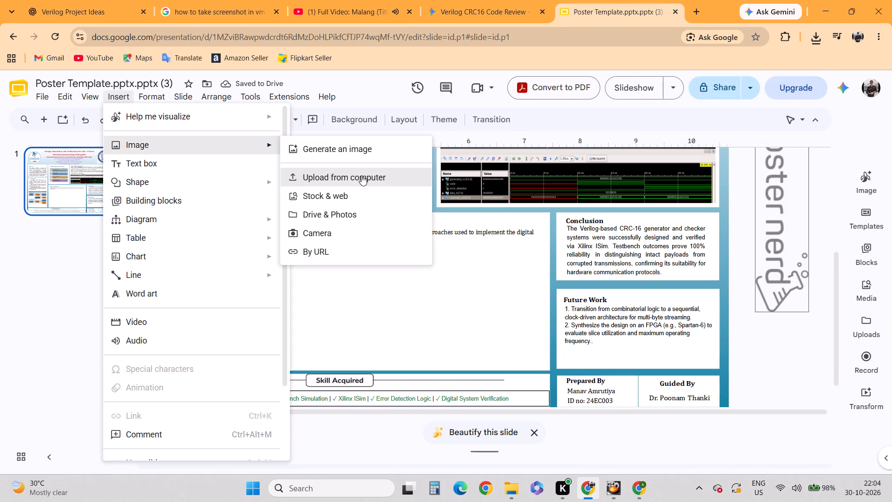
click(361, 175)
click(235, 99)
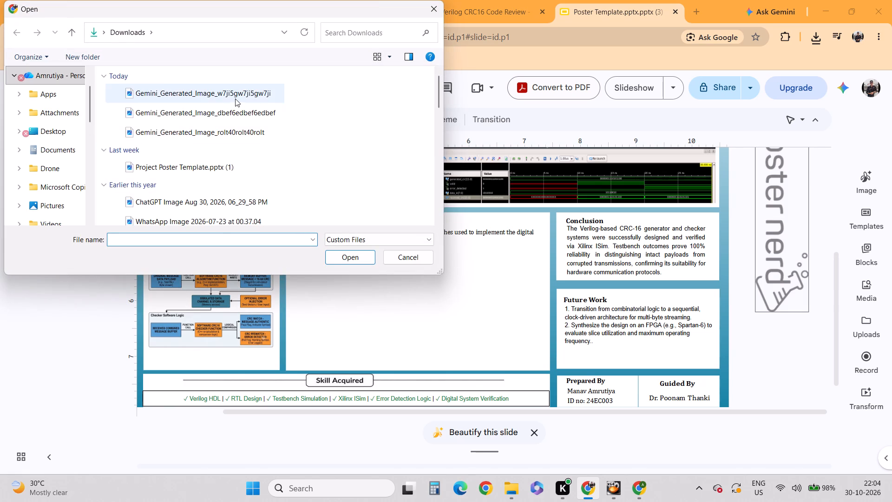
click(235, 99)
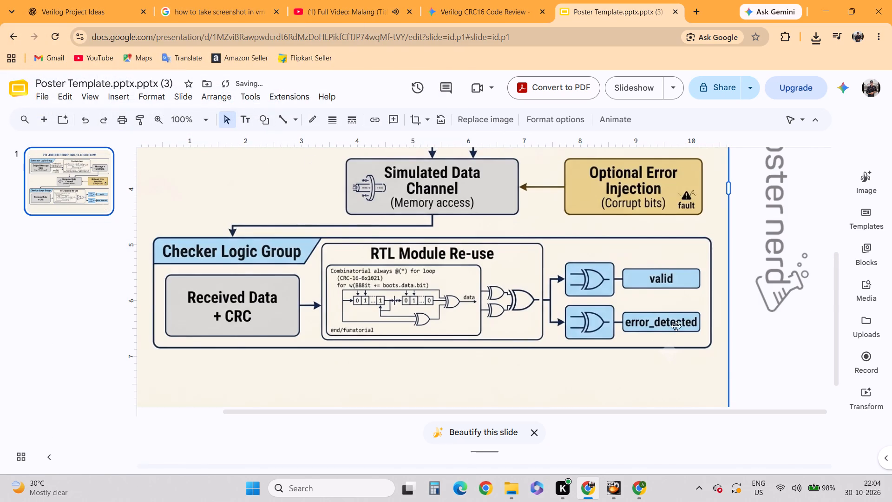
Shrink the inserted diagram proportionally from its lower corner to about the width of the RTL Architecture section.
click(676, 326)
scroll(706, 272, up, 2)
scroll(706, 273, down, 1)
scroll(706, 273, up, 1)
scroll(706, 273, down, 1)
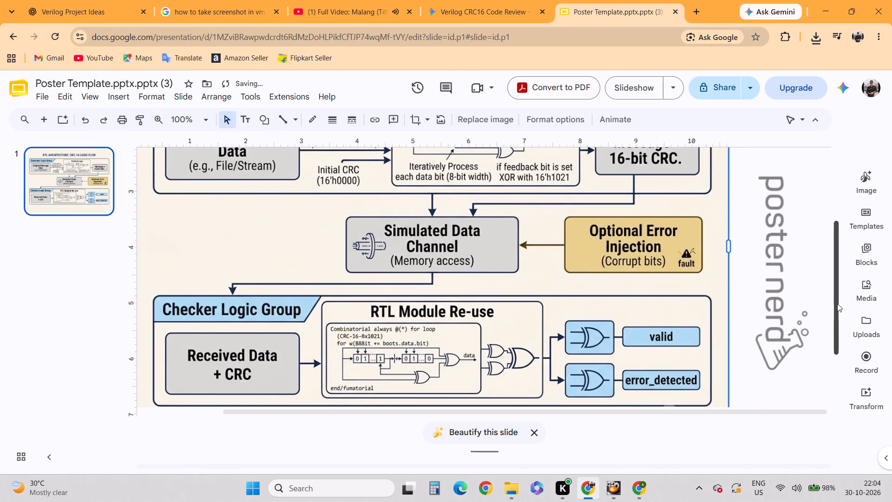
drag(837, 304, 826, 382)
drag(729, 376, 728, 376)
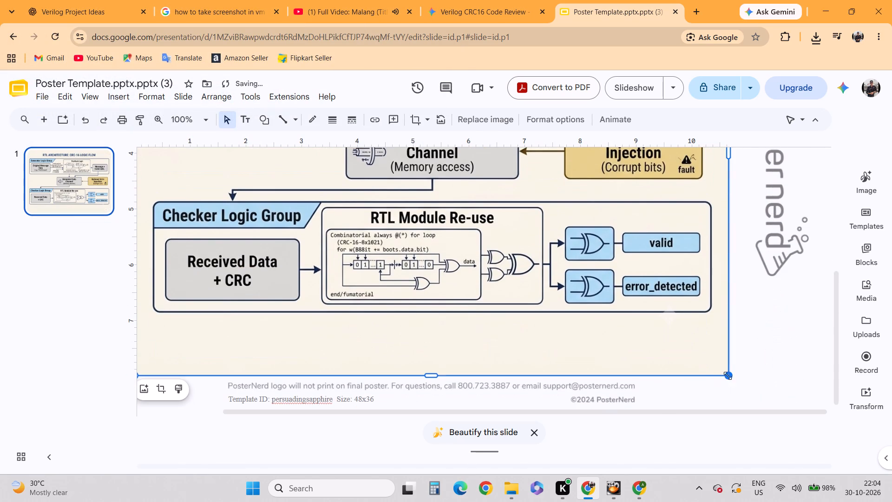
drag(728, 376, 365, 251)
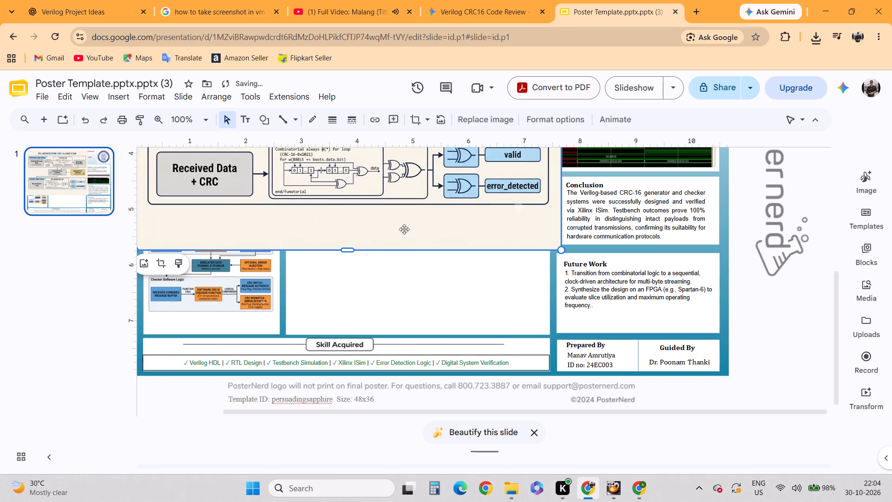
drag(421, 201, 542, 291)
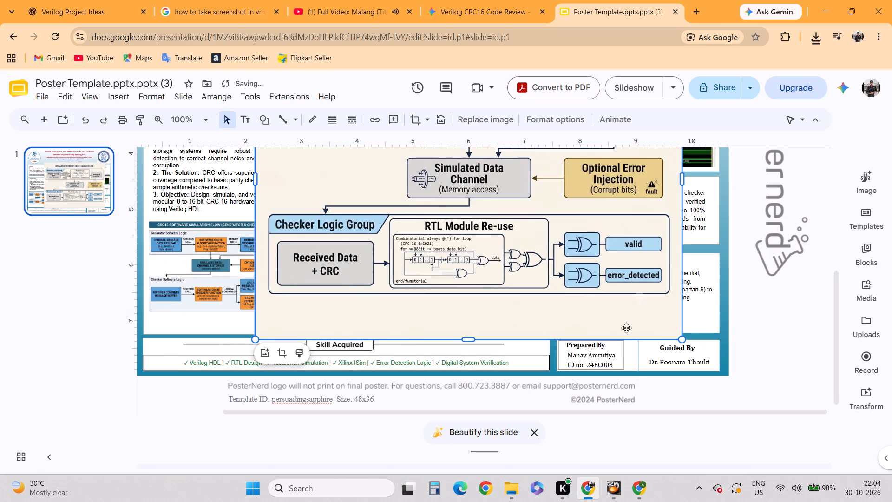
drag(683, 340, 608, 313)
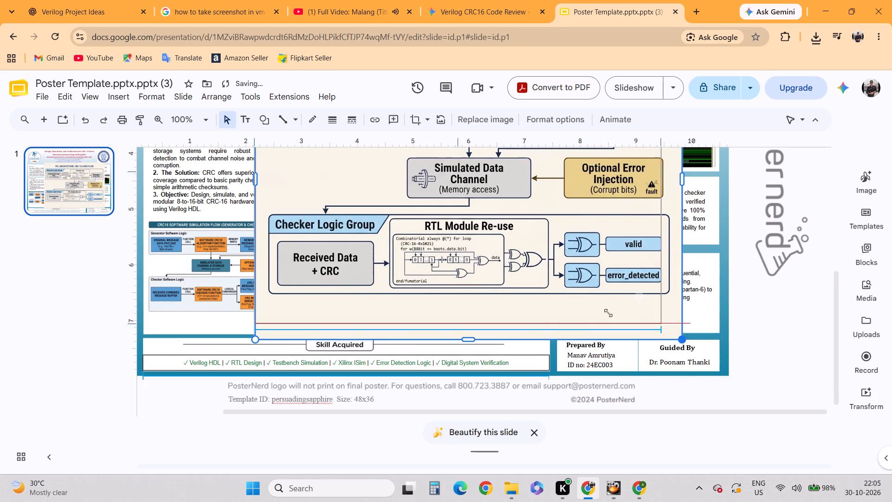
drag(608, 313, 408, 192)
Move the diagram over the RTL Architecture section and reduce it slightly so it fits between the section's side edges.
drag(393, 177, 449, 289)
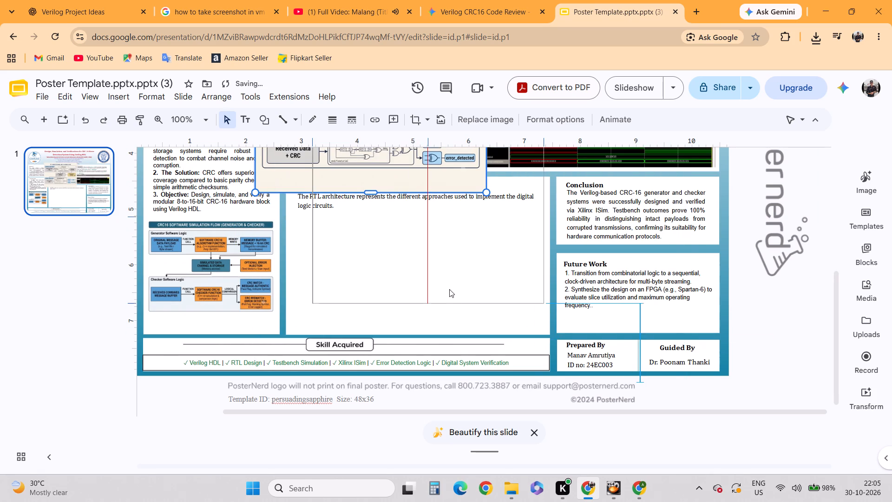
drag(449, 289, 431, 335)
drag(526, 180, 509, 209)
drag(404, 264, 433, 284)
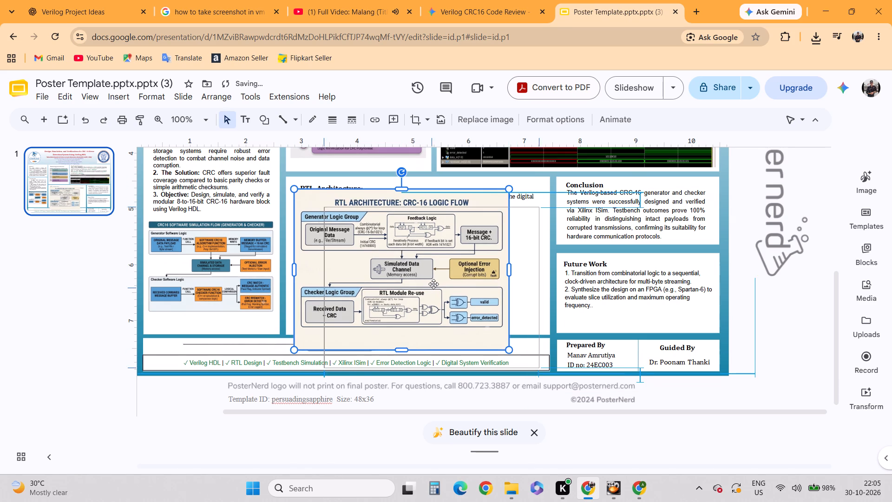
drag(433, 284, 423, 285)
drag(423, 285, 422, 257)
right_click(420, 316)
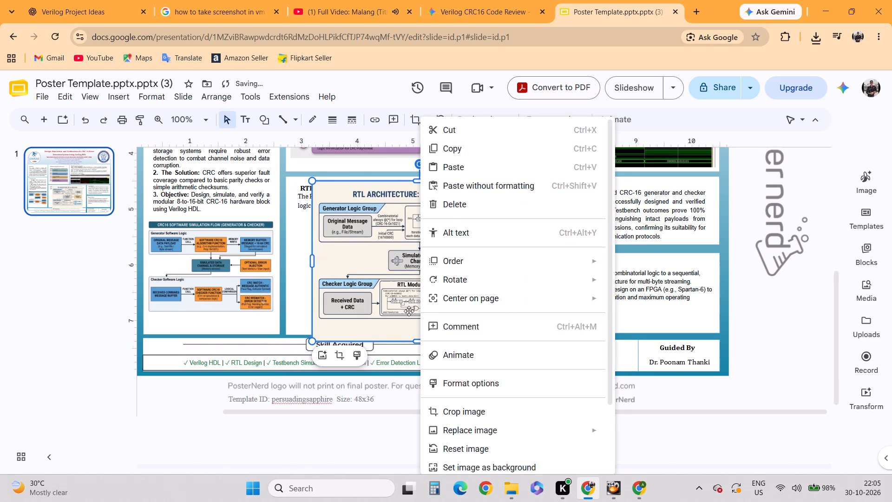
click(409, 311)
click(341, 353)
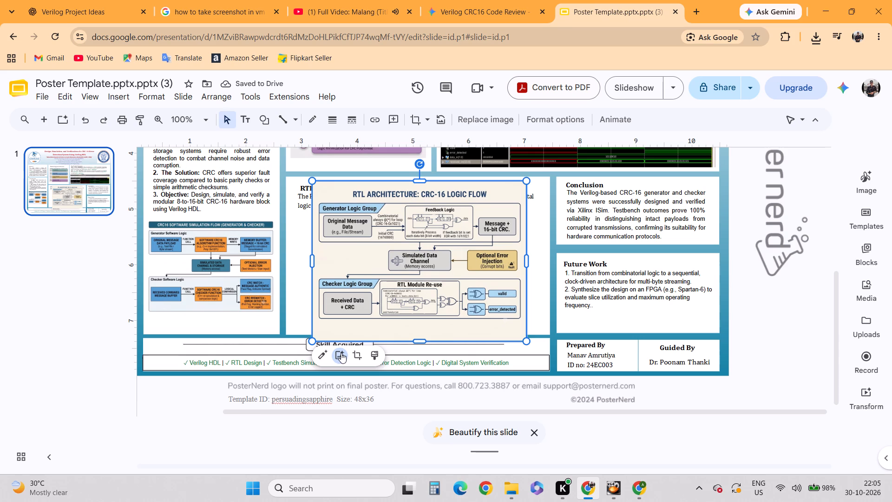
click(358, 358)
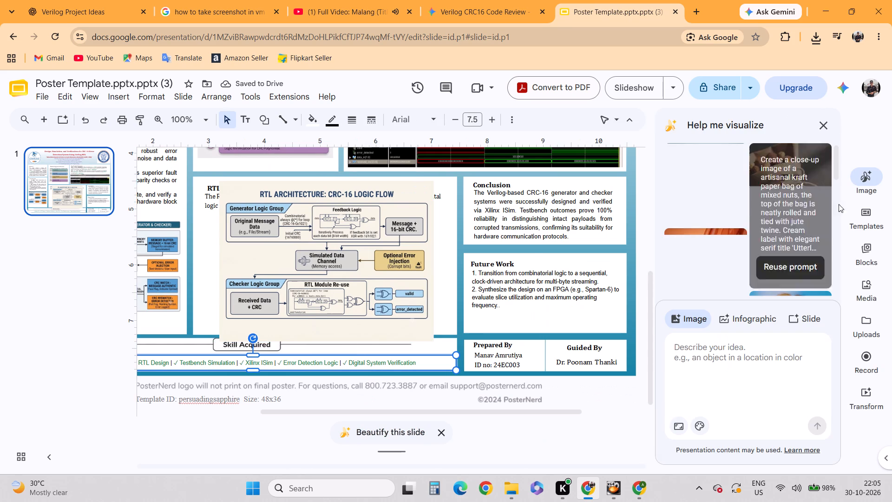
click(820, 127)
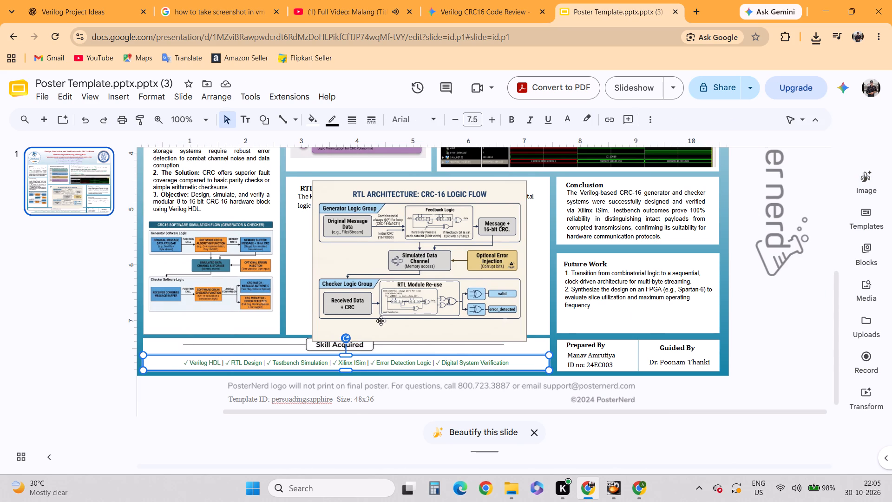
Crop the diagram to remove the blank strip below the checker logic and the title strip above the generator logic.
click(381, 321)
click(358, 353)
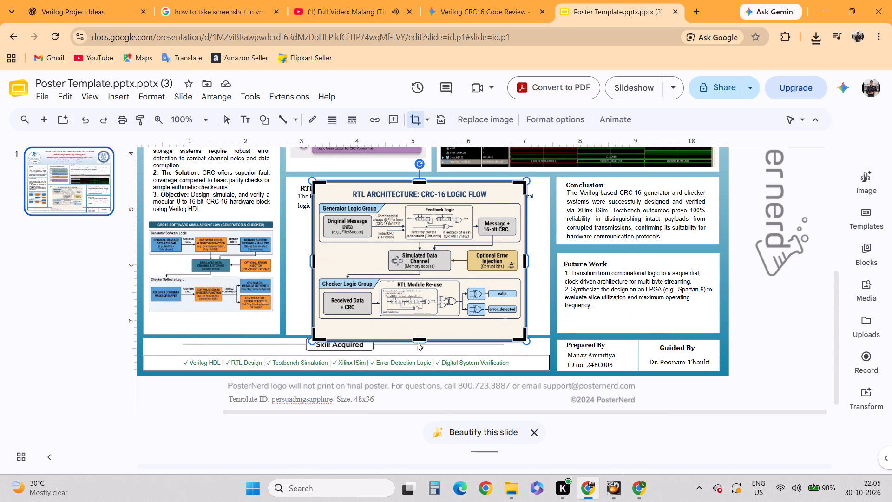
drag(418, 339, 421, 324)
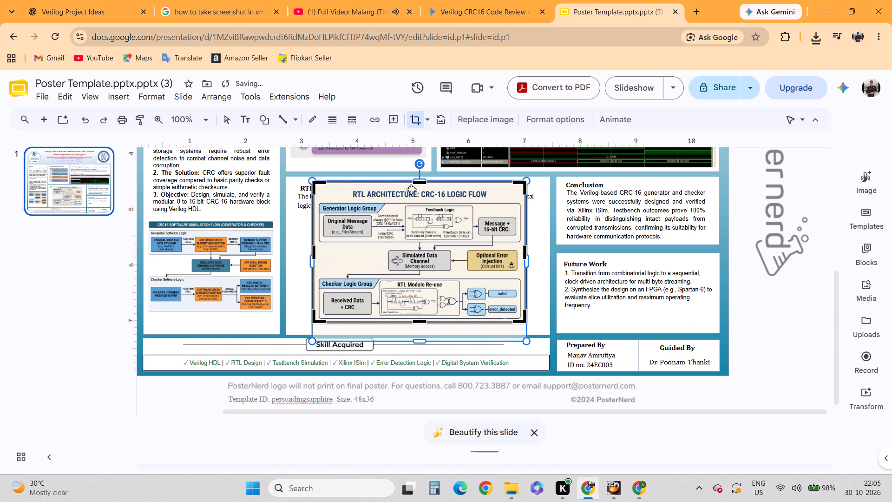
drag(422, 183, 424, 202)
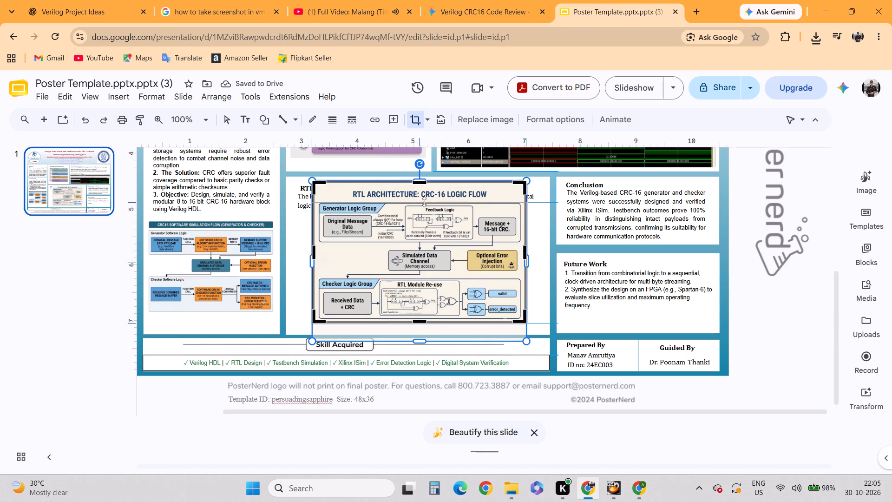
drag(424, 202, 424, 199)
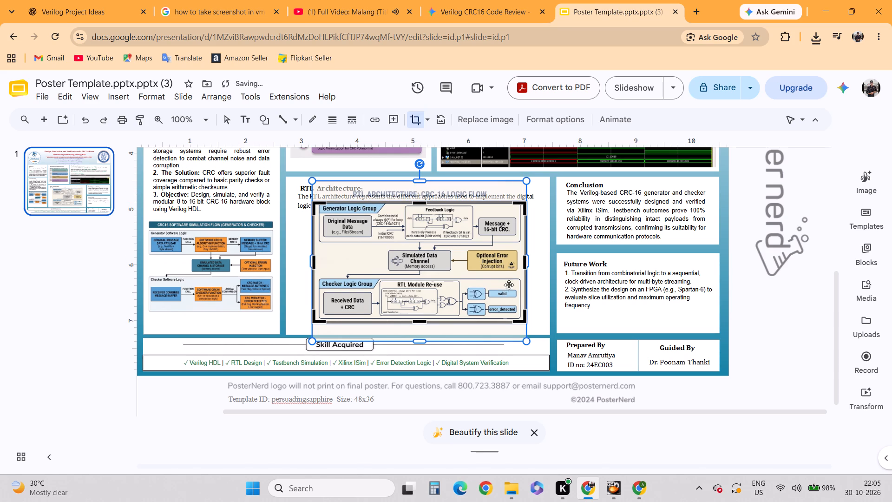
click(548, 281)
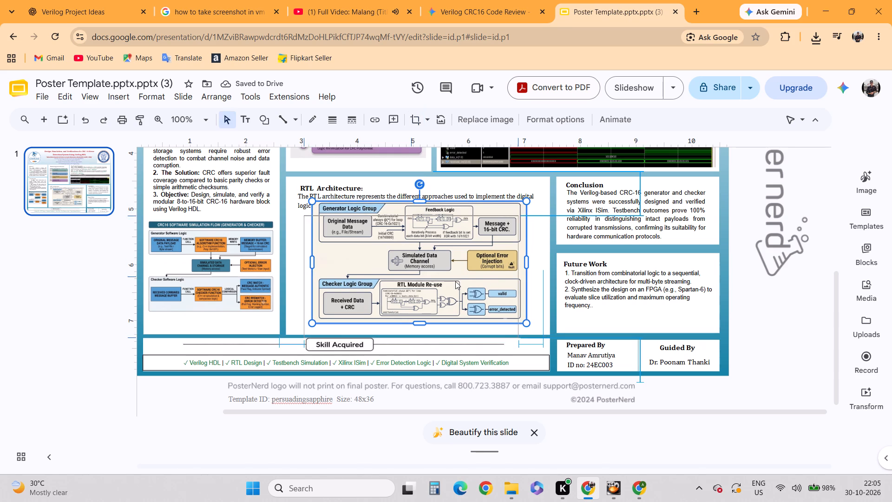
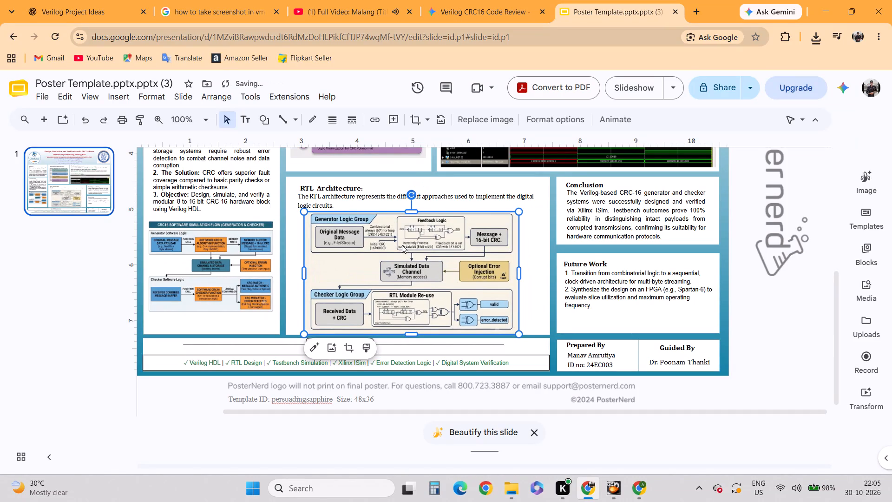
Nudge the CRC-16 diagram sideways so it sits centred within the RTL Architecture section.
drag(466, 264, 478, 261)
drag(478, 258, 472, 258)
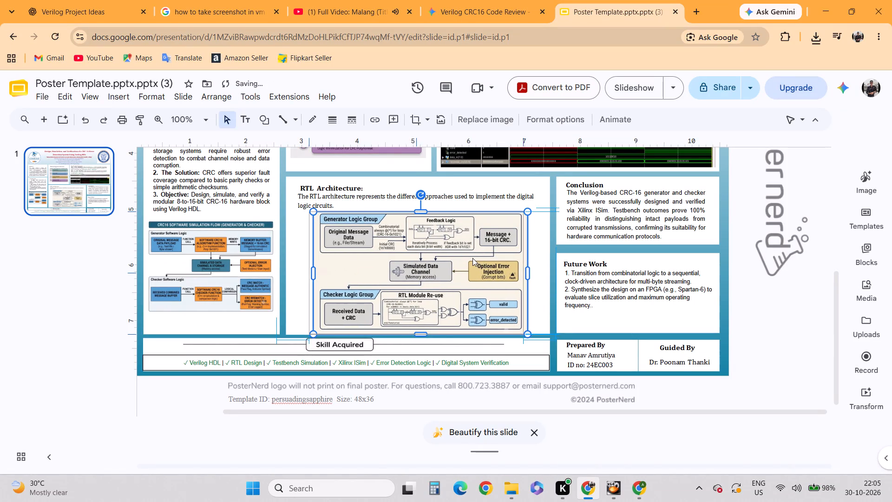
drag(472, 258, 472, 258)
drag(480, 258, 484, 258)
click(536, 273)
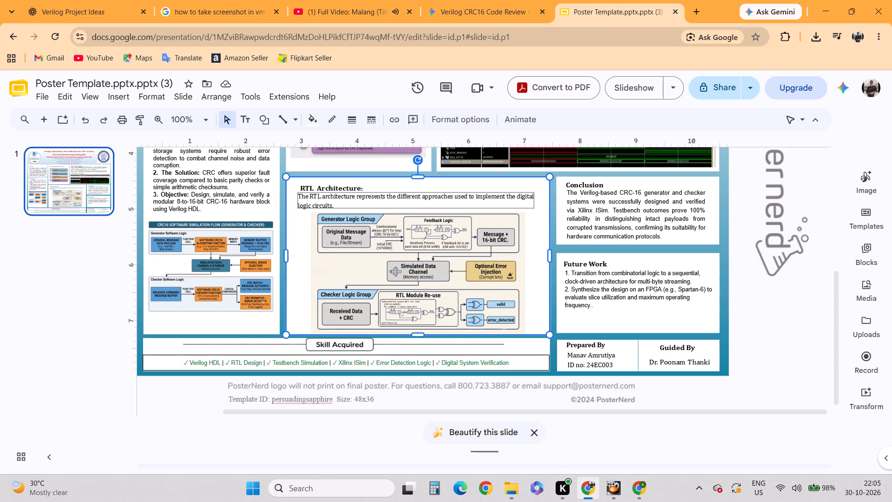
click(337, 203)
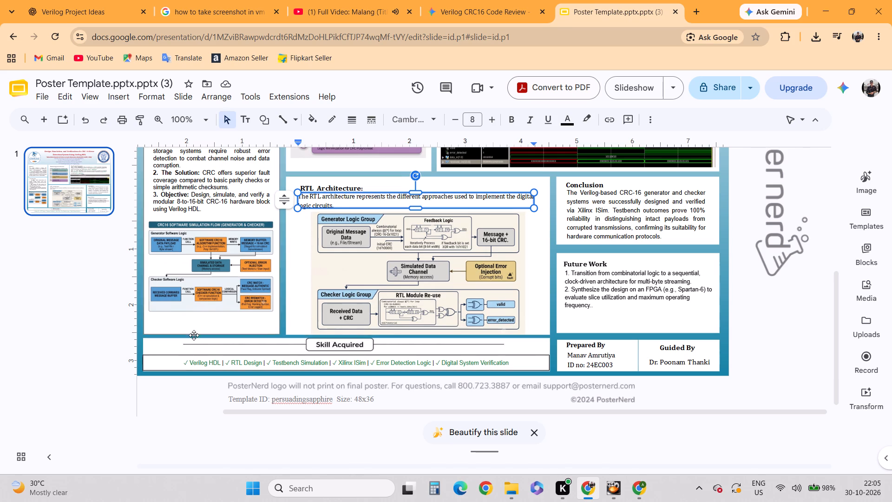
Set the border colour of the green skills list box under Skill Acquired to white.
click(185, 355)
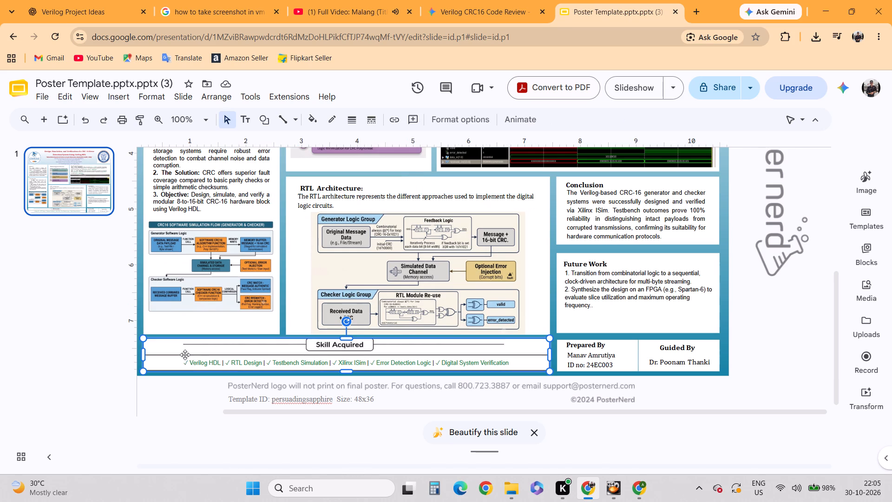
click(174, 358)
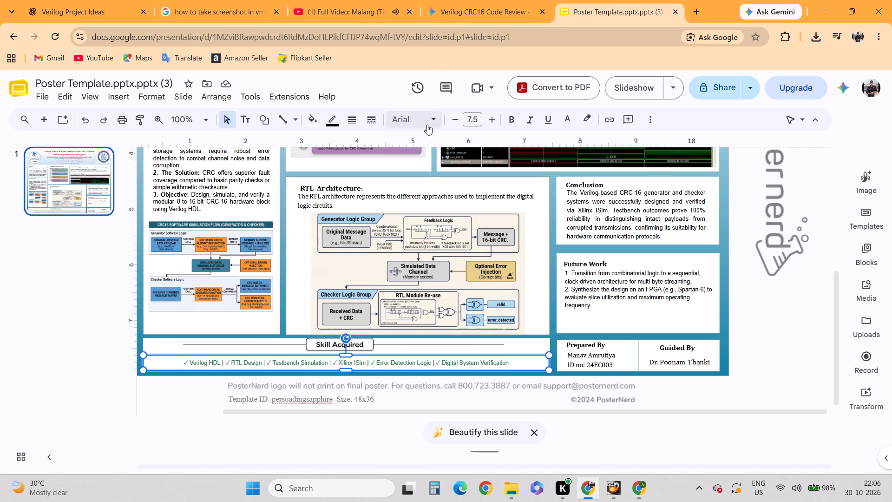
click(328, 119)
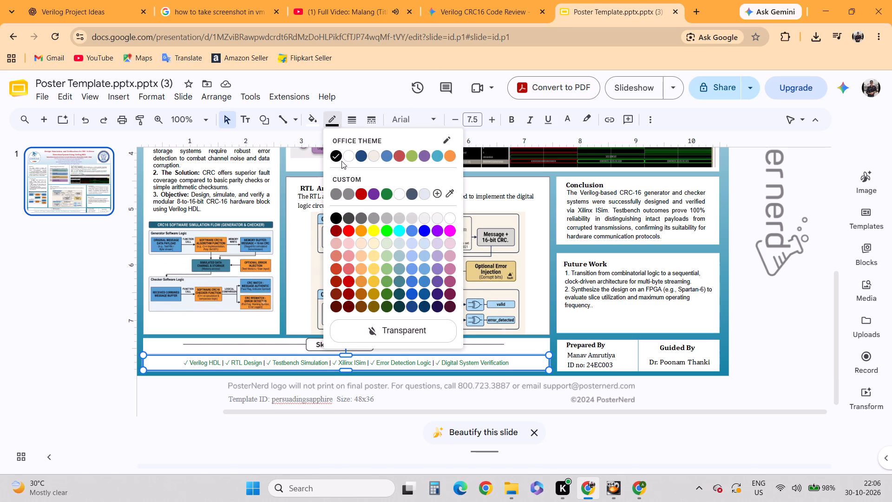
click(346, 158)
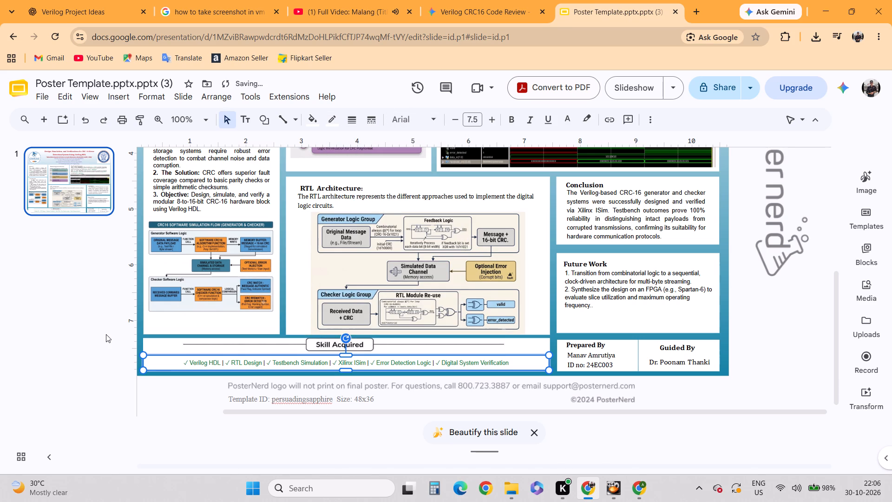
click(105, 335)
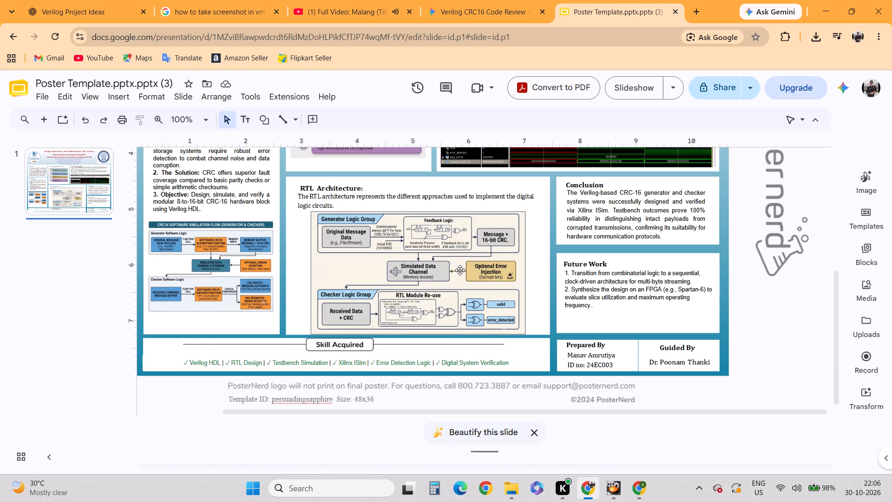
Delete the word "circuits" from the RTL Architecture description so the sentence ends with "digital logic.".
click(295, 272)
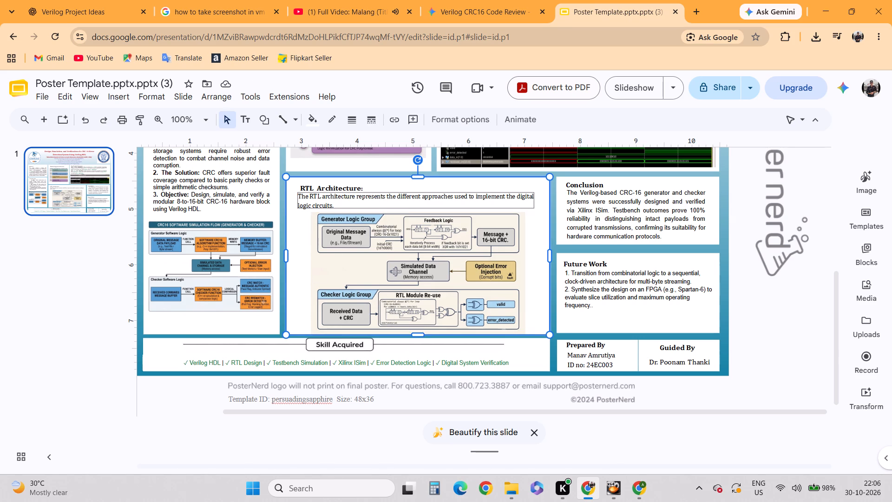
click(400, 201)
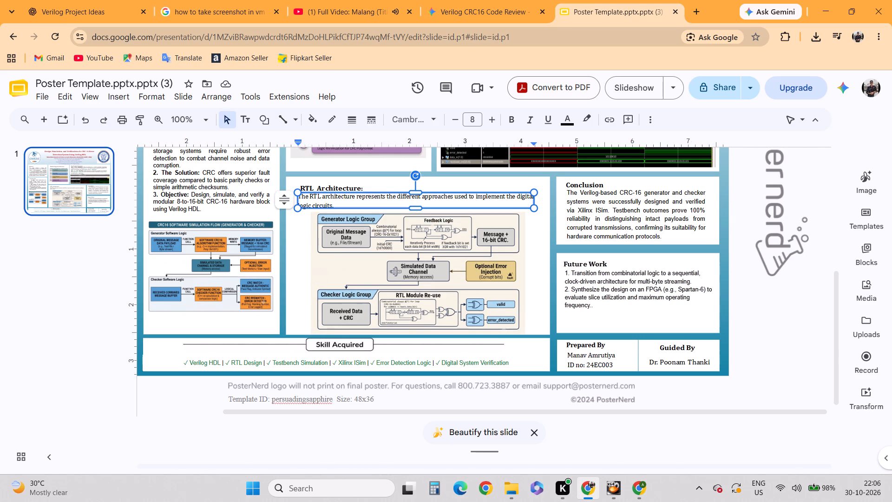
click(338, 206)
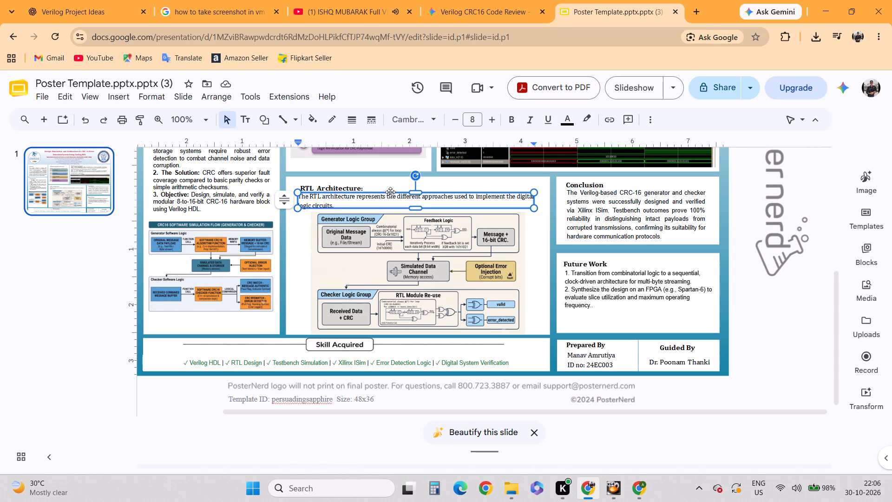
key(BackSpace)
key(BackSpace)
key(BackSpace)
key(BackSpace)
key(BackSpace)
key(BackSpace)
key(BackSpace)
key(BackSpace)
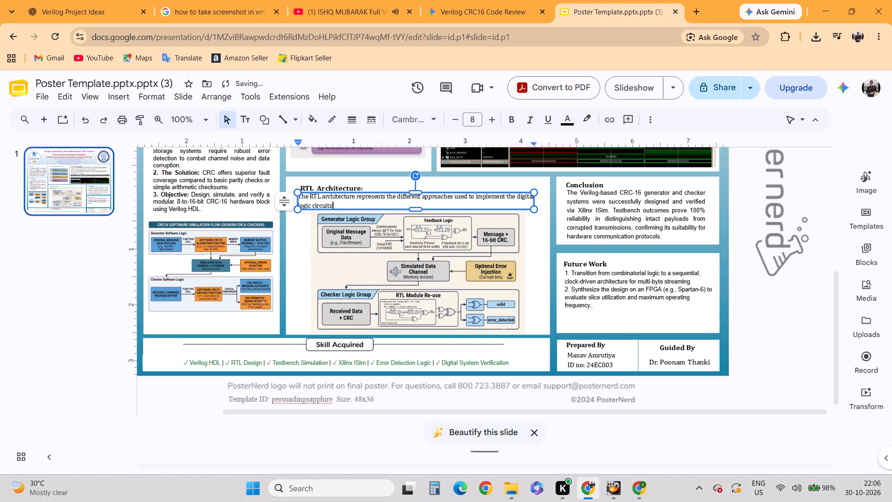
key(BackSpace)
key(BackSpace)
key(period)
click(300, 246)
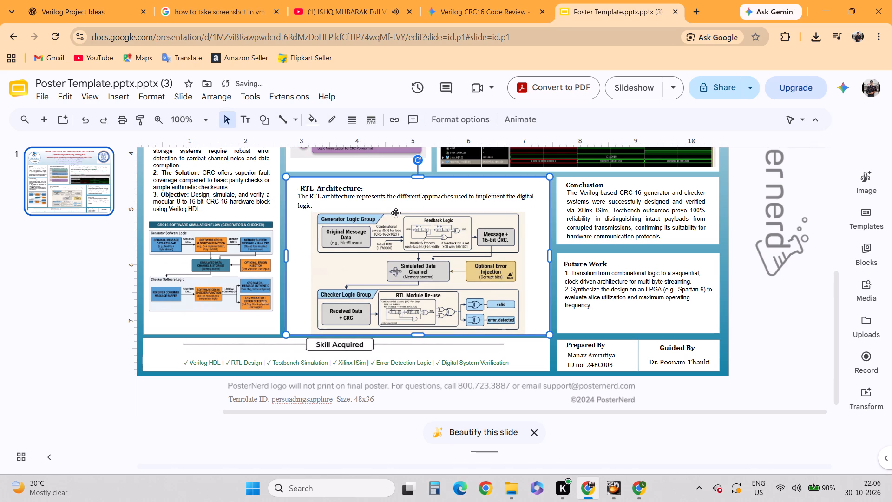
Add "and design" before the final period of the RTL Architecture description.
click(311, 206)
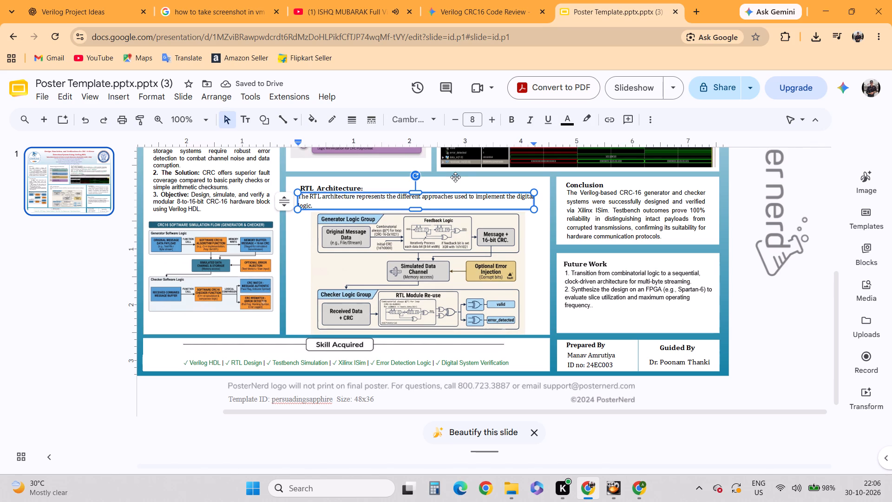
key(Left)
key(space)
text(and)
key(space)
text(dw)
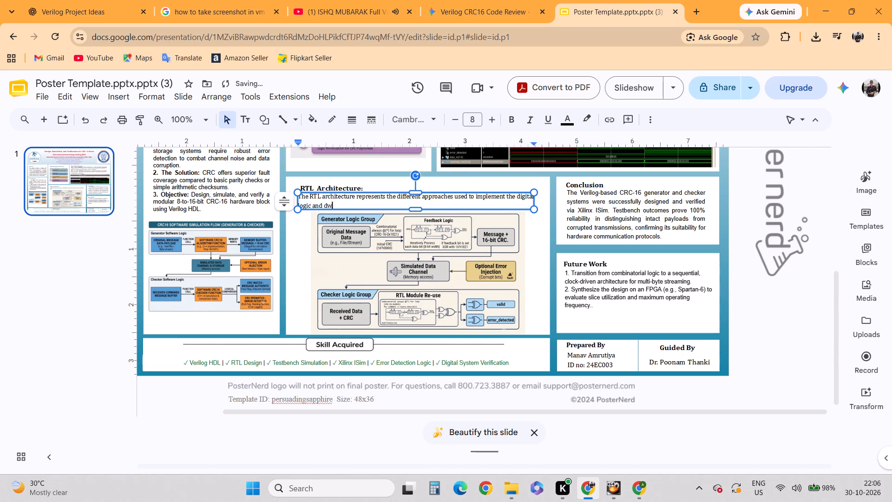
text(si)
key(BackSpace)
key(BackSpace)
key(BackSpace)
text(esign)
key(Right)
scroll(459, 177, up, 1)
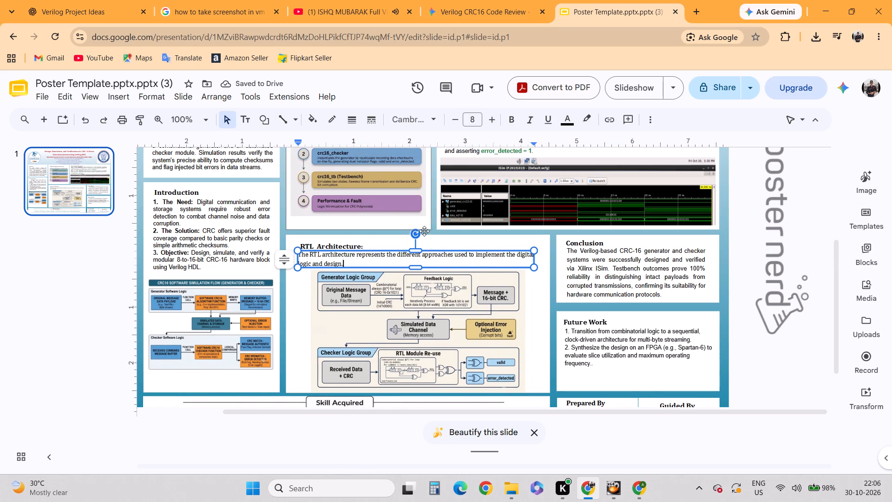
drag(837, 302, 833, 273)
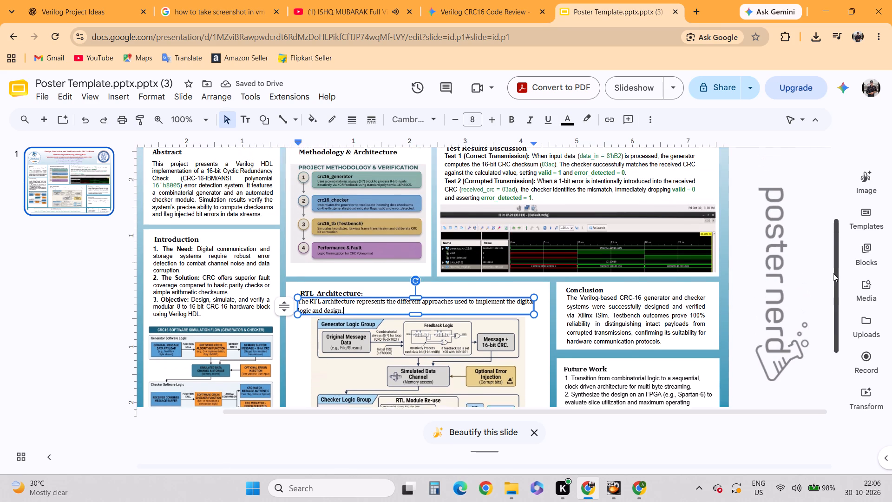
drag(833, 273, 831, 259)
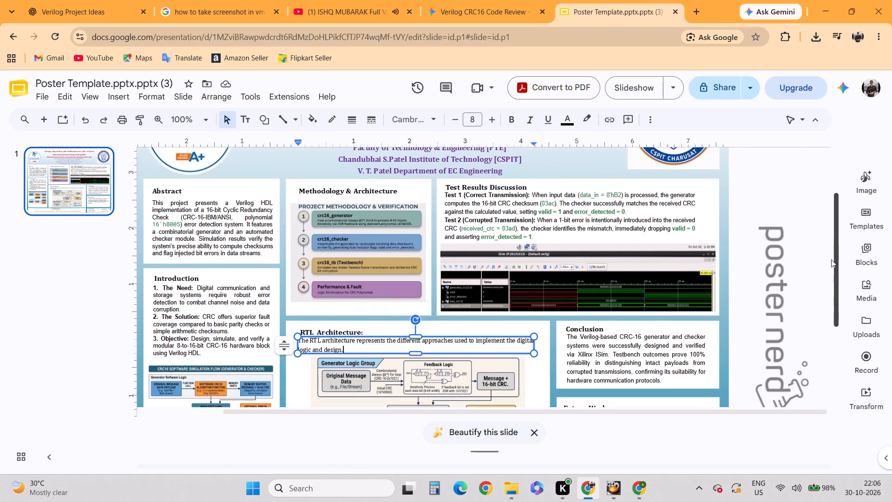
drag(831, 259, 834, 314)
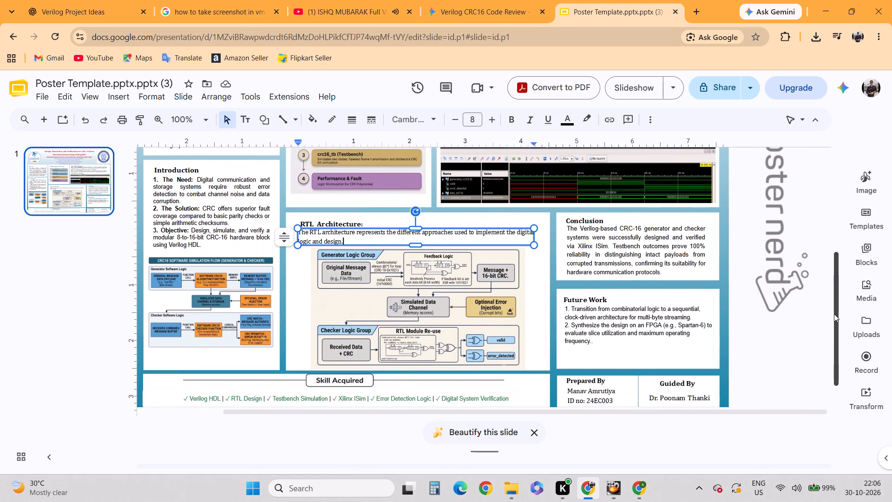
drag(834, 314, 832, 336)
click(752, 343)
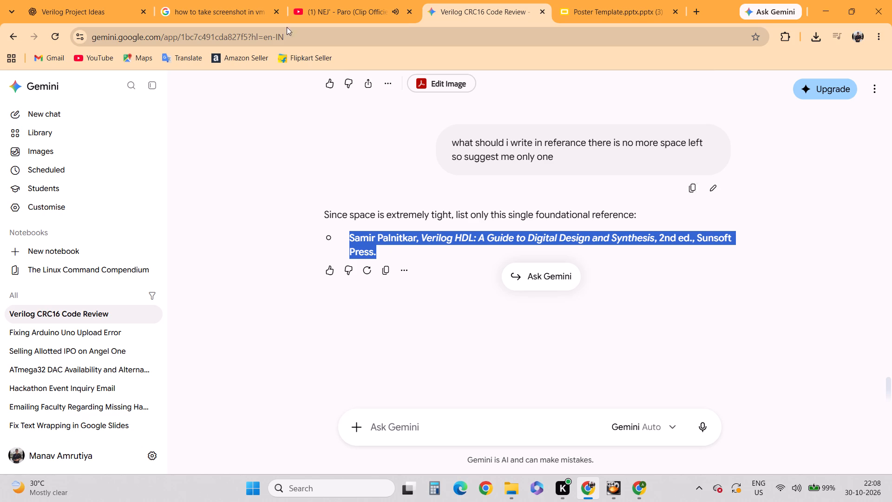
key(ctrl+c)
click(623, 0)
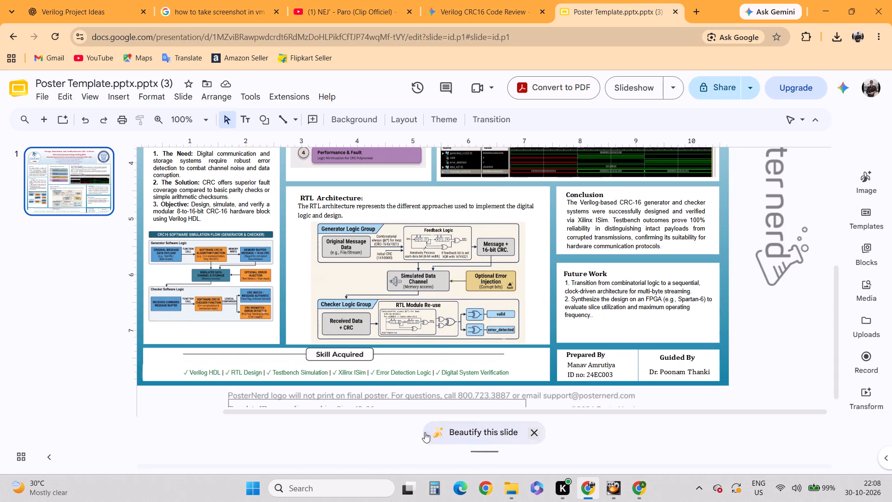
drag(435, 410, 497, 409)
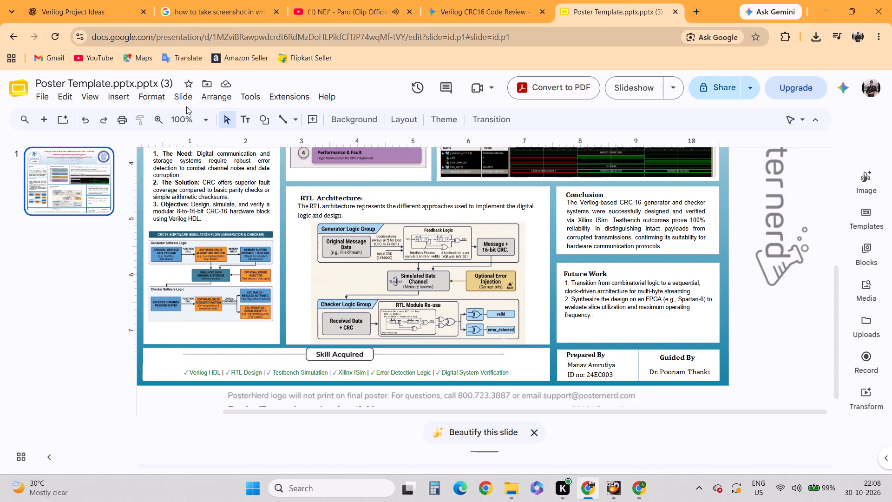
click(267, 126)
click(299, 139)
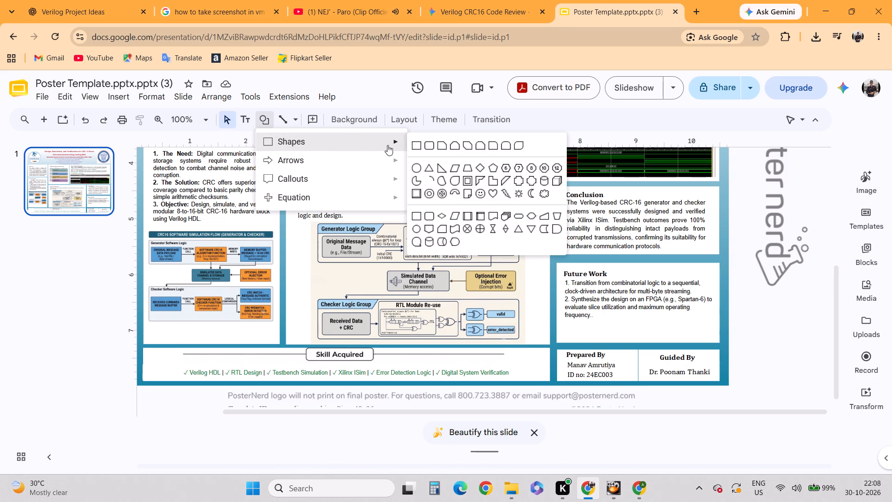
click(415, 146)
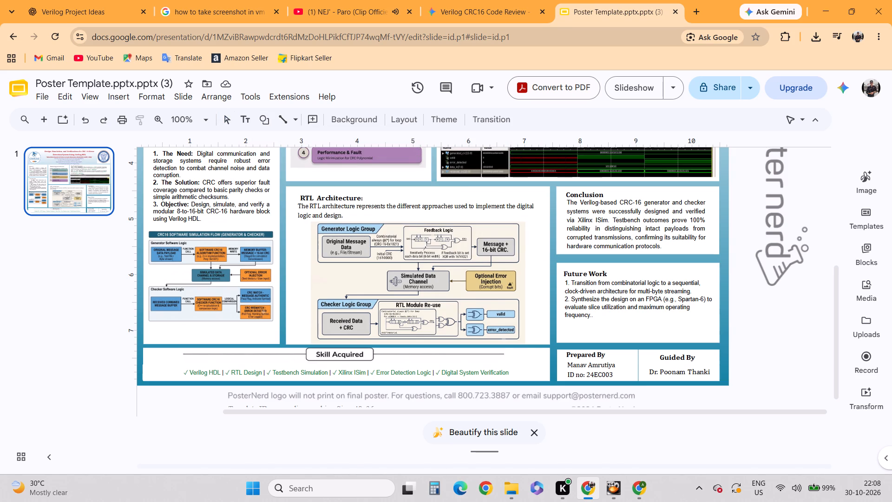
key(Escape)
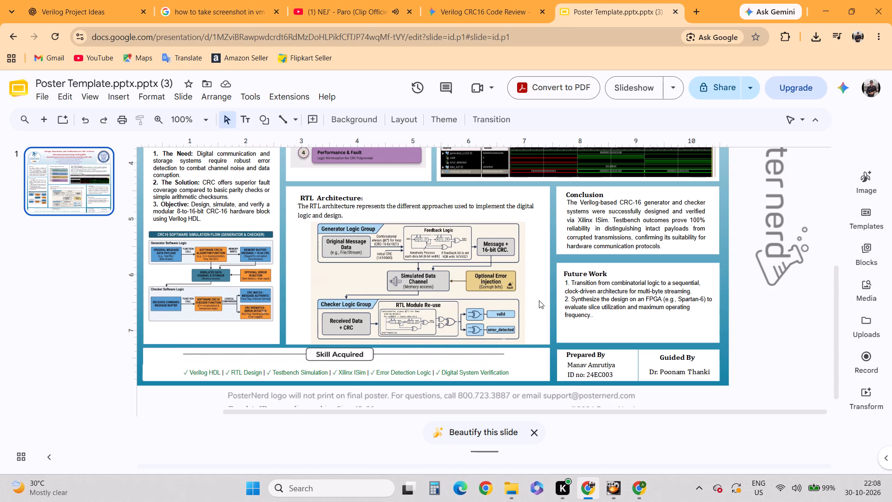
Add the heading "Referance" below the second Future Work point, separated by one blank line.
click(603, 334)
drag(639, 334, 632, 318)
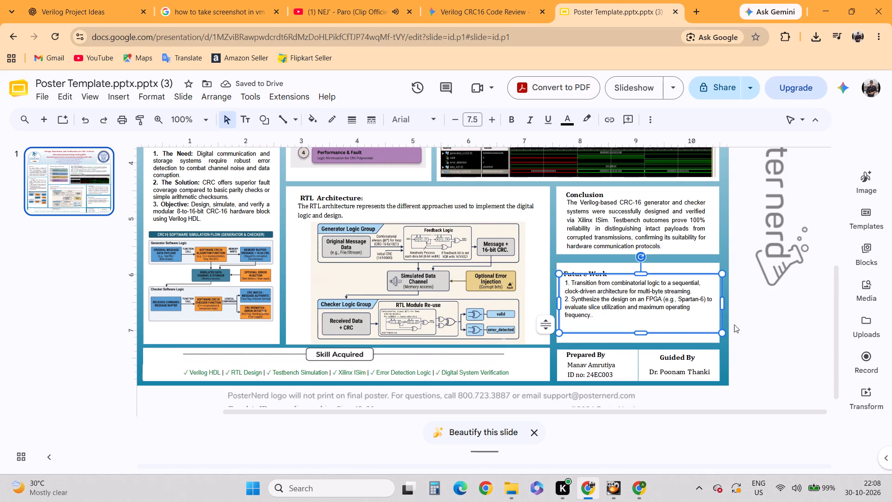
click(611, 329)
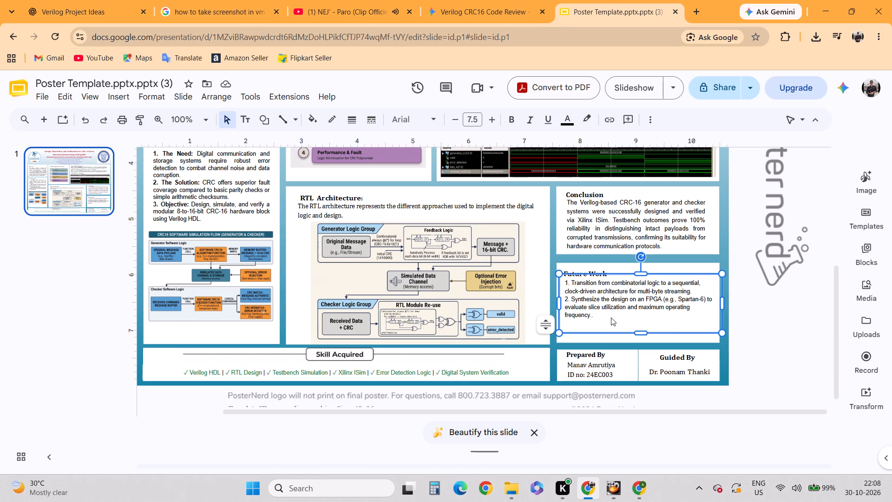
click(611, 317)
key(Return)
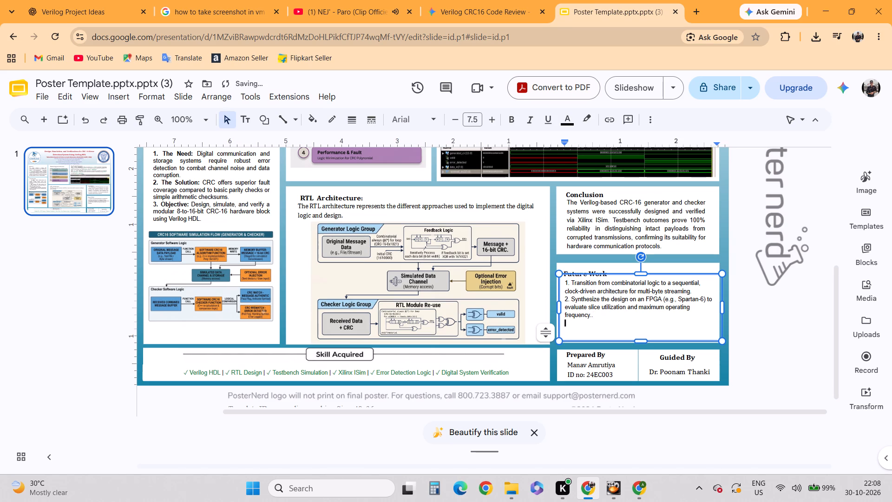
key(Return)
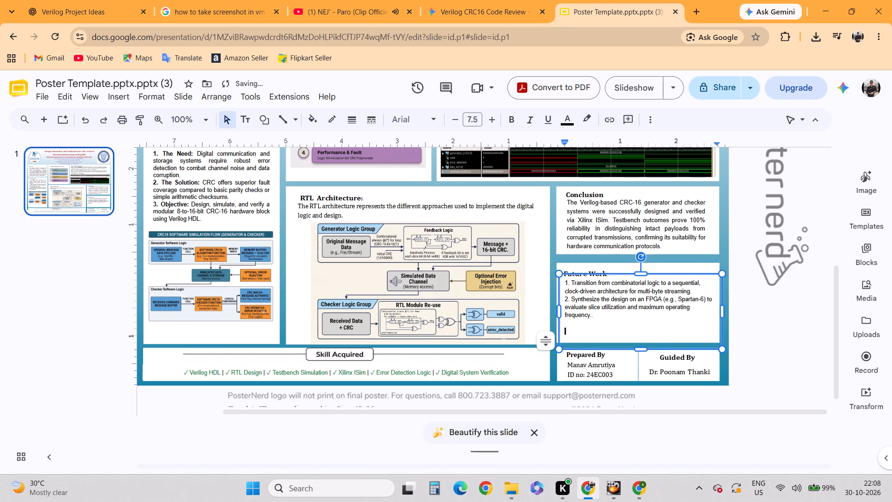
key(BackSpace)
key(Return)
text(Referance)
Check the Conclusion heading's formatting and make the "Referance" heading bold like it.
click(598, 265)
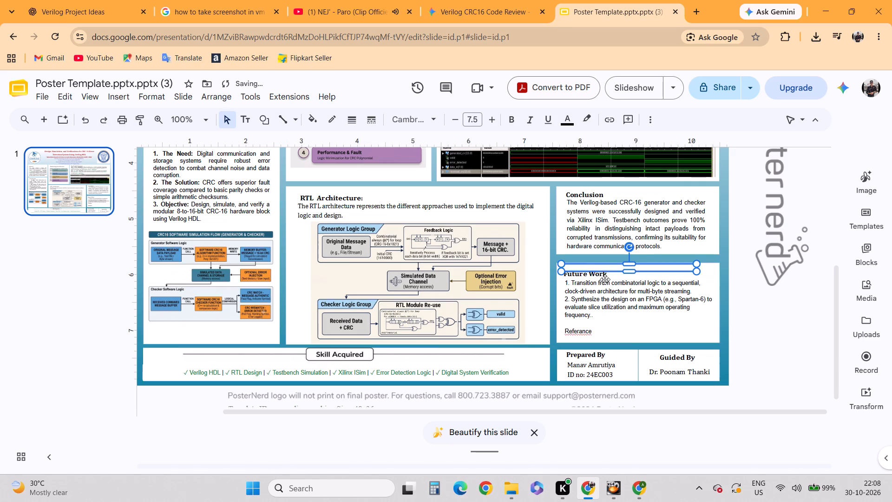
click(604, 278)
click(600, 273)
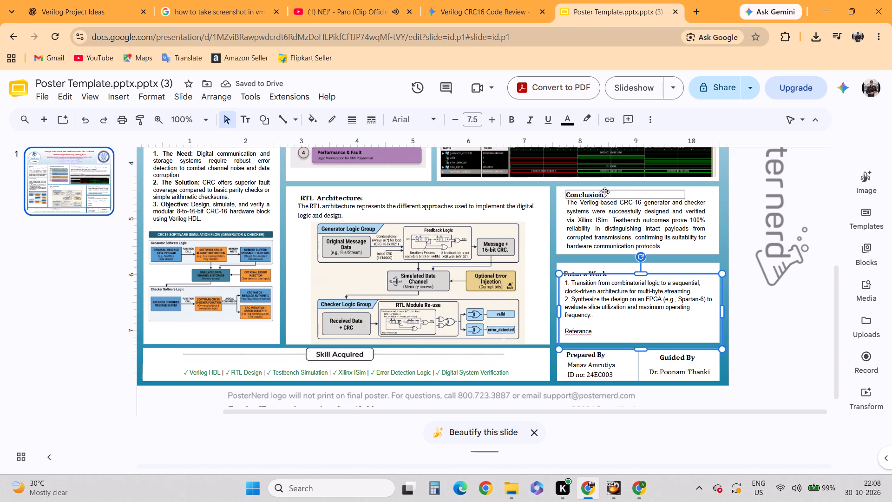
click(603, 196)
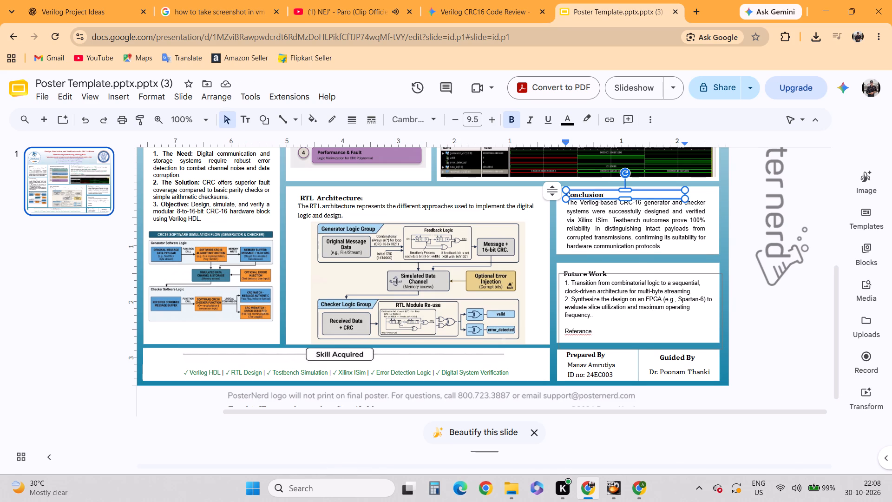
drag(592, 333, 558, 330)
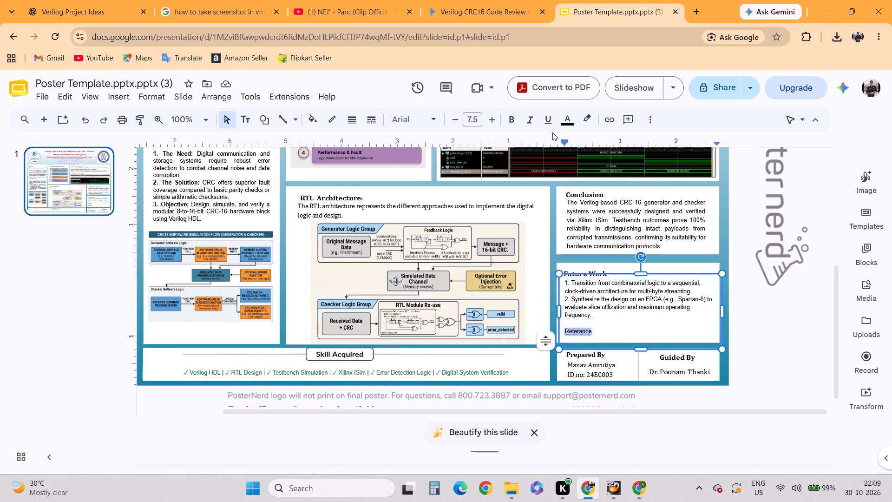
click(506, 124)
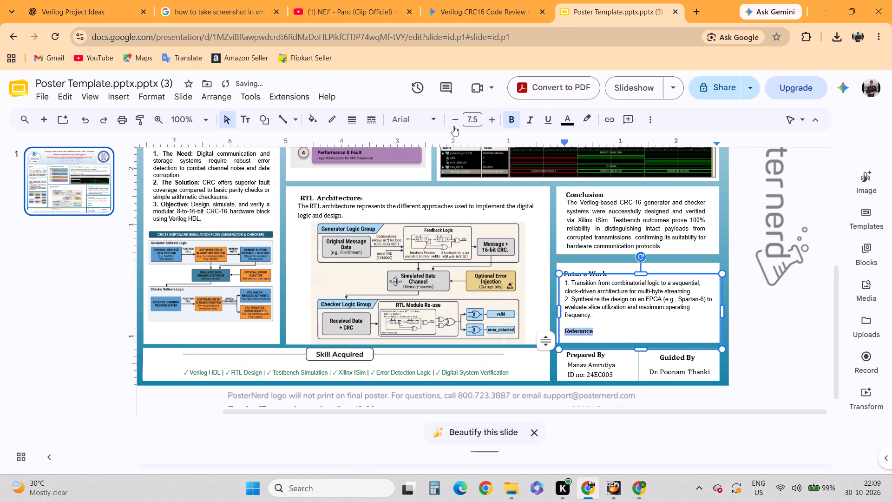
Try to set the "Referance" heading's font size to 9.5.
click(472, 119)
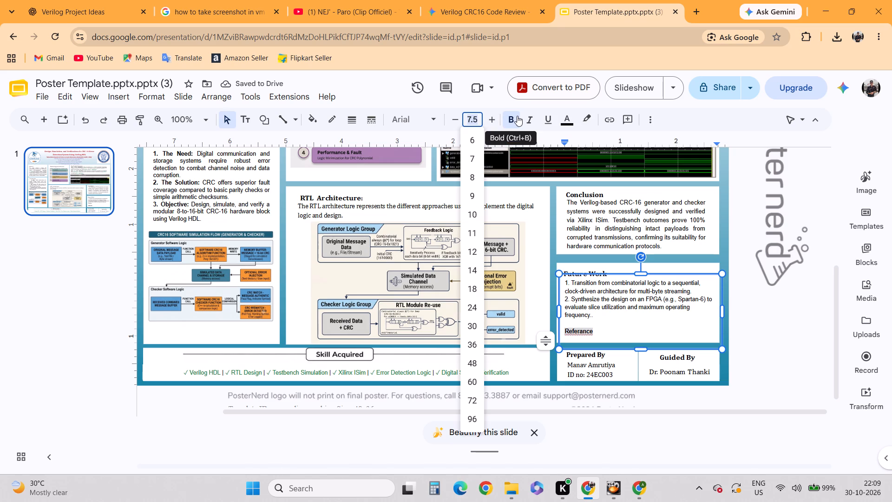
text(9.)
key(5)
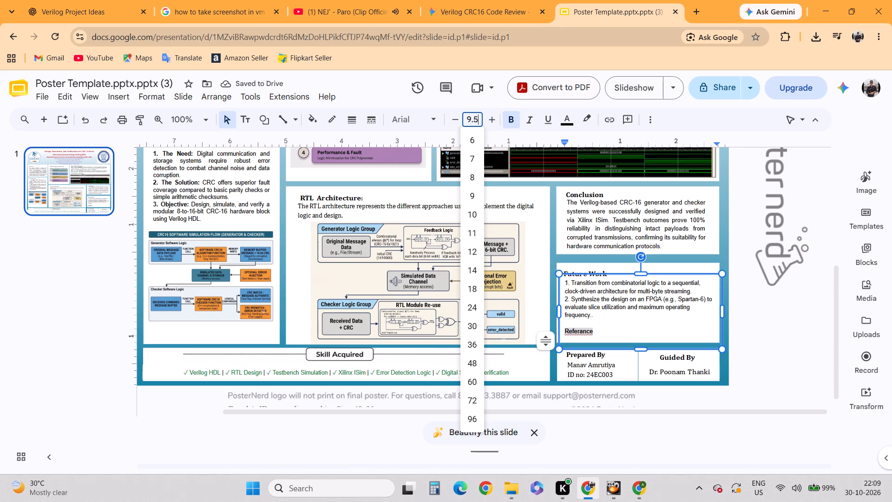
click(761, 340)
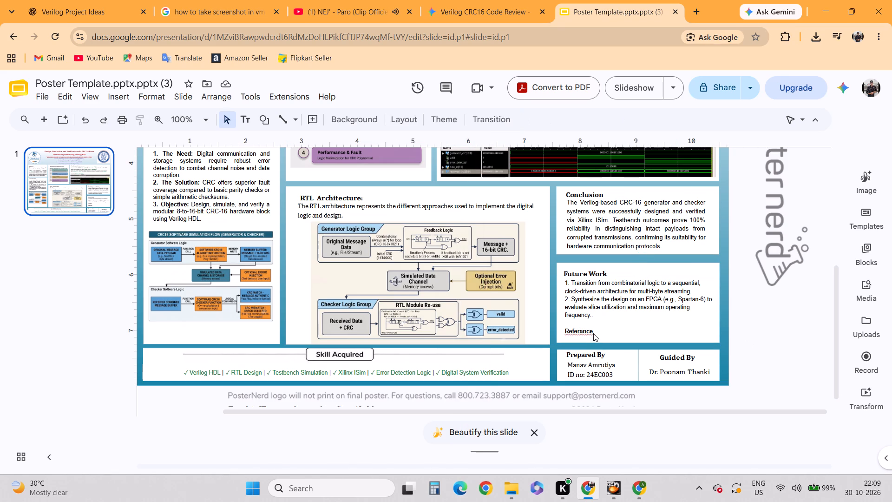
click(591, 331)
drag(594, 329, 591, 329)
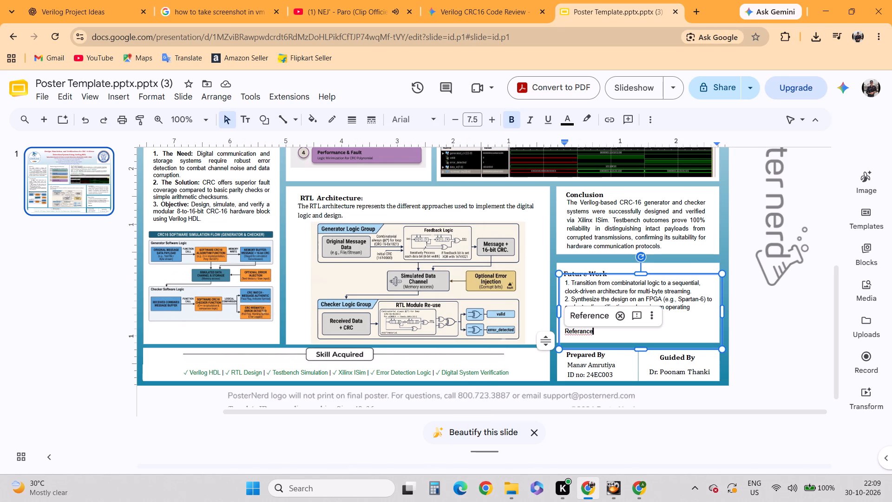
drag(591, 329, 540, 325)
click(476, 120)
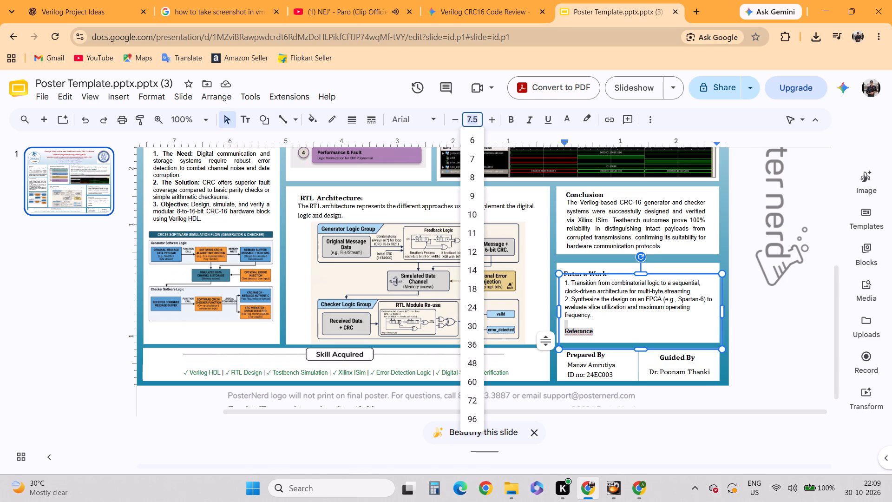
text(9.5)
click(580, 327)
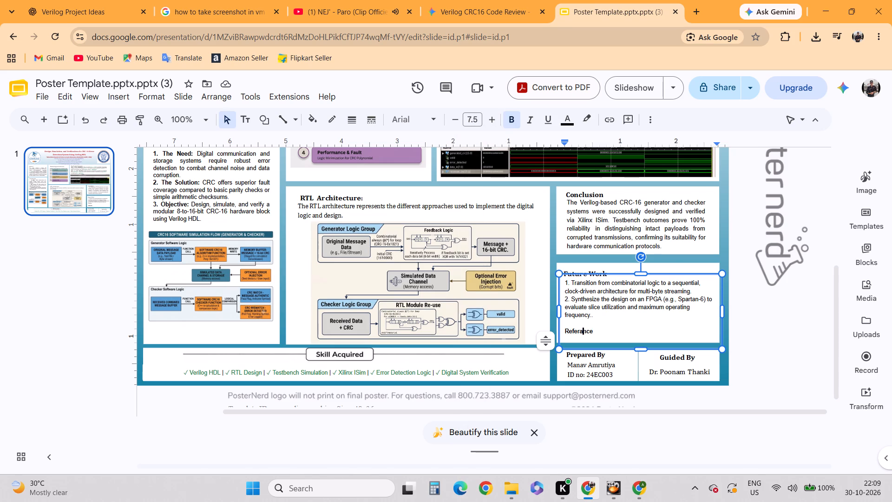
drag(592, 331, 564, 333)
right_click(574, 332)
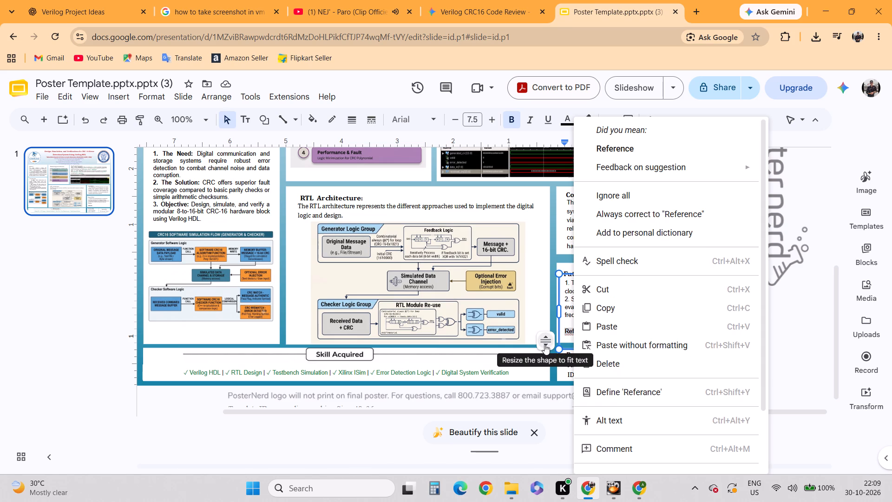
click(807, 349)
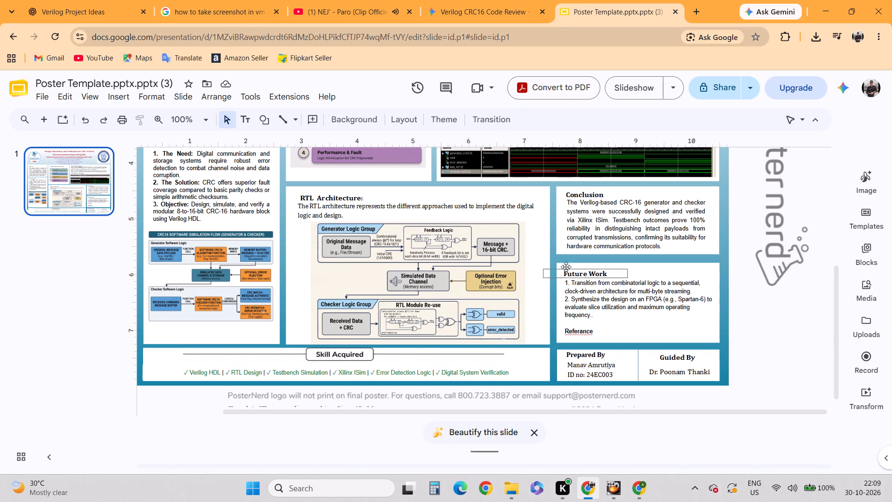
Recheck the Conclusion heading's formatting and set the "Referance" heading to Calibri at size 9.5.
click(591, 194)
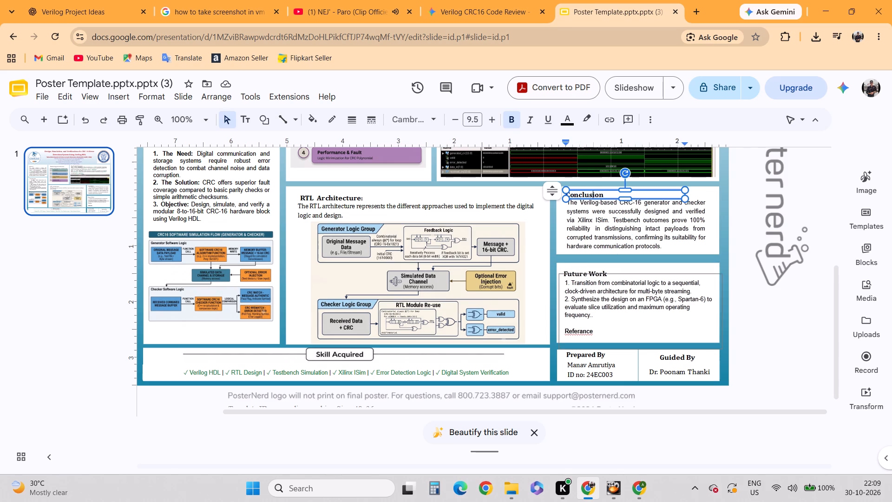
click(591, 330)
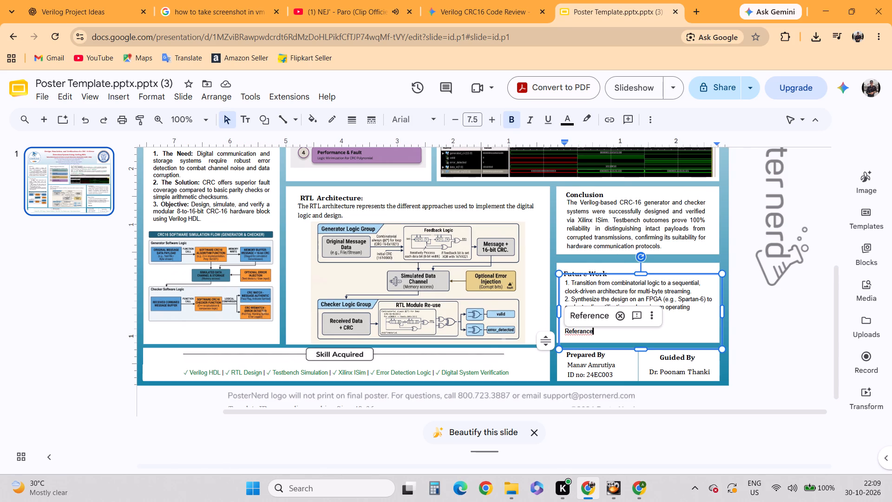
drag(591, 330, 561, 334)
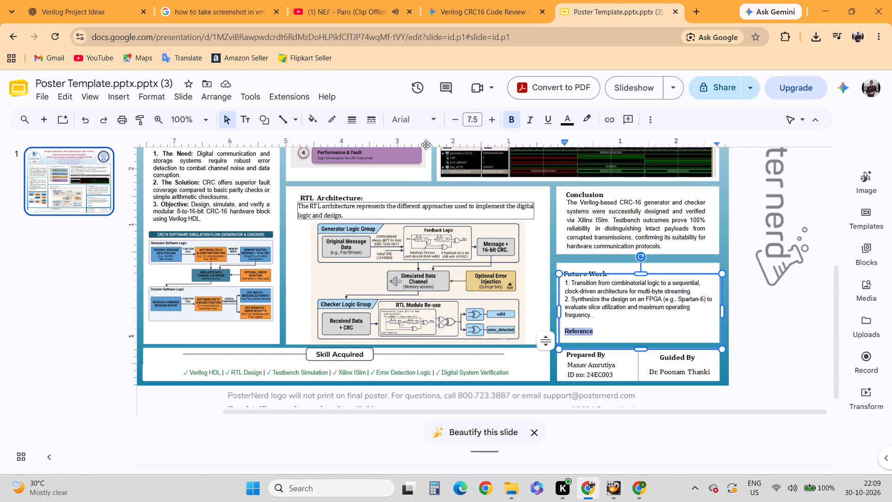
click(428, 117)
click(435, 193)
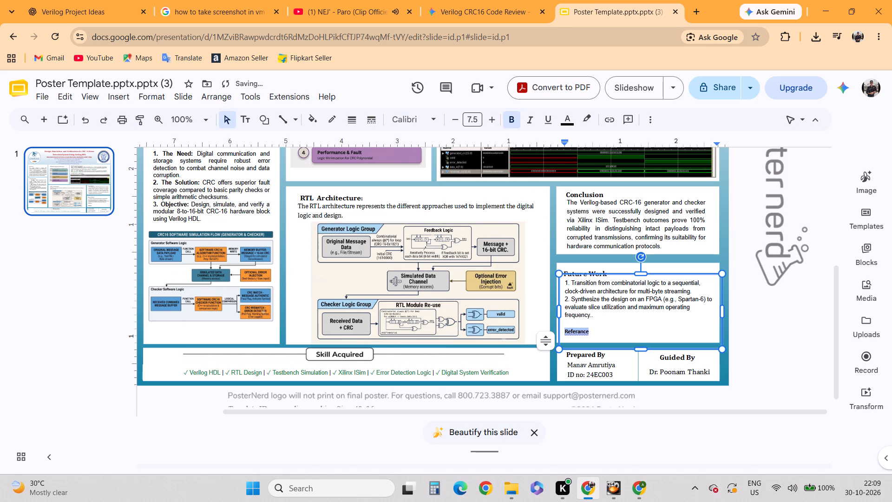
click(488, 119)
click(489, 119)
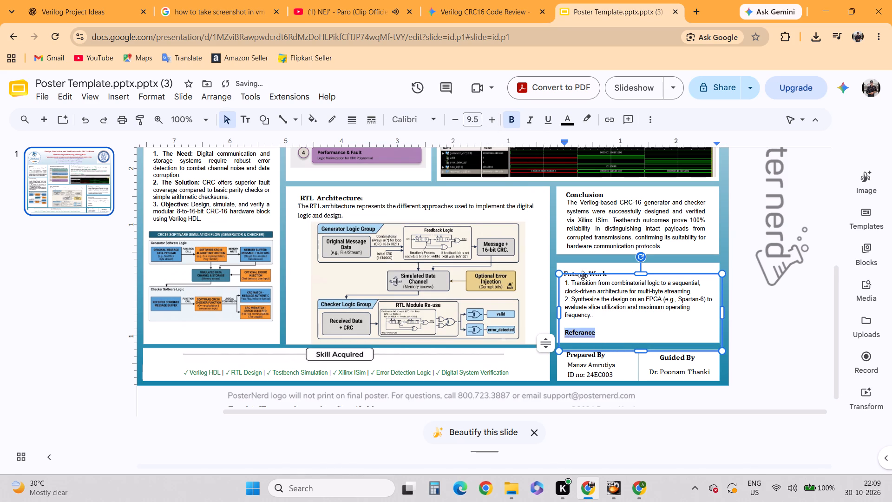
Check the Conclusion heading's font and bring up the available font choices.
click(591, 192)
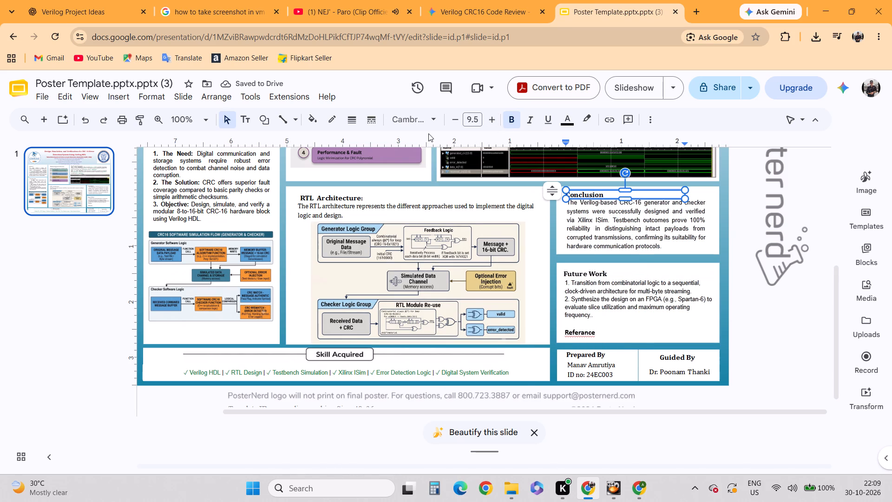
click(429, 123)
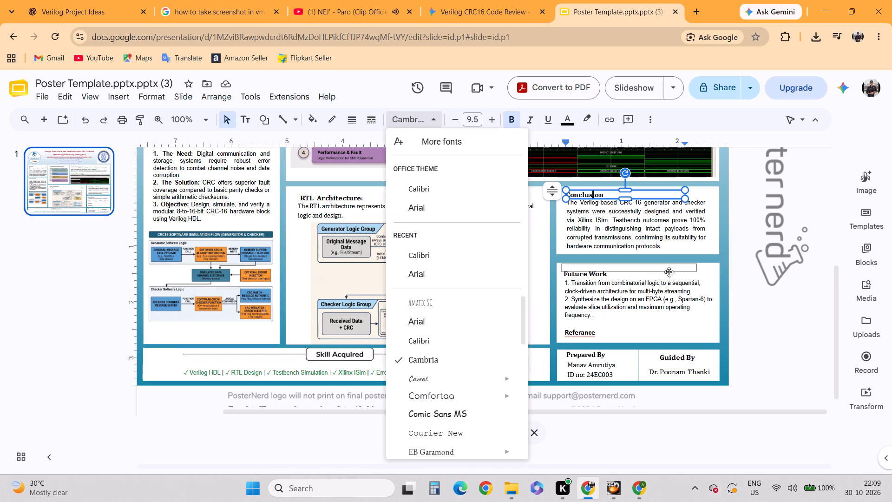
Change the "Referance" heading's font to Cambria.
click(597, 330)
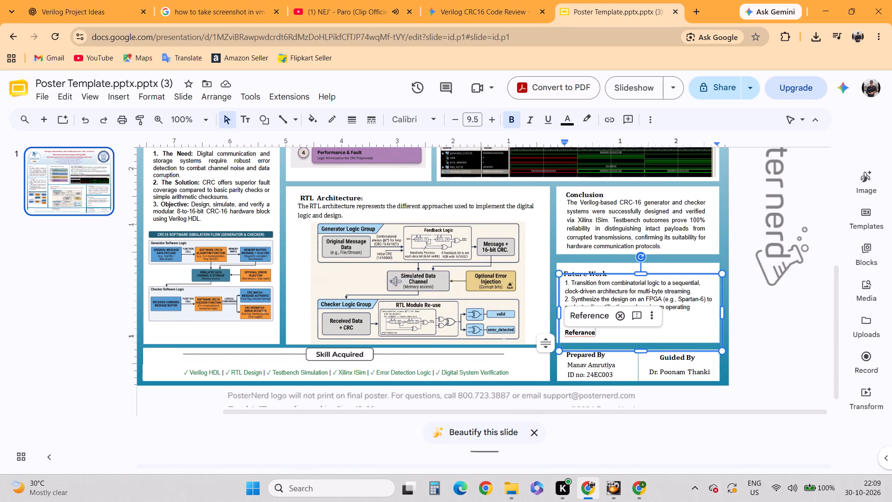
drag(595, 332, 560, 332)
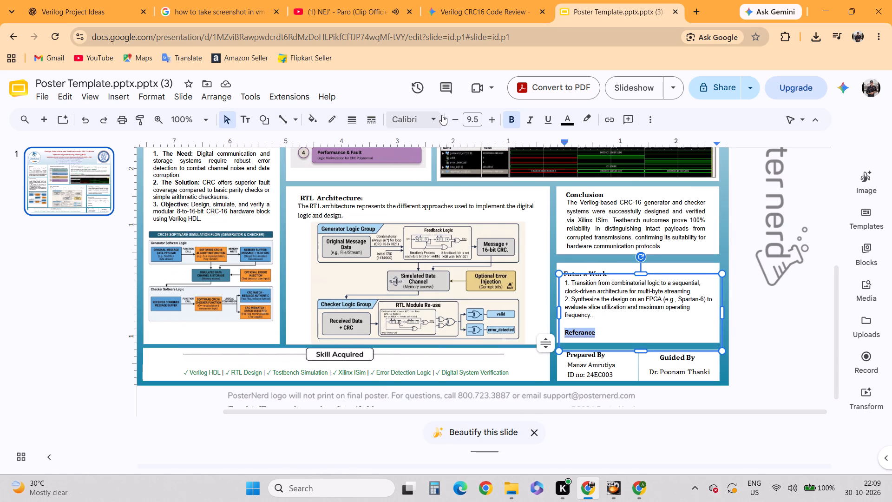
click(442, 113)
click(438, 115)
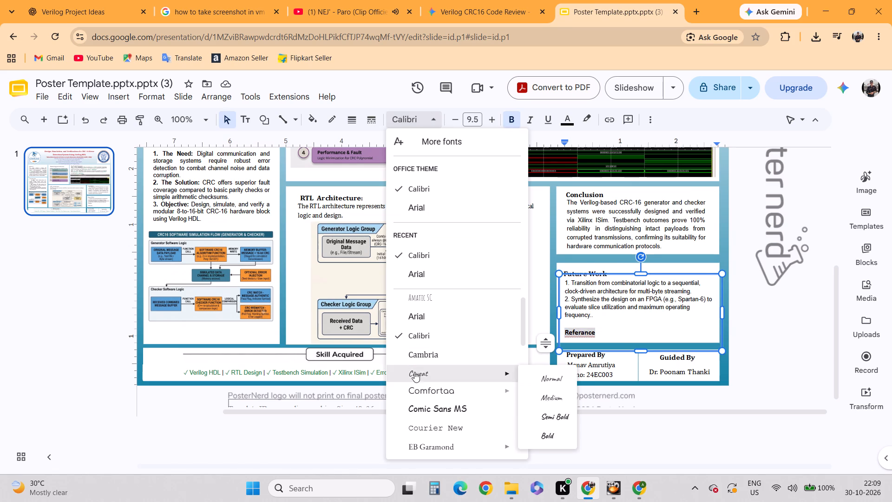
click(427, 357)
Start a non-bold size 7.5 line below the "Referance" heading and paste the "Verilog HDL: A Guide to Digital Design and Synthesis" citation.
click(637, 335)
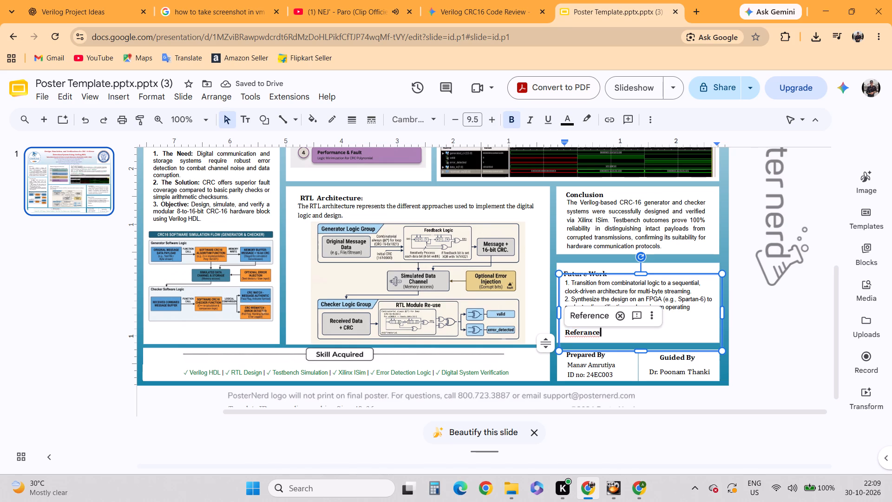
key(Return)
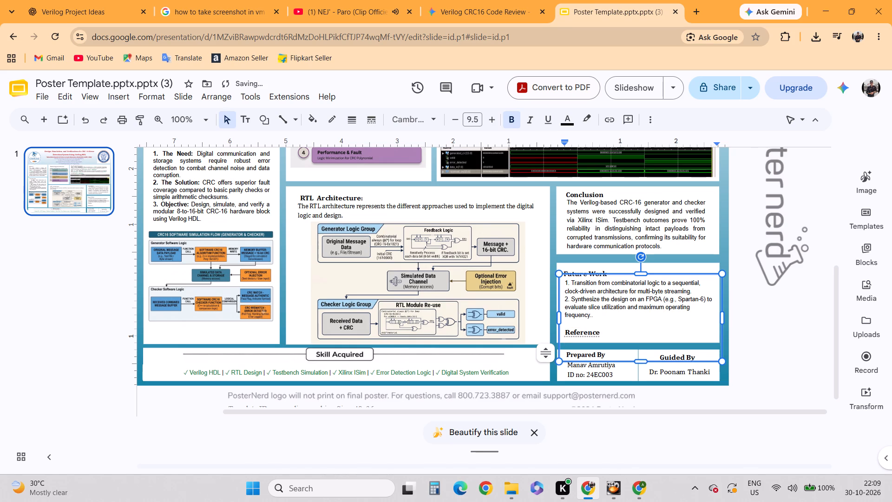
click(511, 119)
double_click(458, 119)
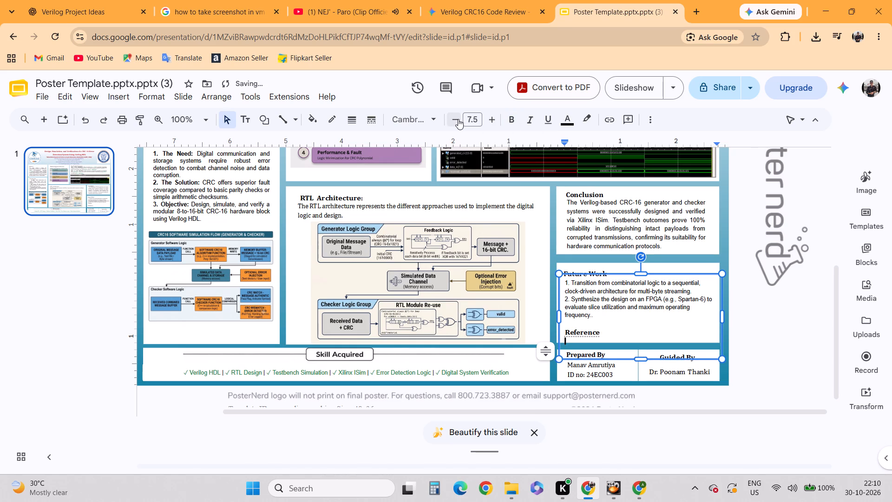
key(ctrl+v)
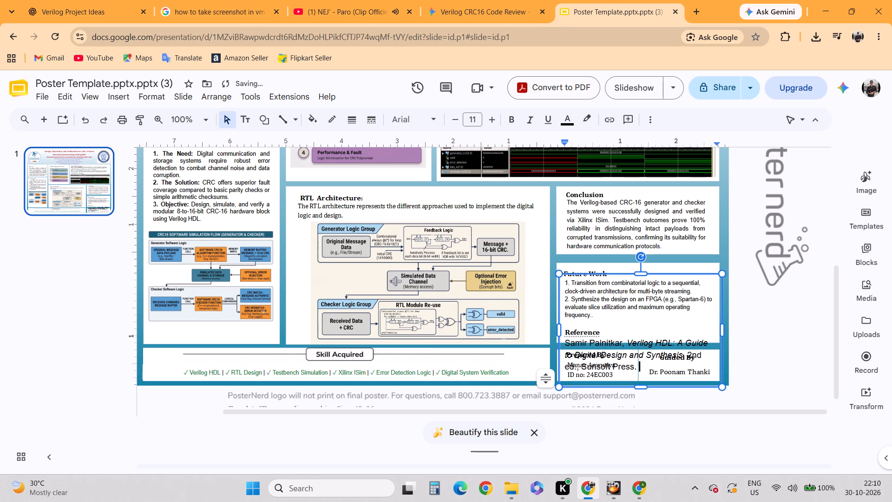
Set the pasted citation under the Reference heading to Arial at size 7.5.
drag(565, 344, 636, 376)
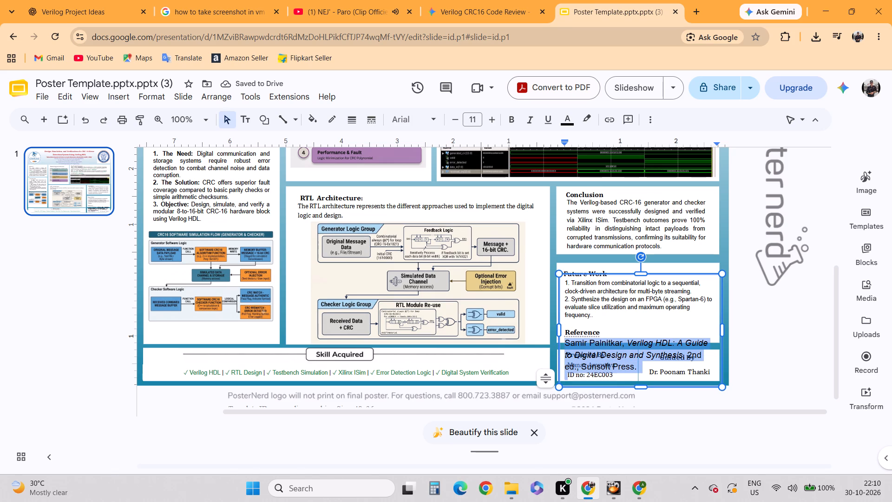
drag(636, 376, 638, 379)
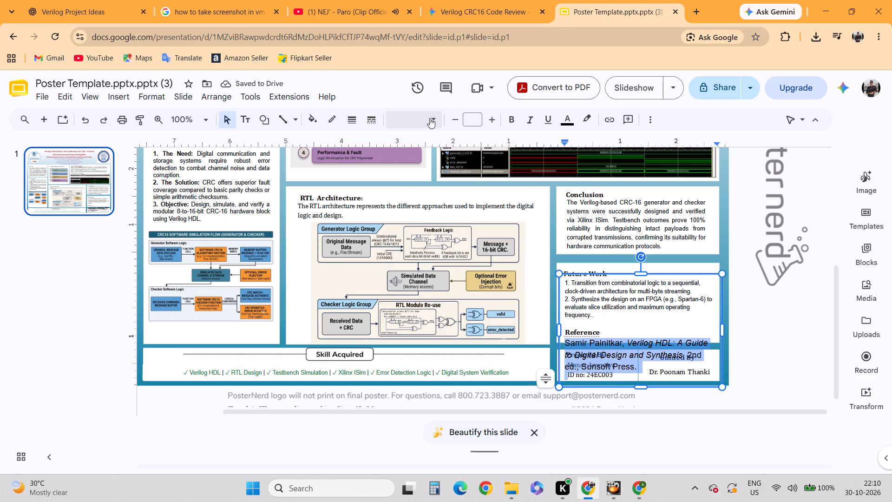
click(430, 118)
click(429, 202)
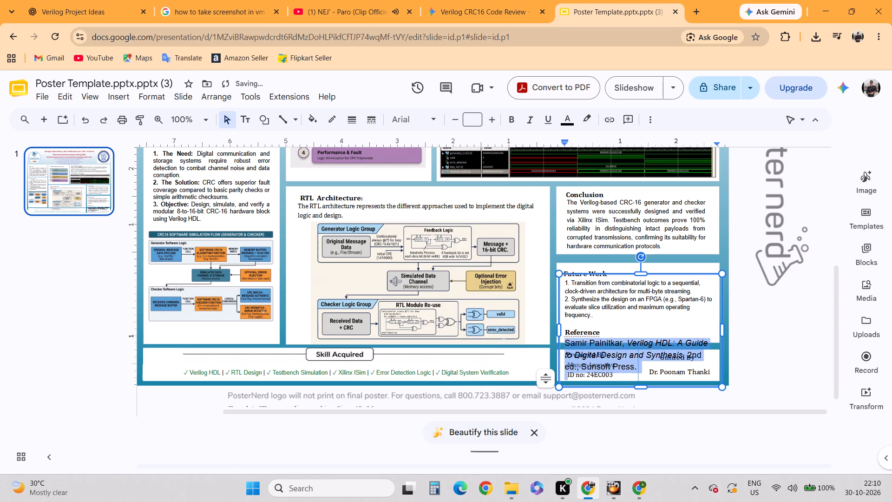
click(467, 119)
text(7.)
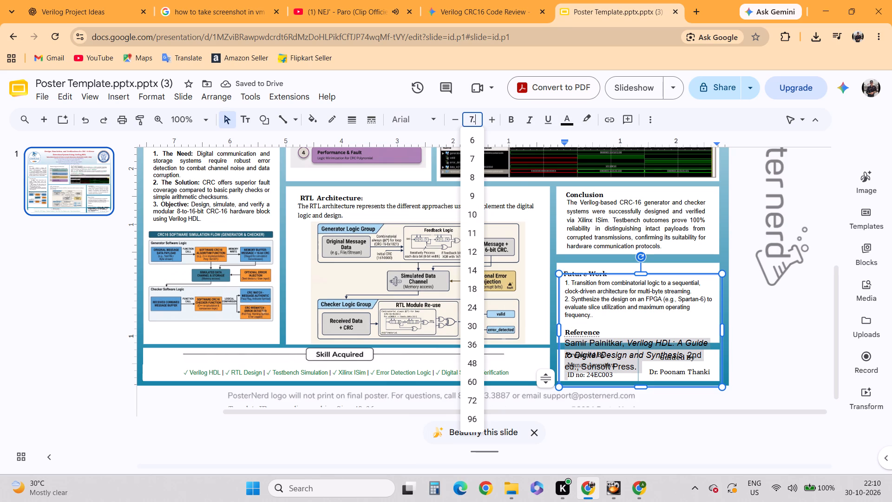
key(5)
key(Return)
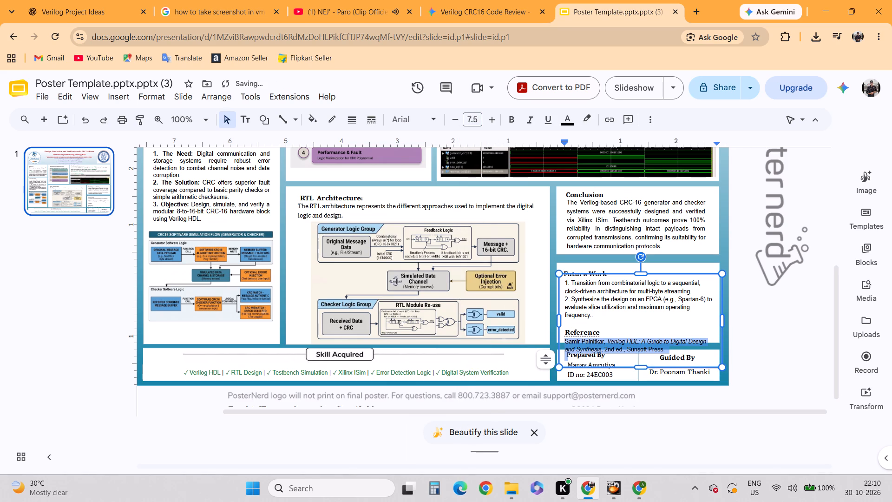
Delete the blank line between the Future Work text and the Reference heading.
click(586, 328)
click(602, 328)
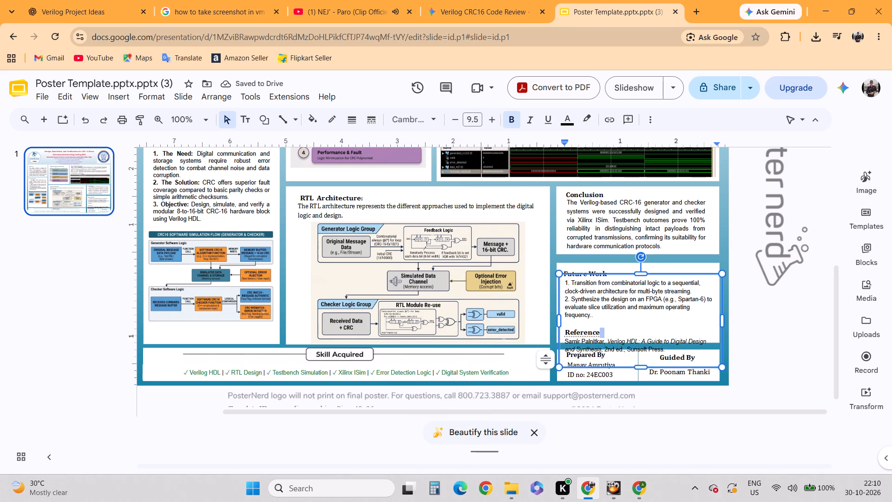
click(581, 321)
key(BackSpace)
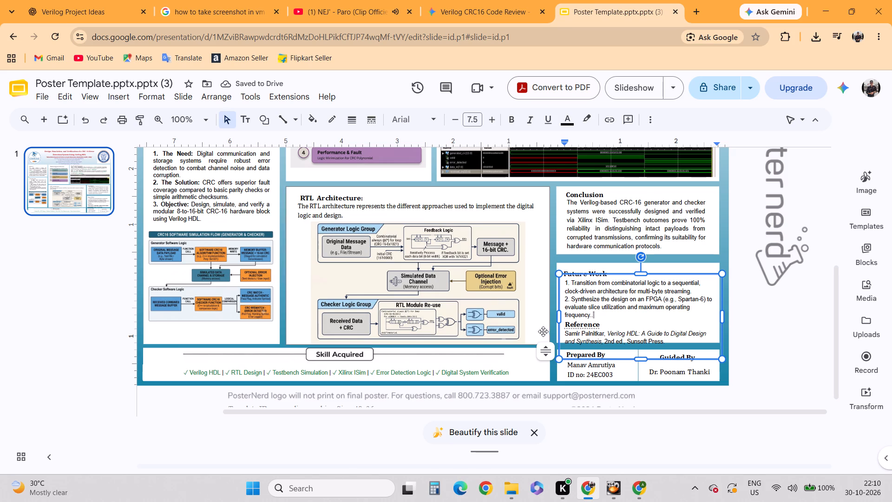
Cut the Reference heading and its citation from the Future Work text box and remove the leftover empty line.
drag(565, 324, 613, 337)
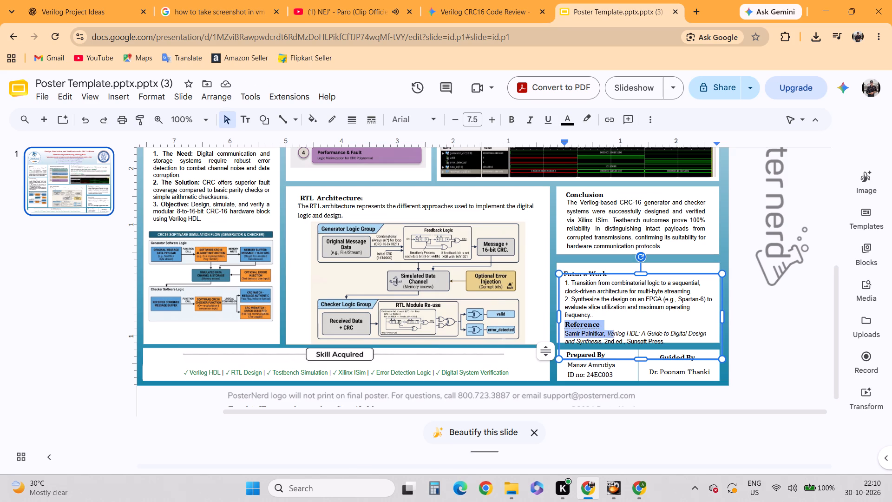
drag(613, 337, 686, 345)
key(ctrl+x)
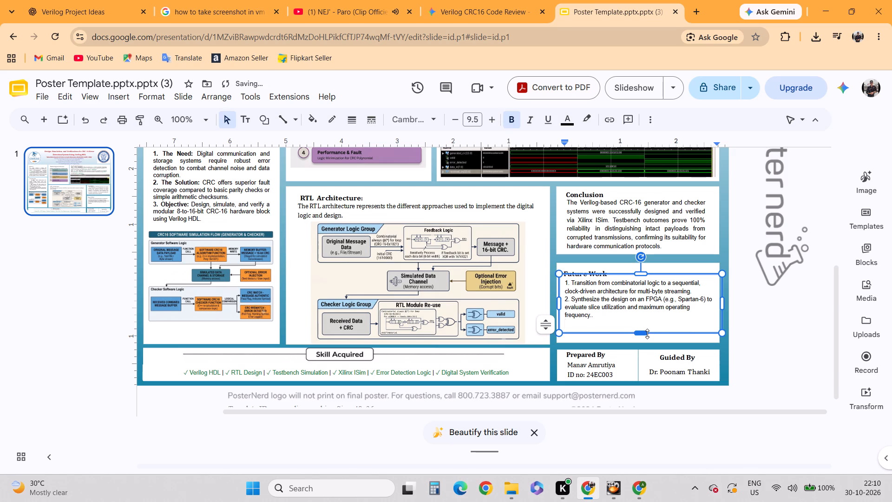
key(BackSpace)
click(656, 337)
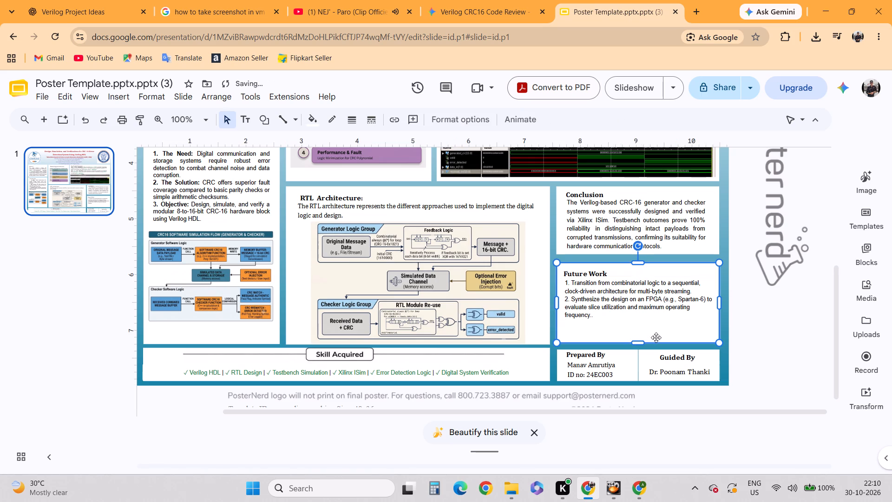
click(812, 374)
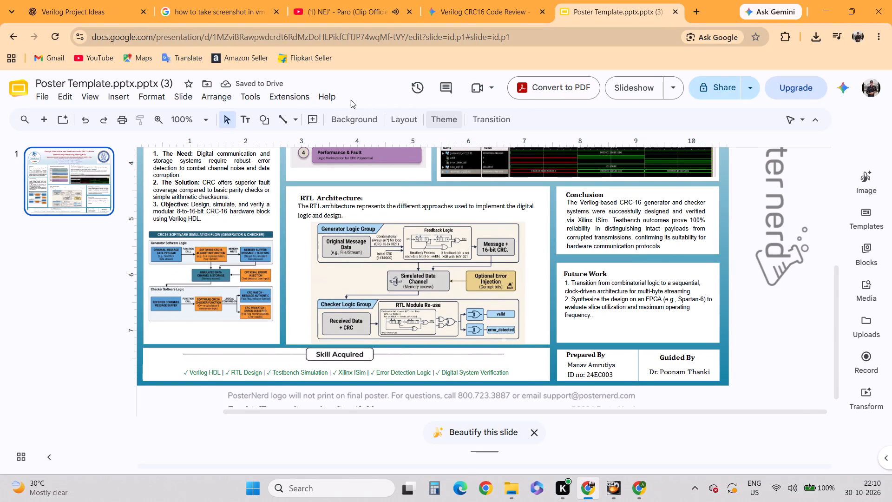
Draw a rectangle across the blank area directly below the Future Work points and change its fill to another theme colour.
click(259, 120)
click(286, 137)
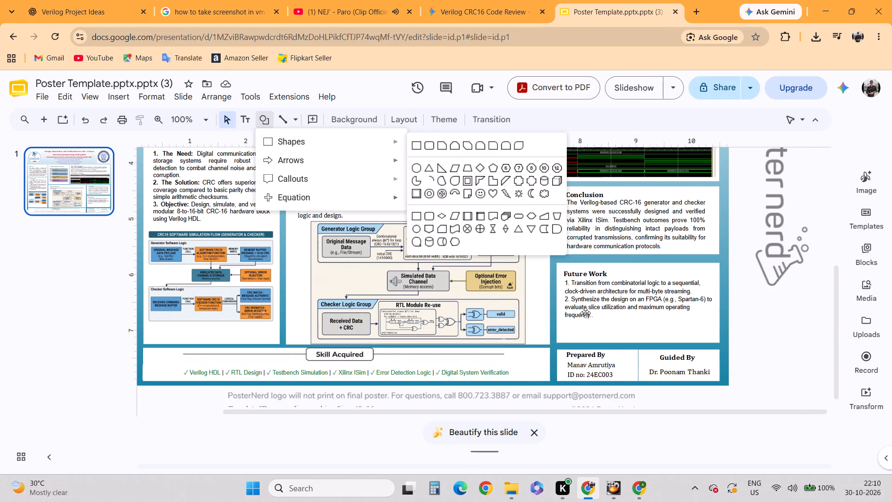
click(420, 143)
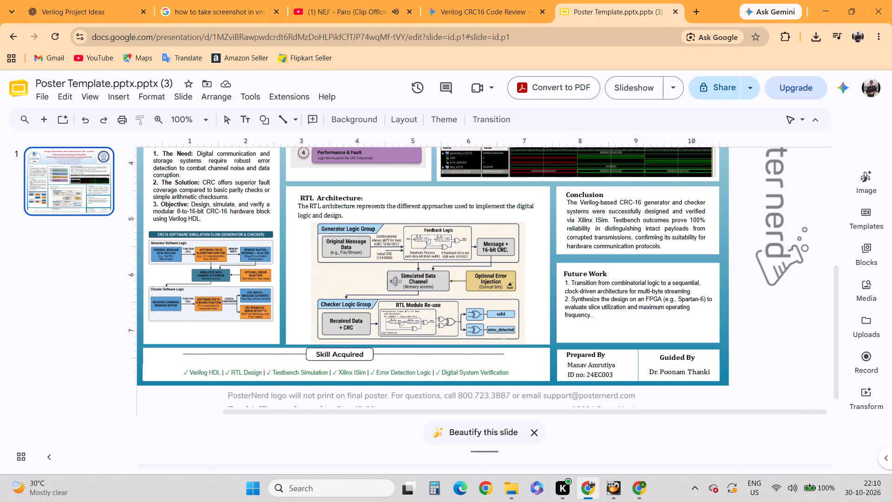
drag(557, 320, 695, 346)
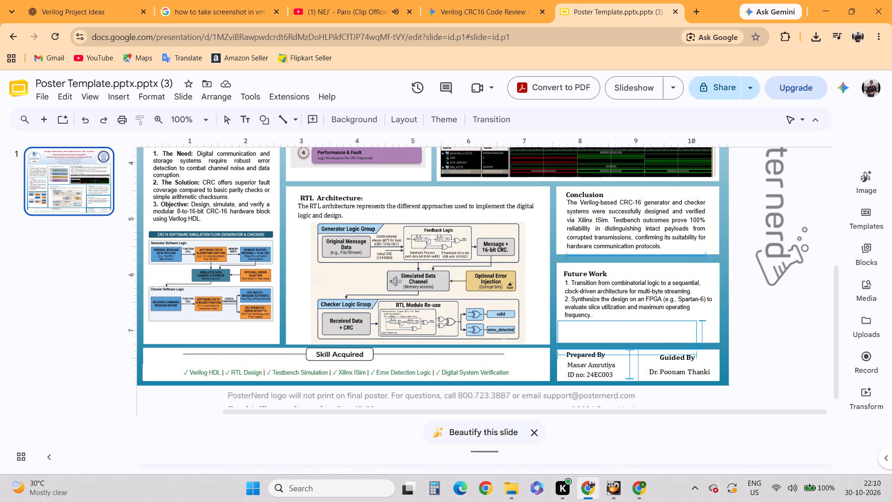
drag(695, 346, 719, 342)
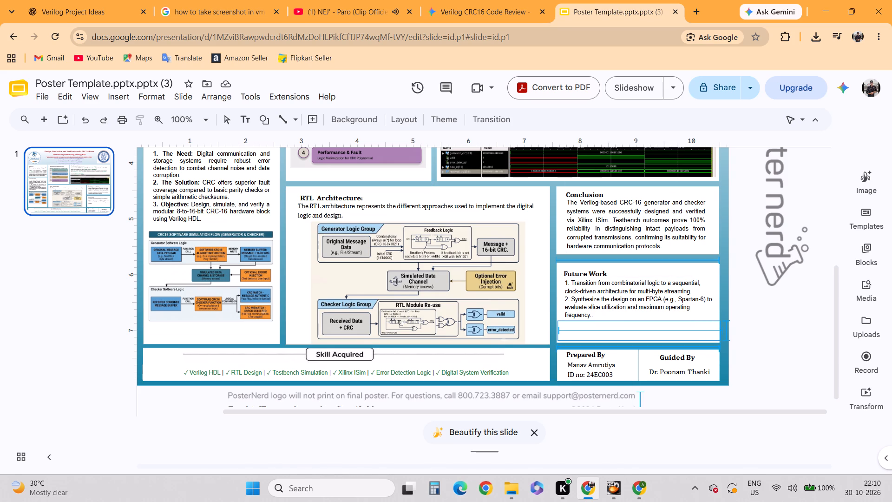
drag(719, 342, 719, 343)
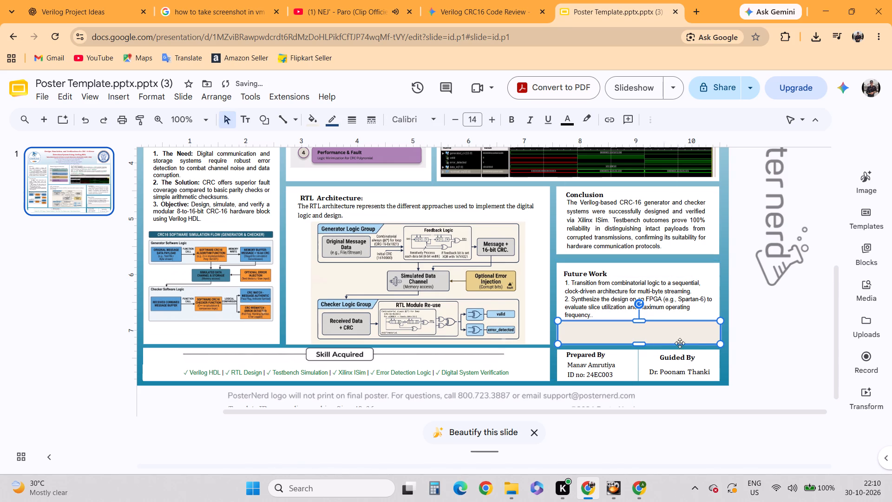
click(557, 335)
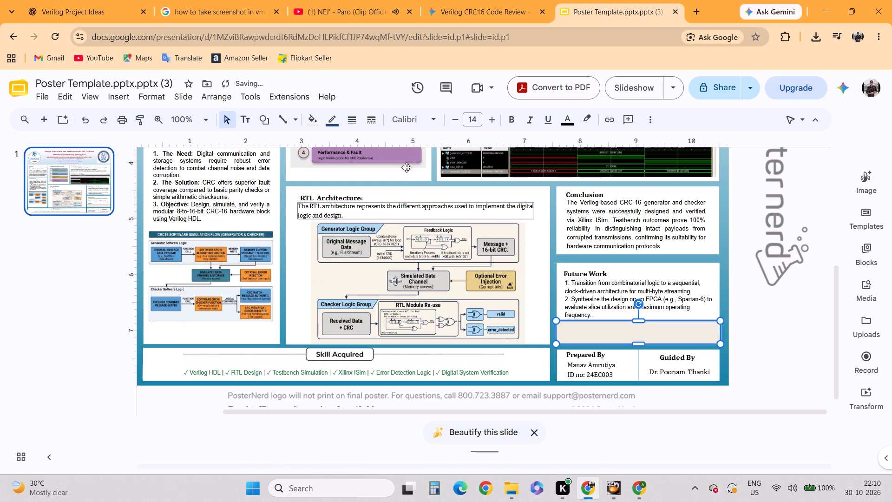
click(309, 124)
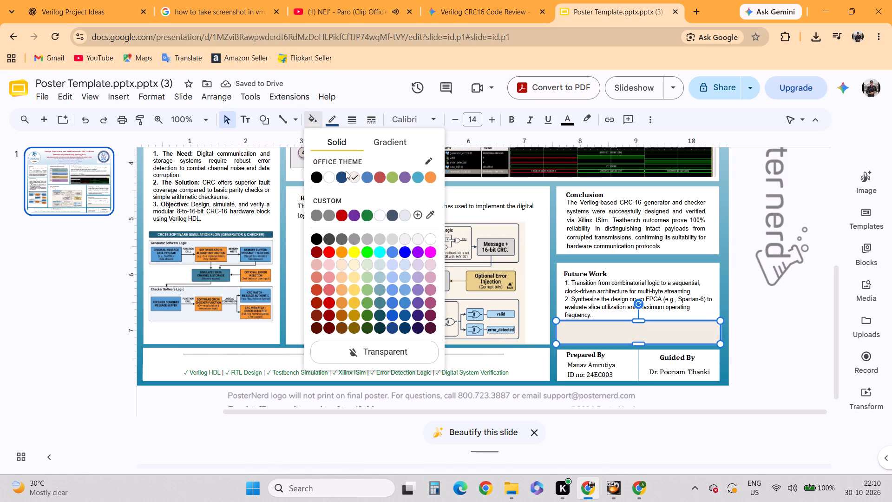
click(335, 175)
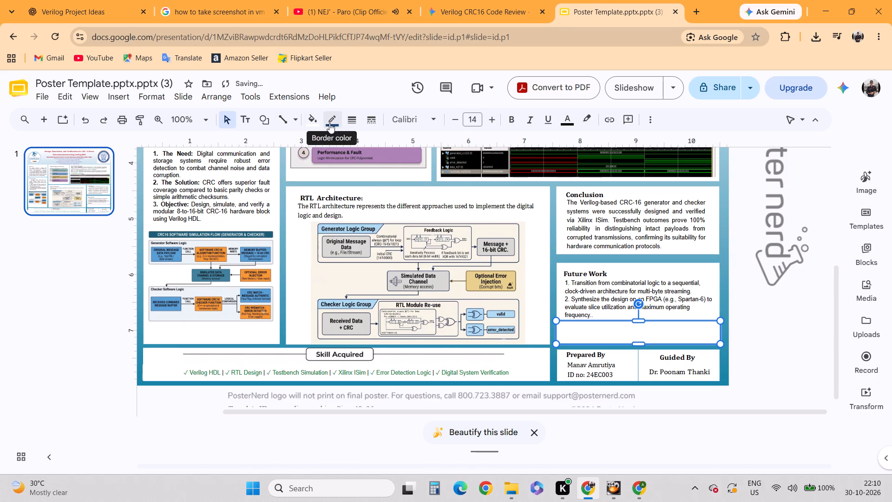
Change the border colour of the rectangle below the Future Work points.
click(329, 123)
click(346, 155)
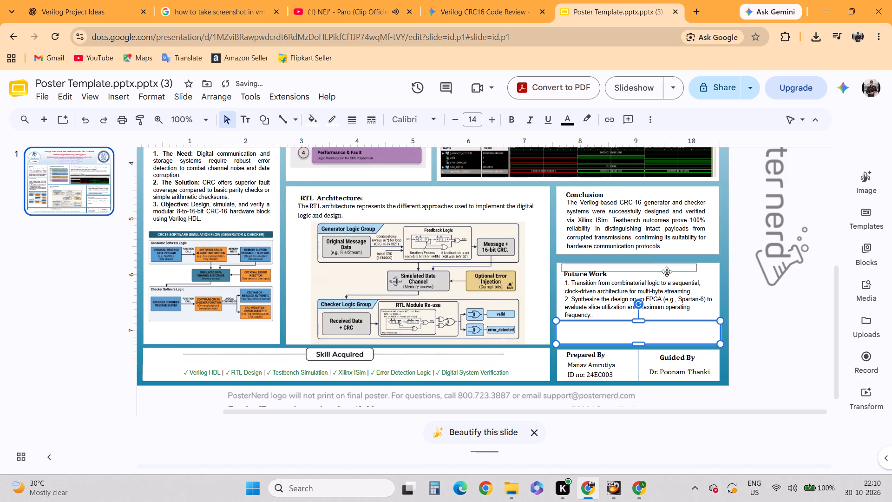
Paste the copied Reference heading and Verilog HDL book citation as text inside the rectangle below Future Work.
right_click(626, 327)
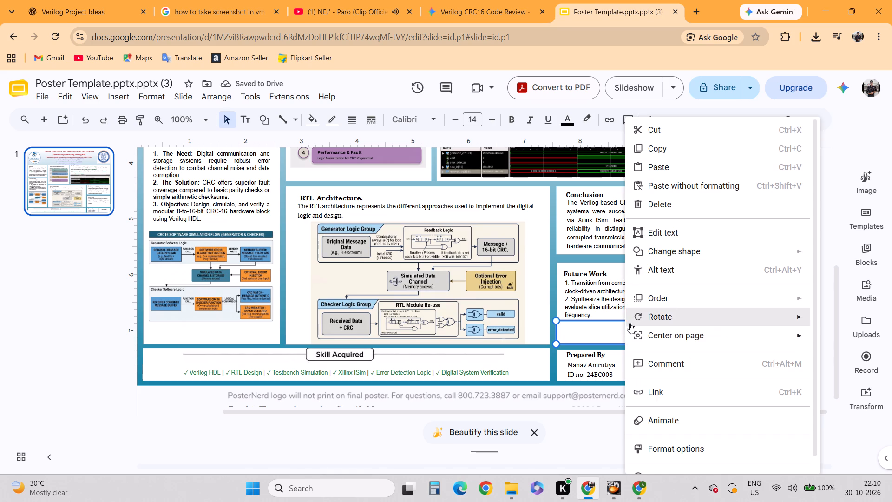
click(682, 234)
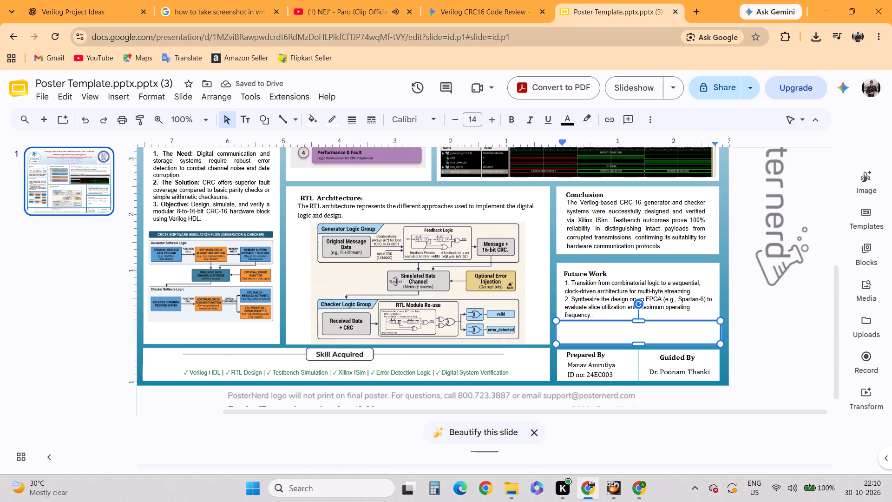
key(ctrl+v)
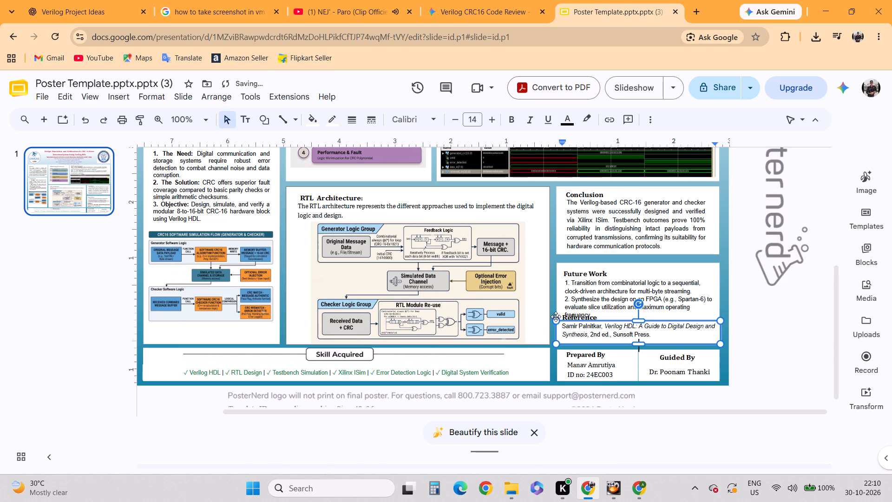
Add one blank line above the Reference heading to move the heading and citation down inside the rectangle.
drag(564, 318, 611, 336)
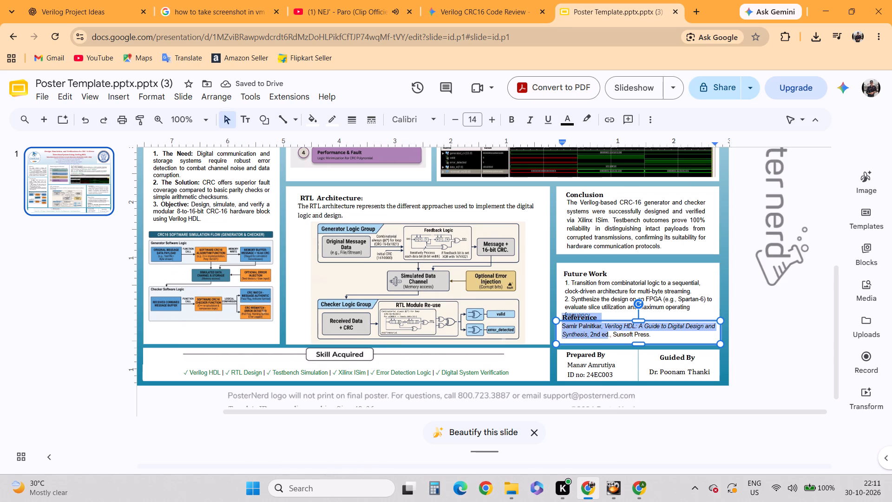
drag(611, 336, 659, 335)
click(656, 334)
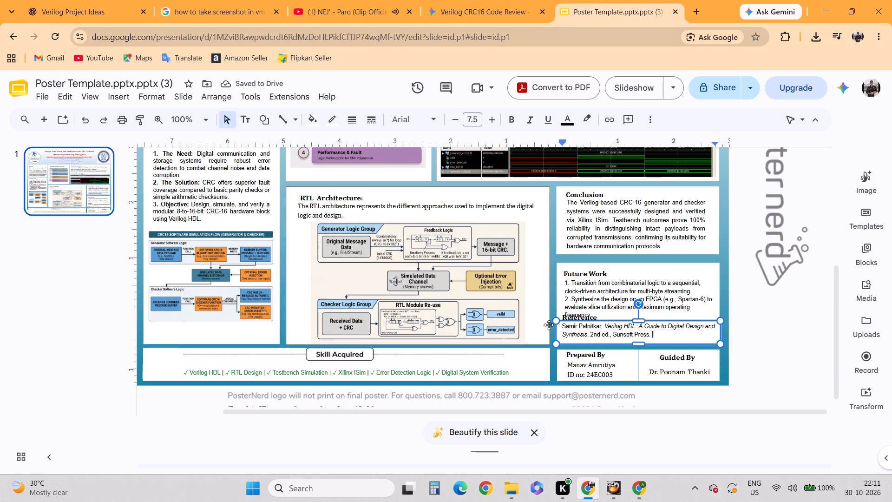
click(564, 318)
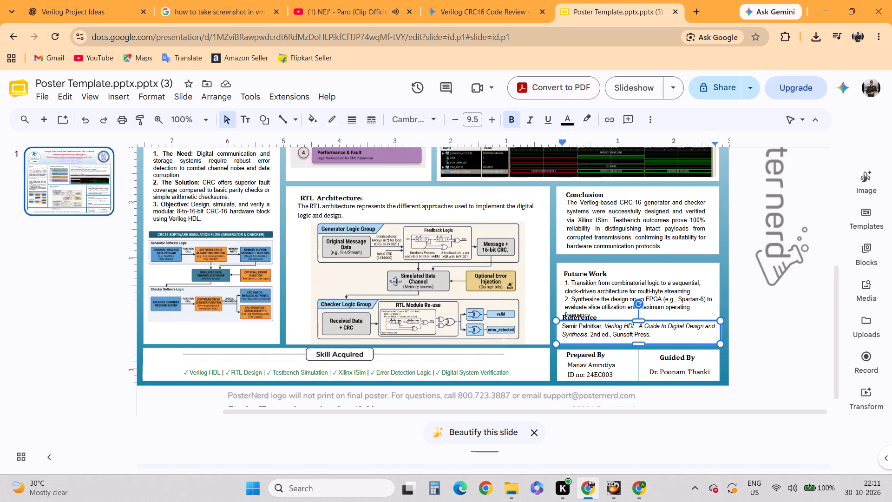
key(Return)
key(Return)
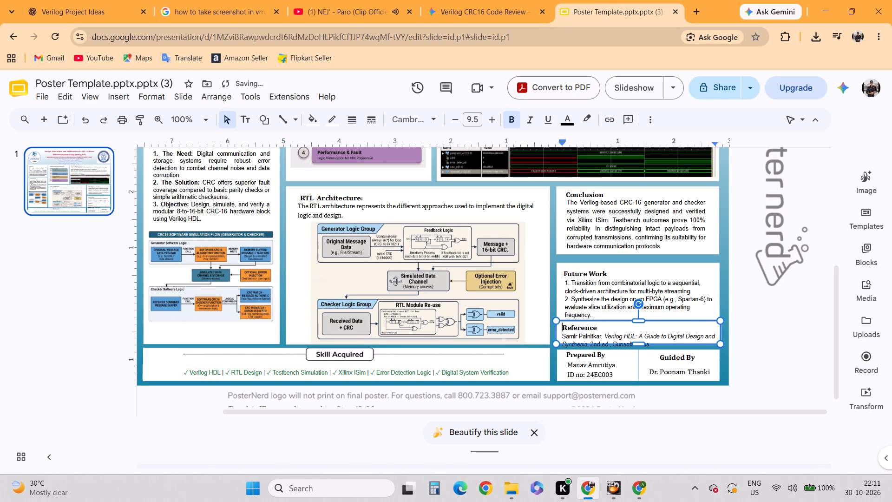
key(BackSpace)
click(752, 338)
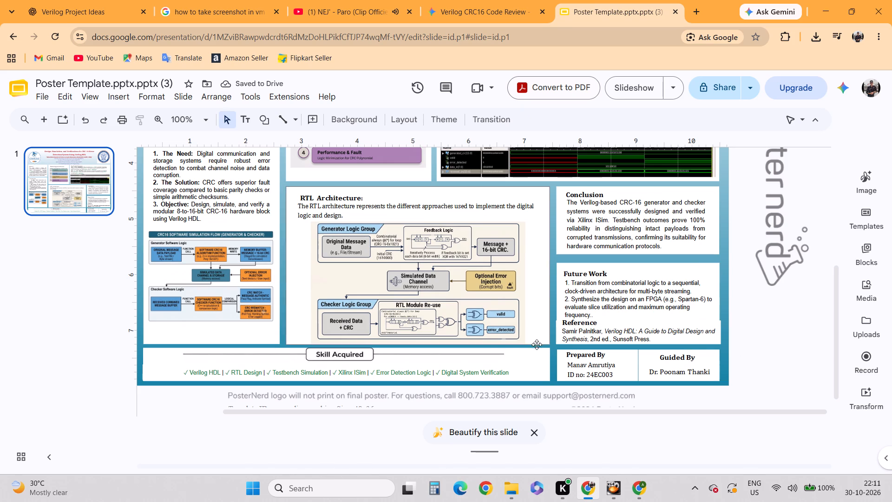
Narrow the Reference rectangle slightly by pulling both of its side edges inward.
click(557, 339)
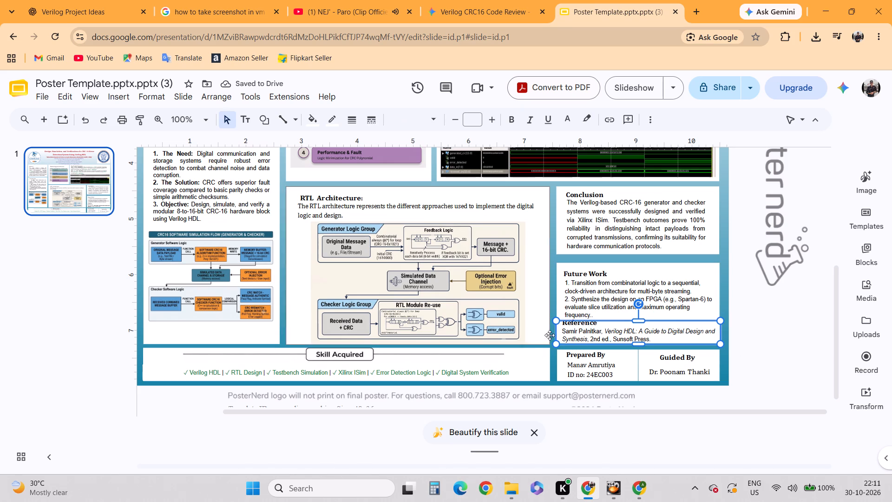
drag(555, 330, 559, 330)
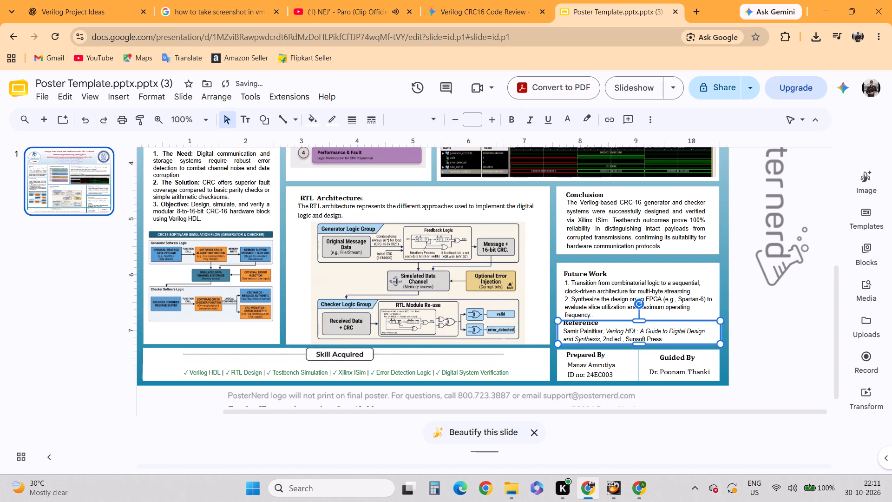
drag(720, 331, 712, 332)
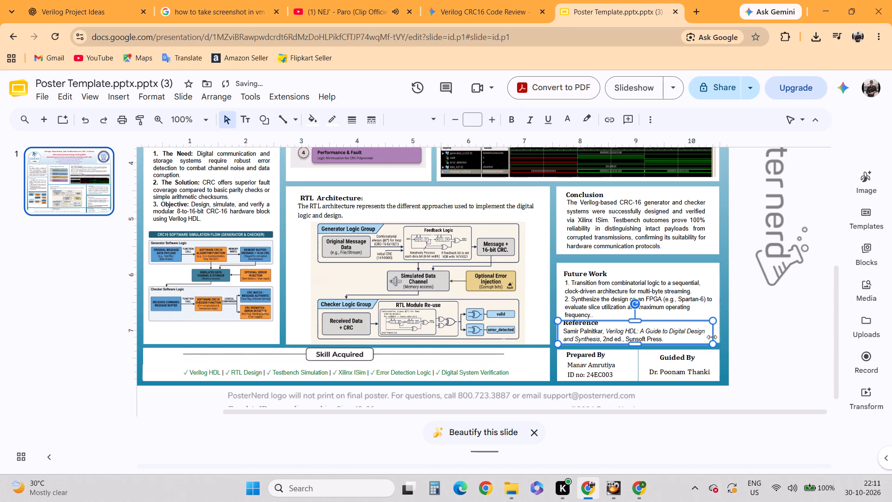
Extend the bottom edge of the white Future Work panel slightly down to meet the Prepared By panel.
click(724, 335)
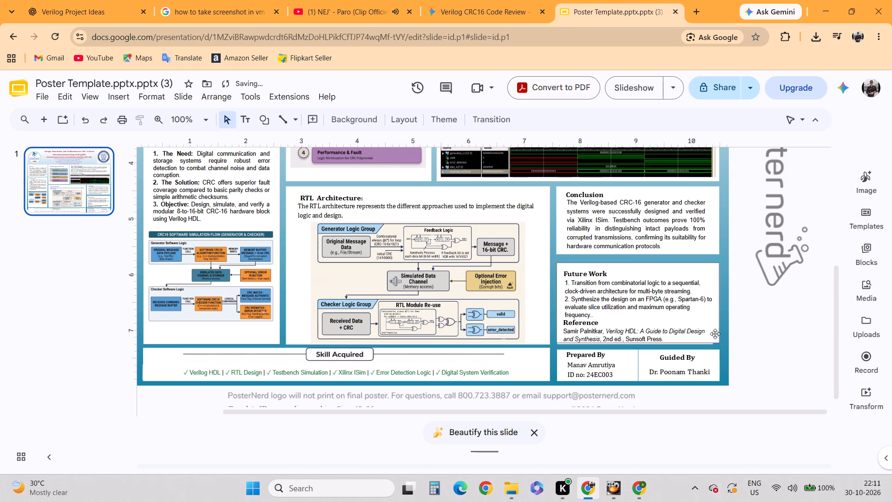
click(718, 333)
drag(636, 343, 636, 343)
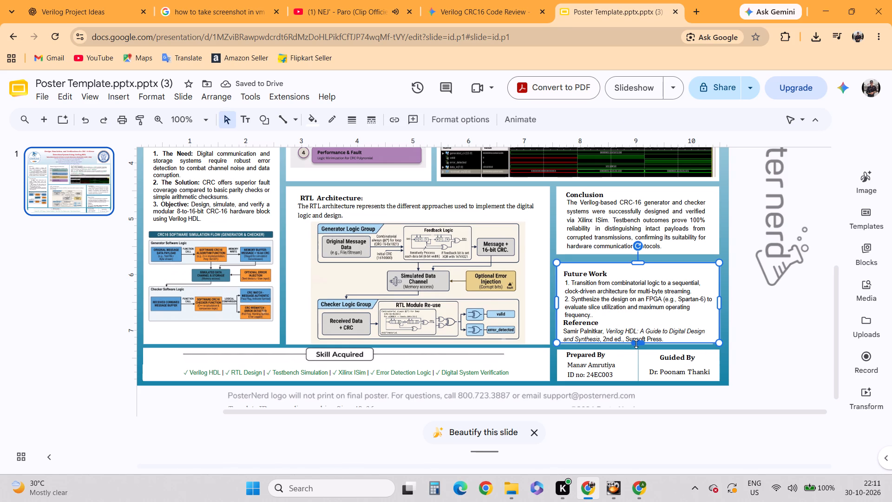
drag(636, 343, 639, 353)
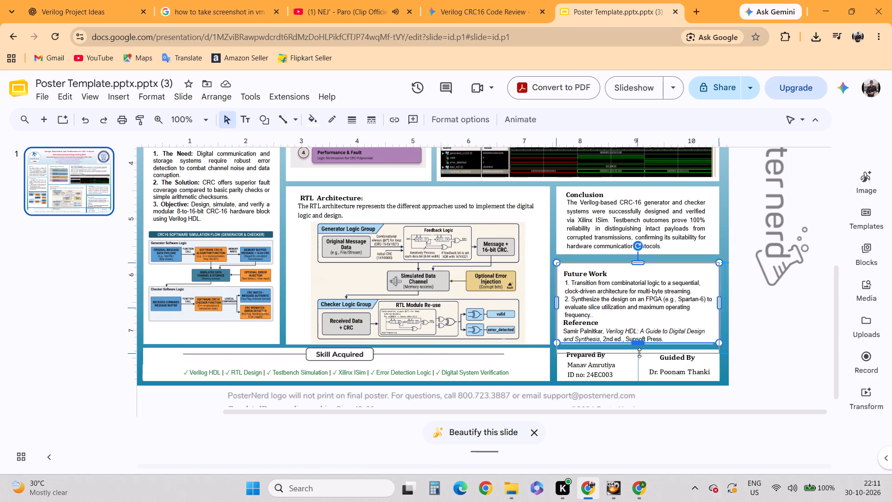
drag(639, 353, 638, 349)
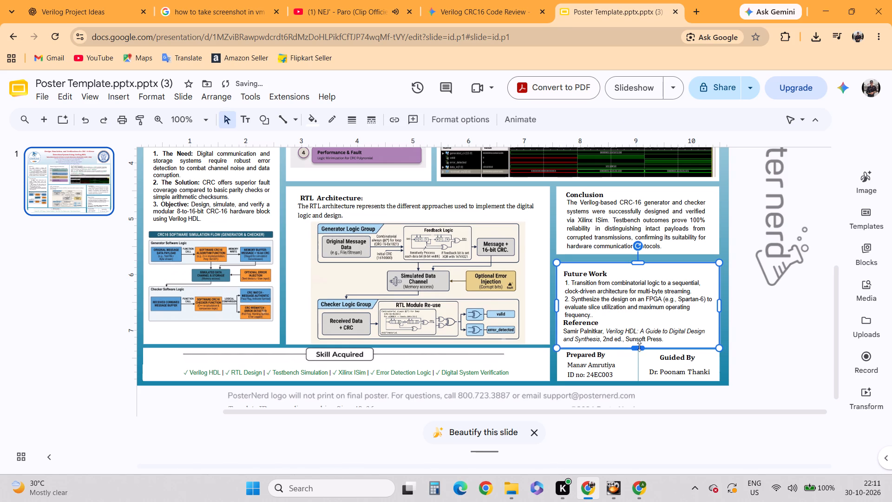
click(746, 337)
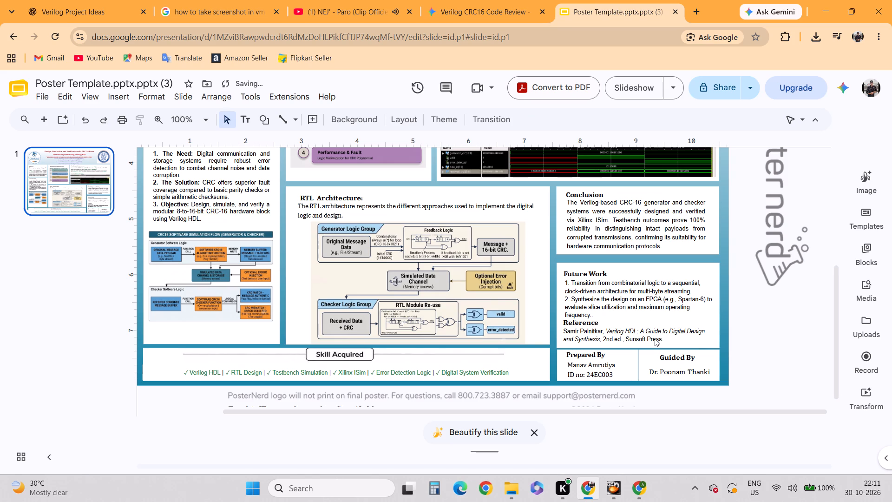
Insert a blank line above the "Reference" heading in its text box.
click(655, 338)
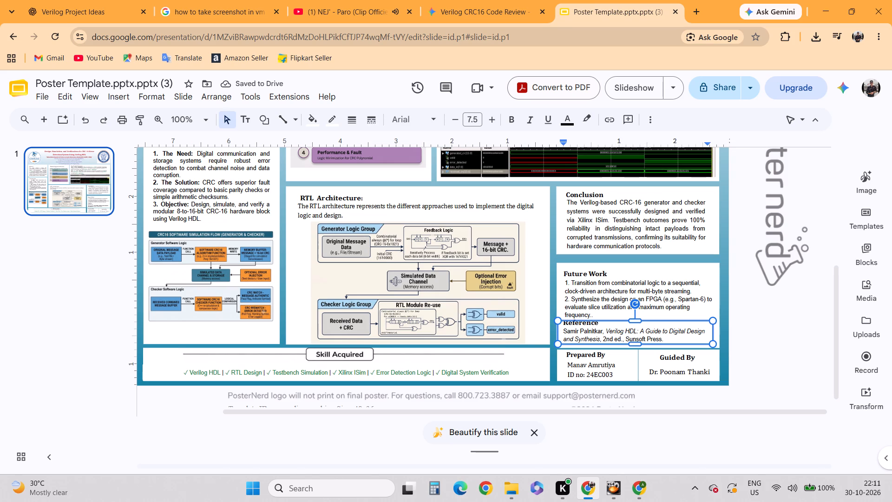
click(564, 324)
key(Return)
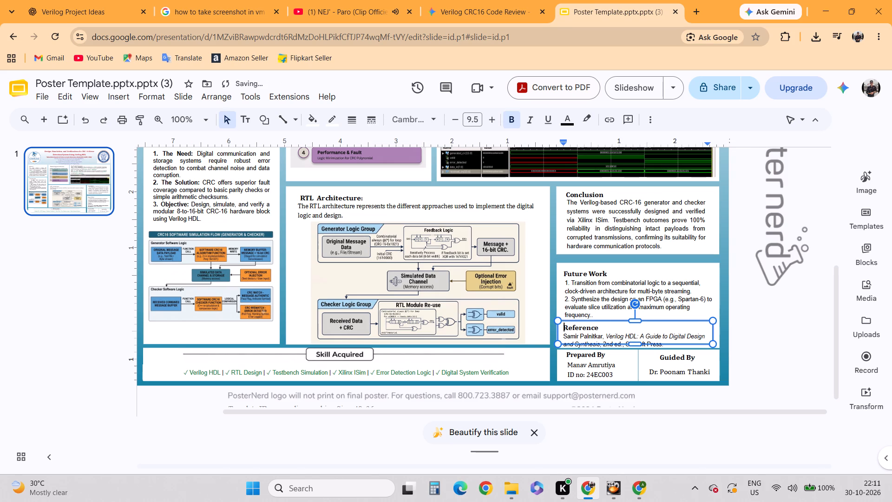
click(754, 347)
click(761, 330)
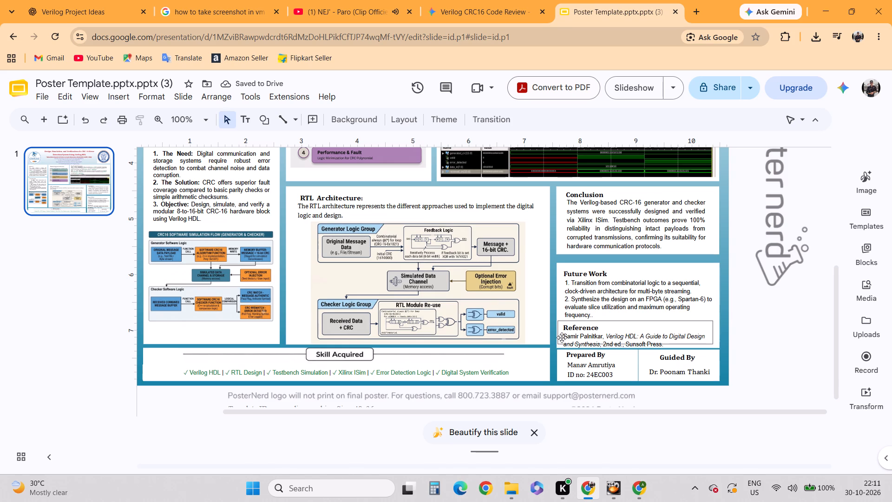
drag(565, 336, 626, 344)
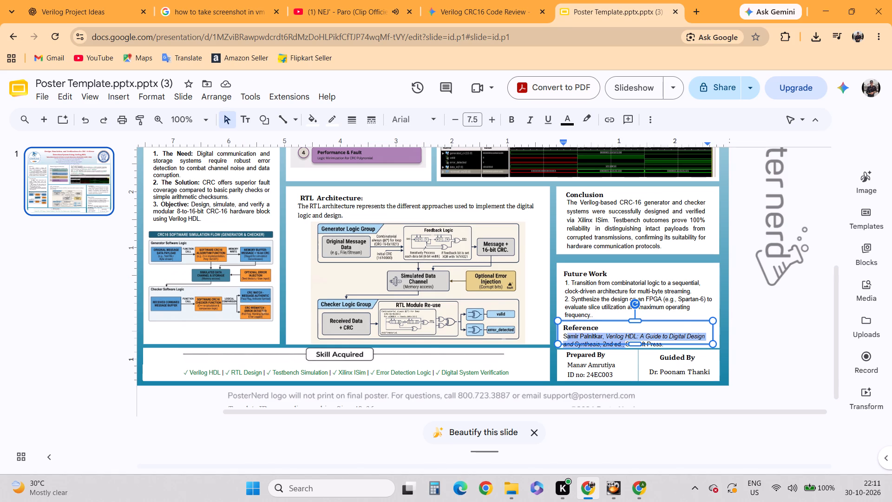
Set the citation text under the Reference heading to Arial and remove its italic formatting.
click(661, 341)
drag(564, 337, 656, 347)
drag(656, 347, 663, 347)
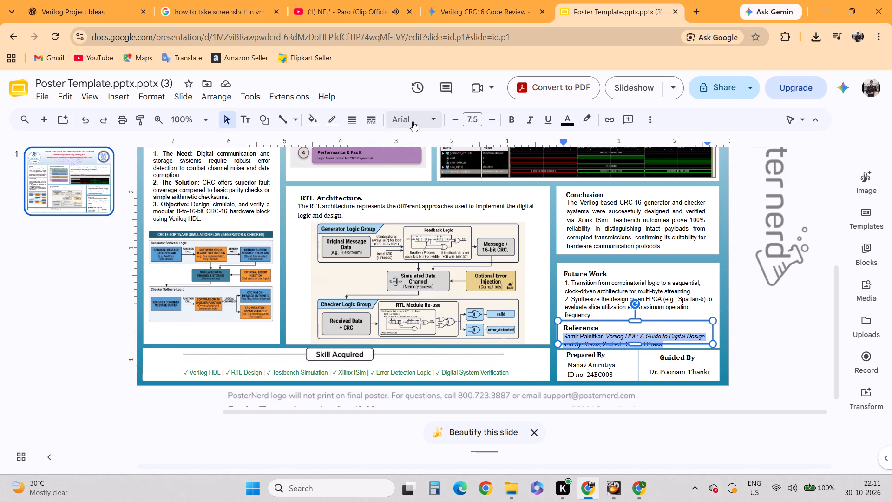
click(414, 119)
click(436, 203)
click(535, 120)
click(535, 120)
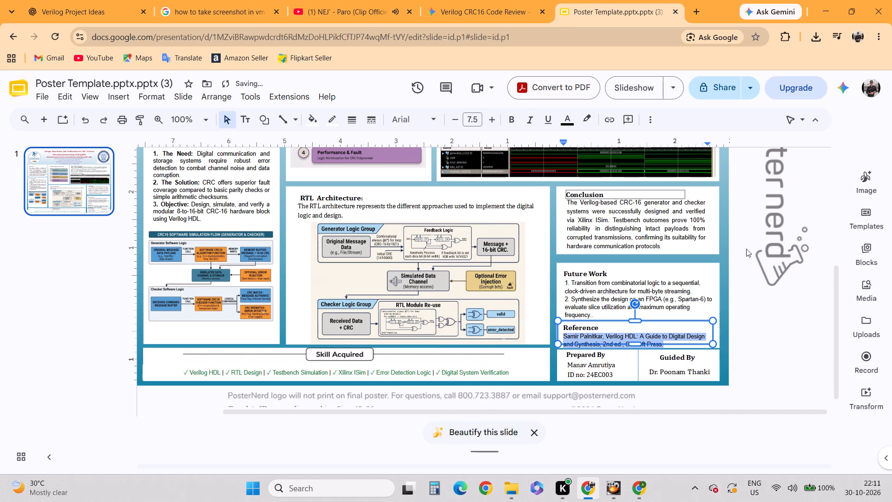
click(806, 359)
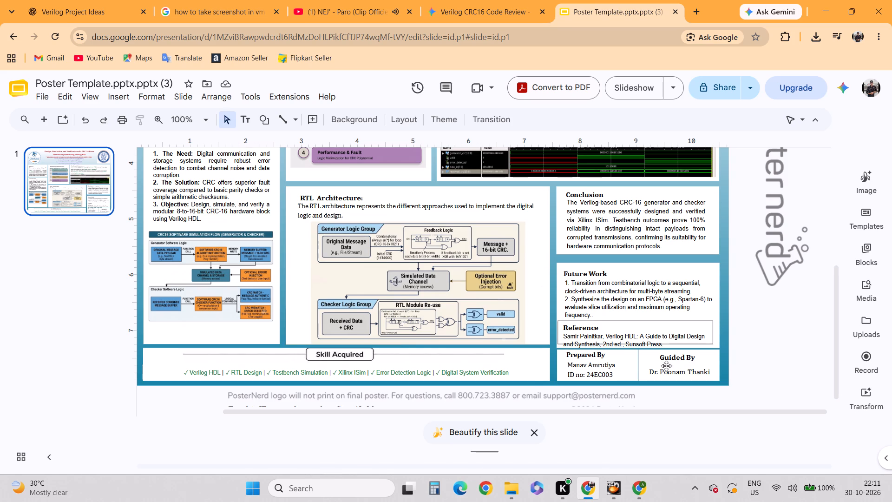
Adjust the left edge of the white Prepared By panel very slightly.
click(565, 371)
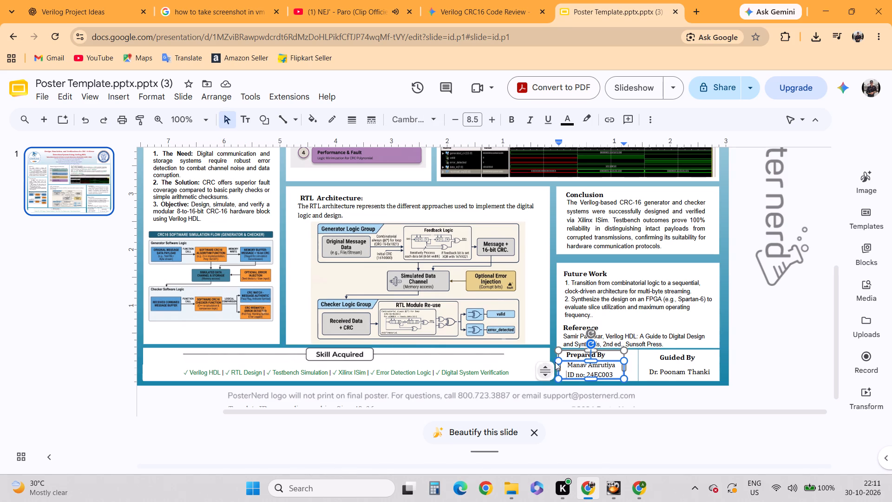
click(684, 386)
click(560, 352)
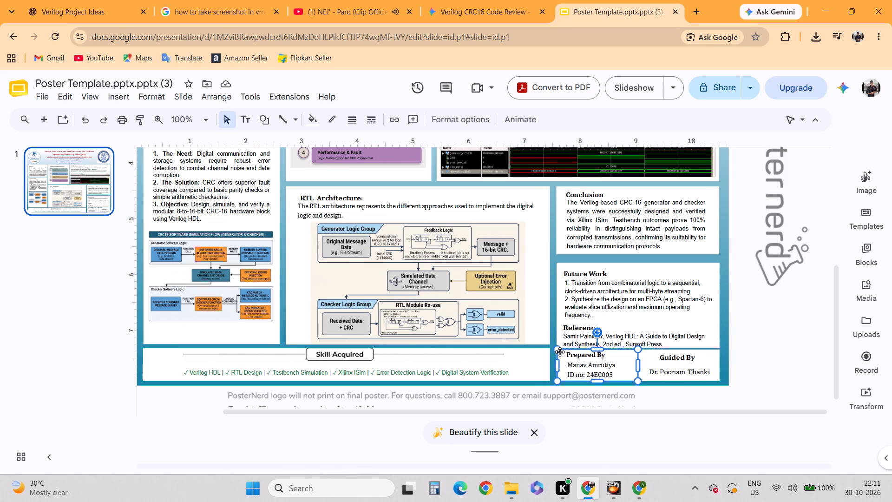
click(558, 364)
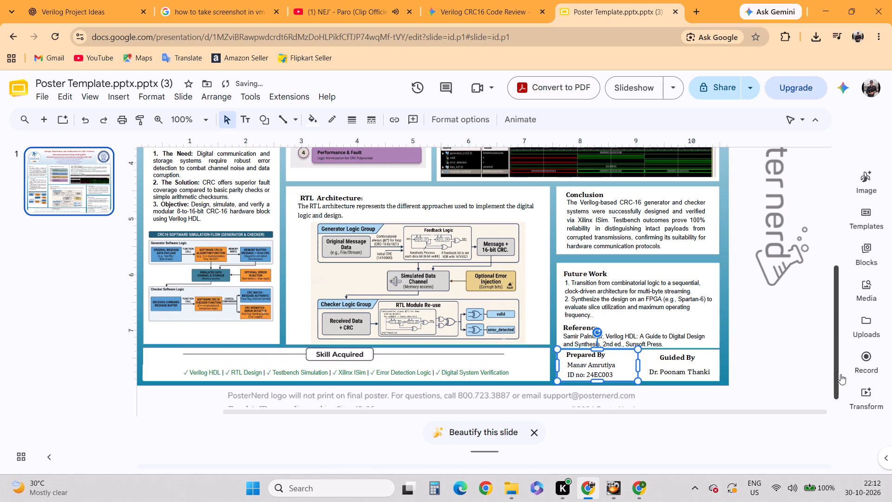
click(807, 376)
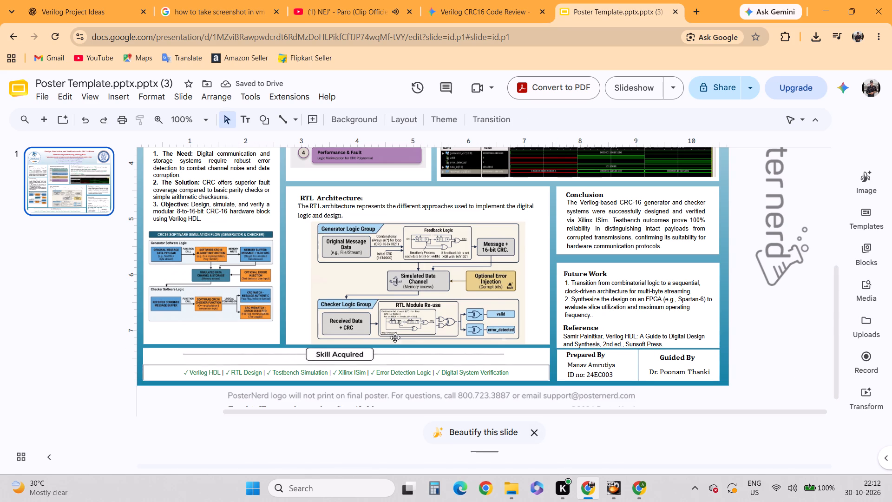
Shift the left edge of the skills list text box under Skill Acquired slightly inward.
click(177, 366)
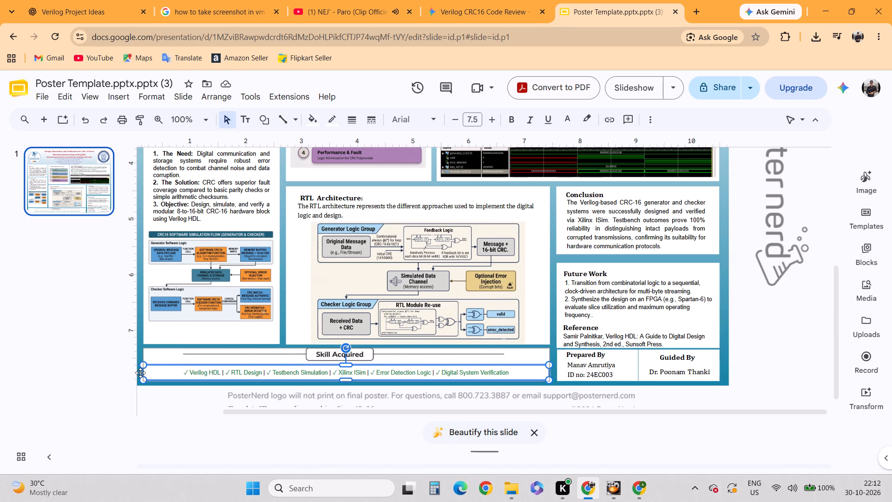
click(141, 370)
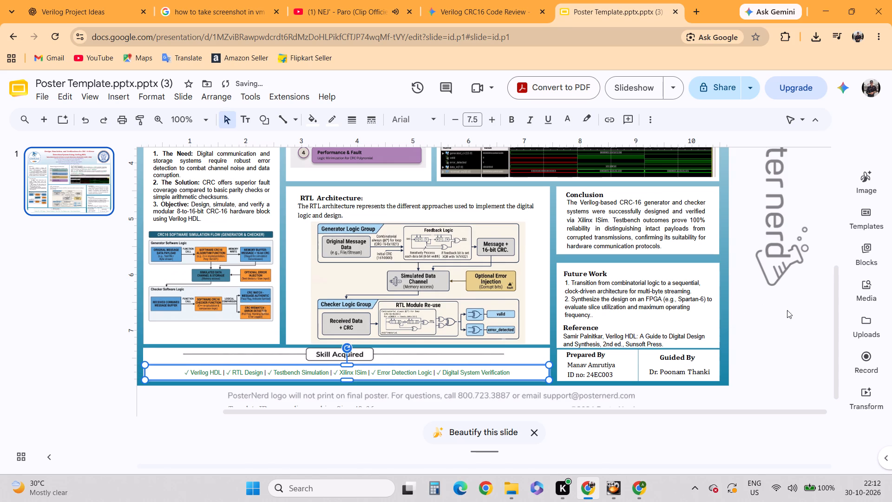
click(784, 328)
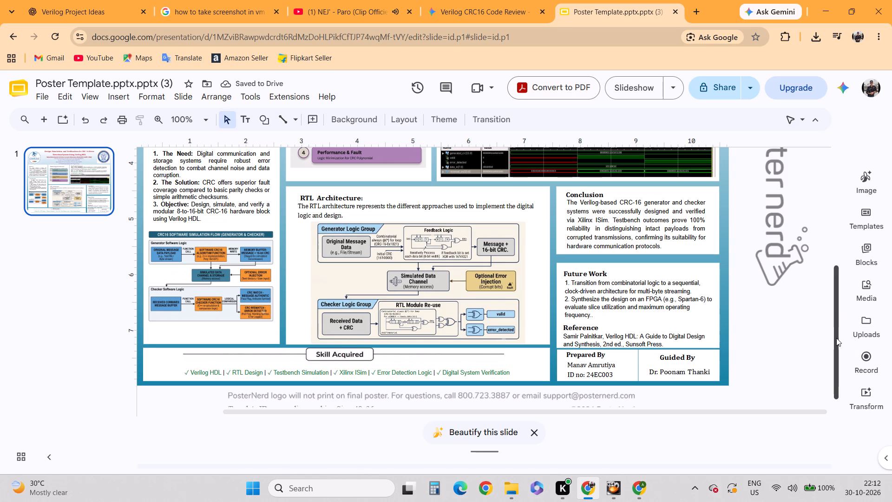
Examine the poster's lower sections close up and its overall layout at a reduced zoom.
ctrl+scroll(691, 324, down, 5)
ctrl+scroll(691, 324, up, 6)
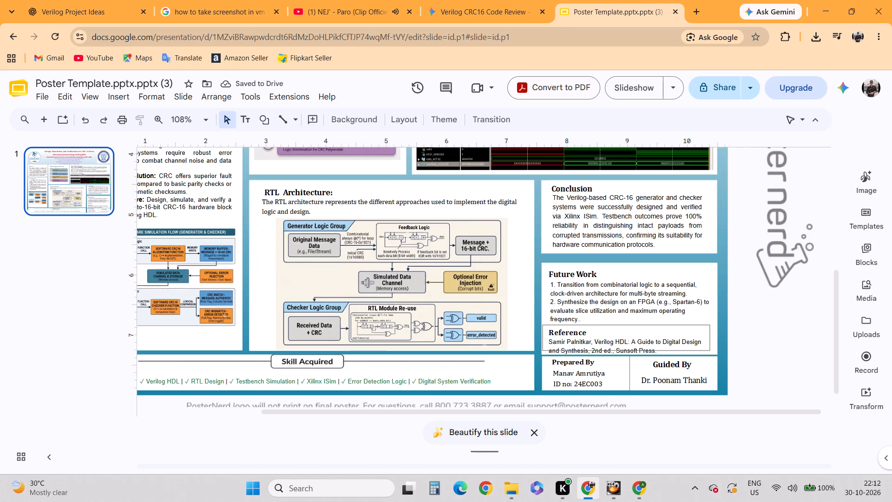
ctrl+scroll(691, 324, down, 4)
ctrl+scroll(691, 324, up, 4)
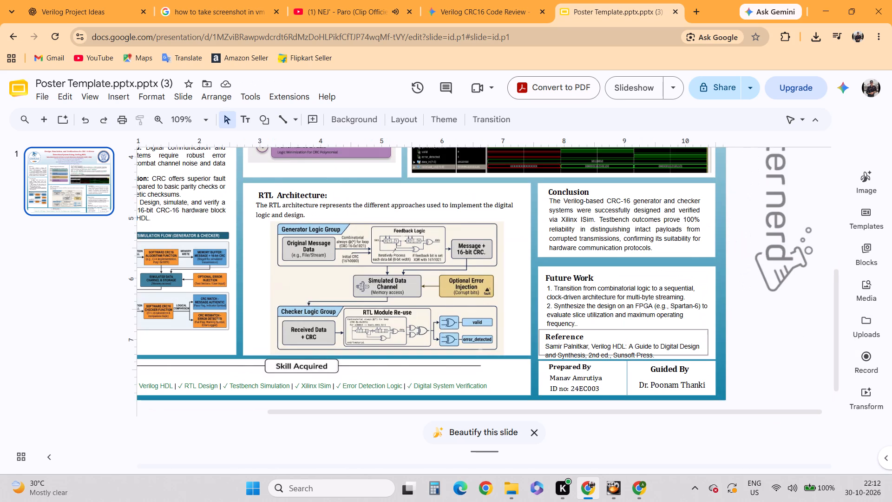
ctrl+scroll(691, 324, down, 1)
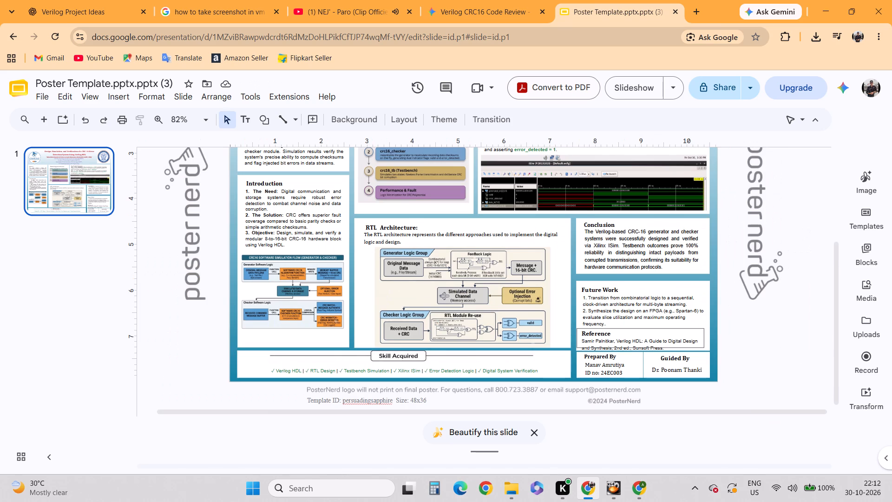
ctrl+scroll(691, 324, down, 1)
click(792, 363)
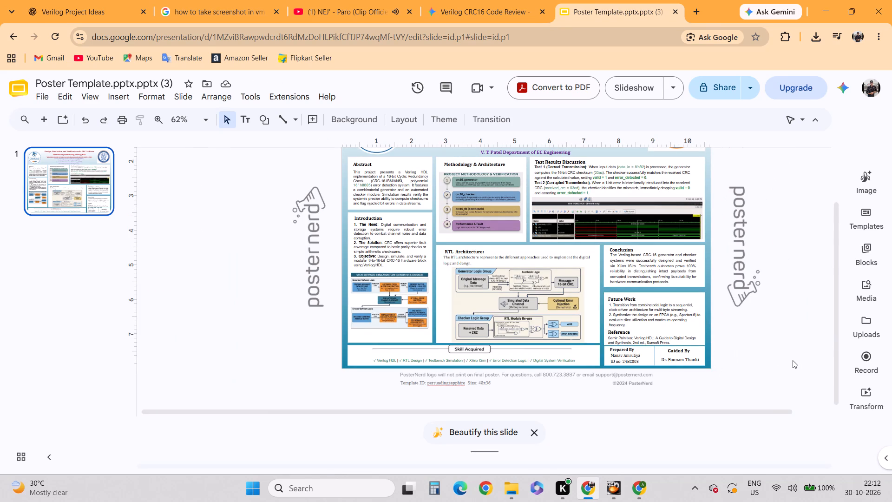
drag(835, 333, 830, 323)
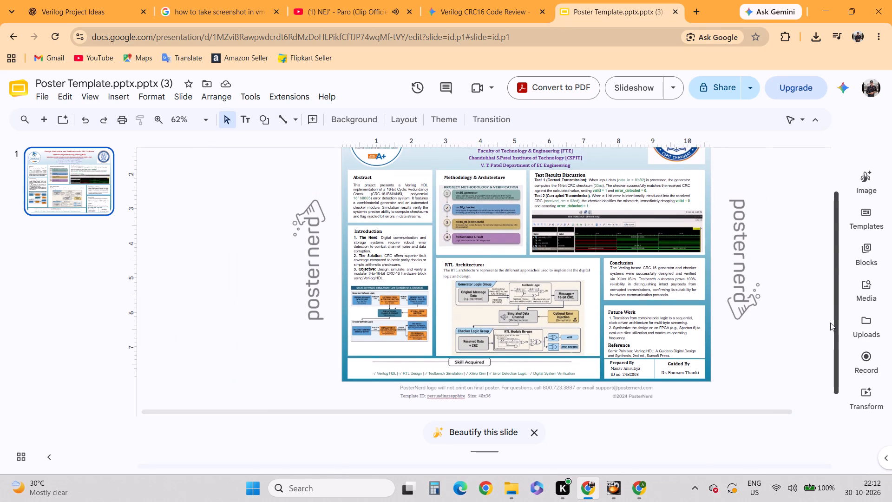
drag(830, 323, 837, 315)
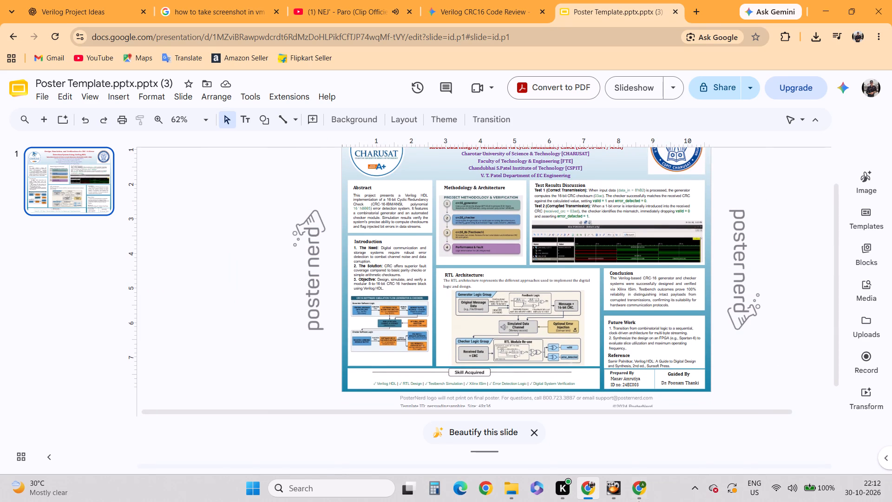
click(645, 481)
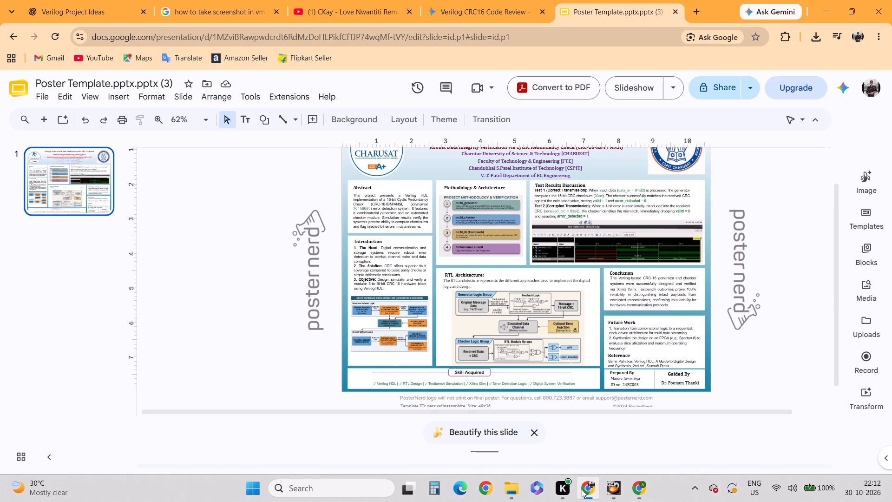
click(639, 488)
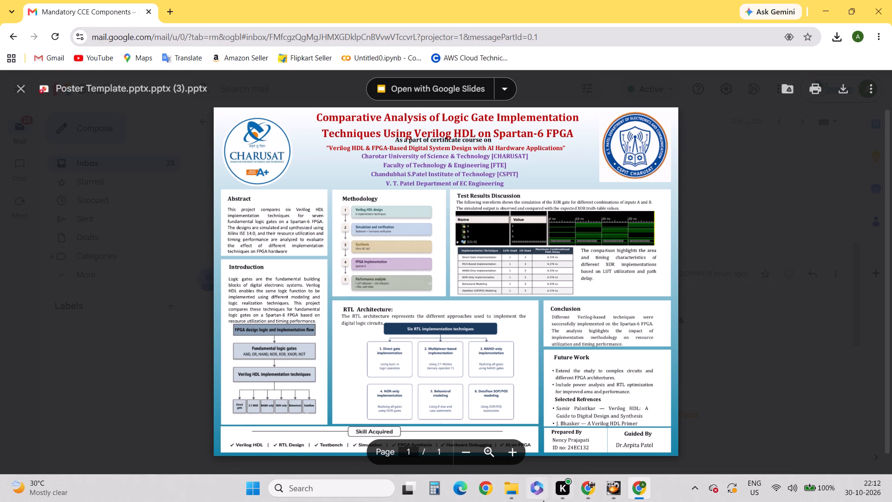
click(590, 488)
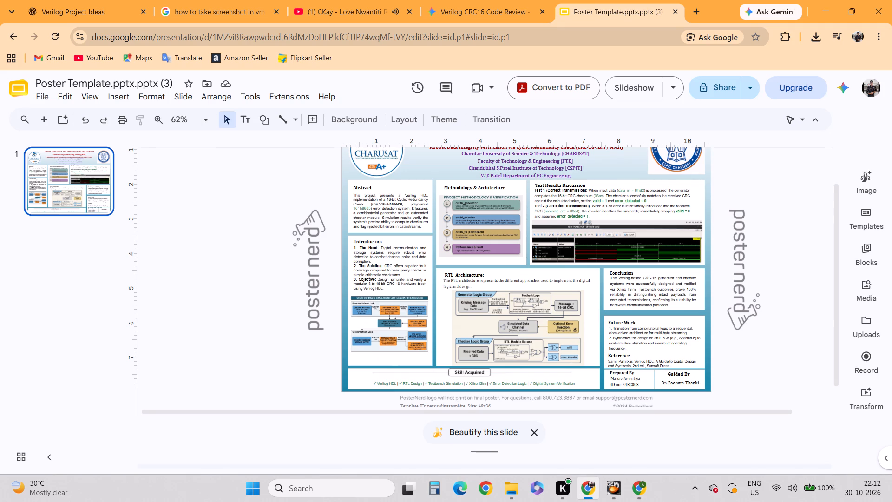
Change the font of the name and ID lines under Prepared By to Arial.
click(613, 377)
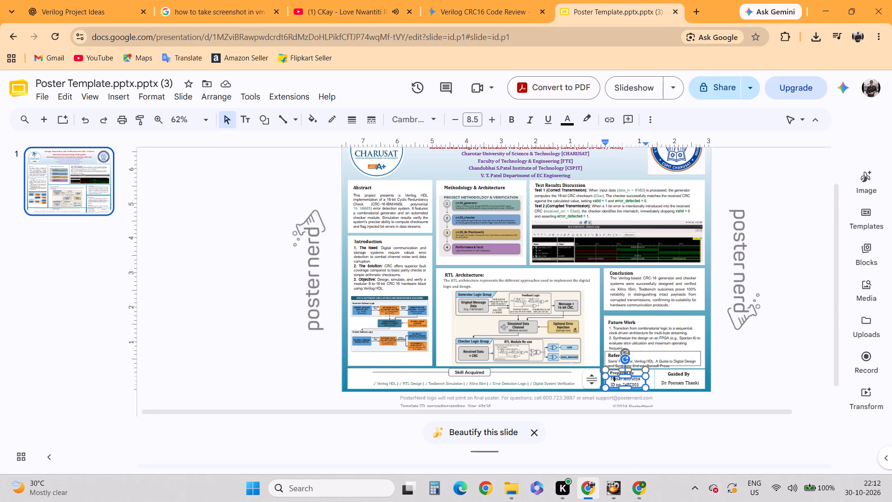
click(405, 117)
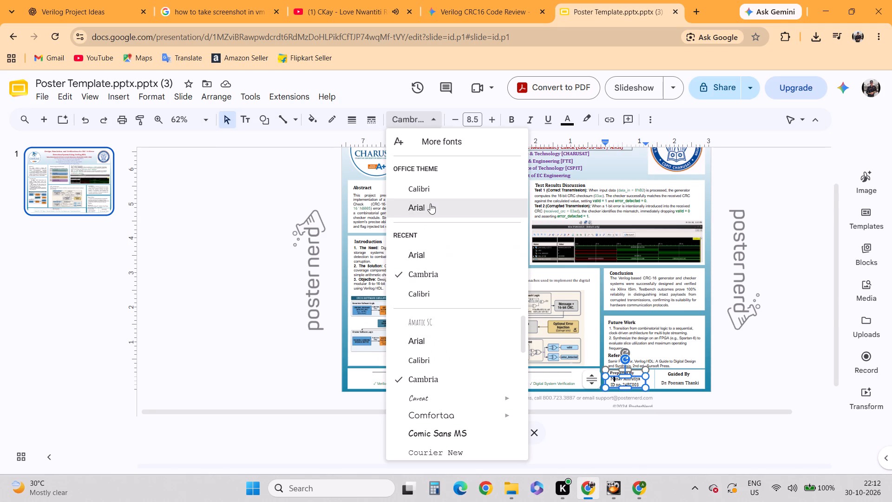
click(431, 205)
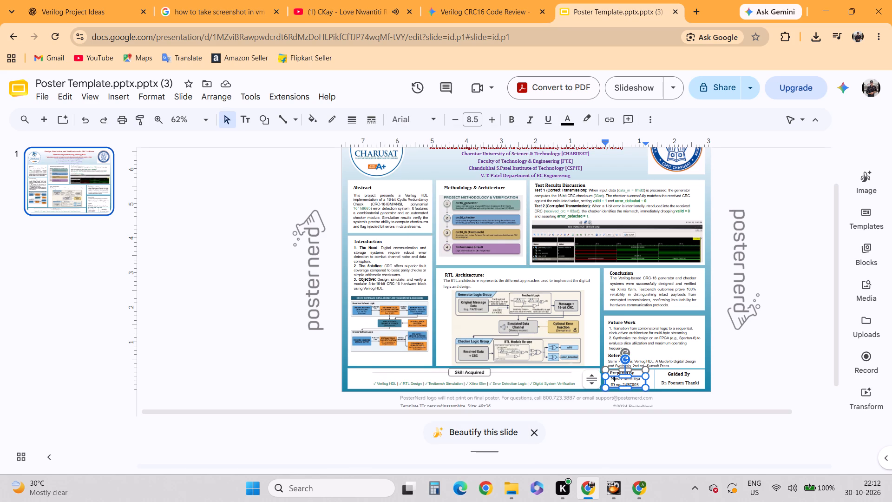
key(ctrl+a)
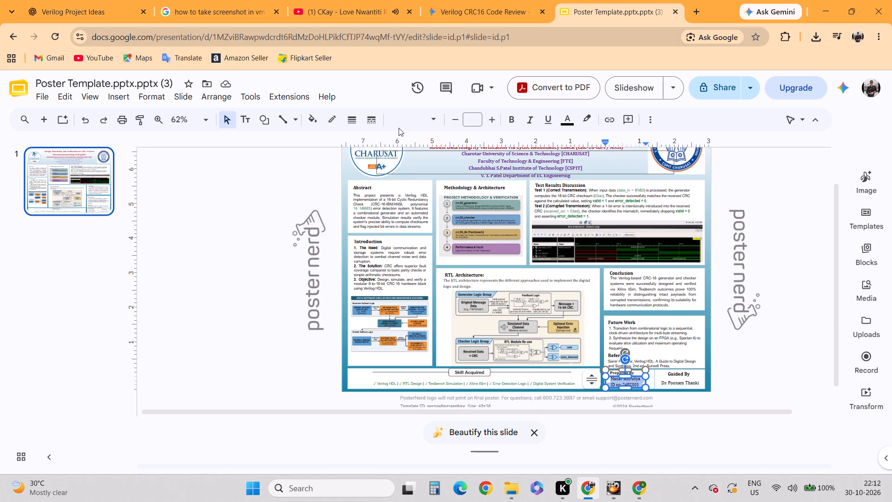
click(412, 118)
click(451, 204)
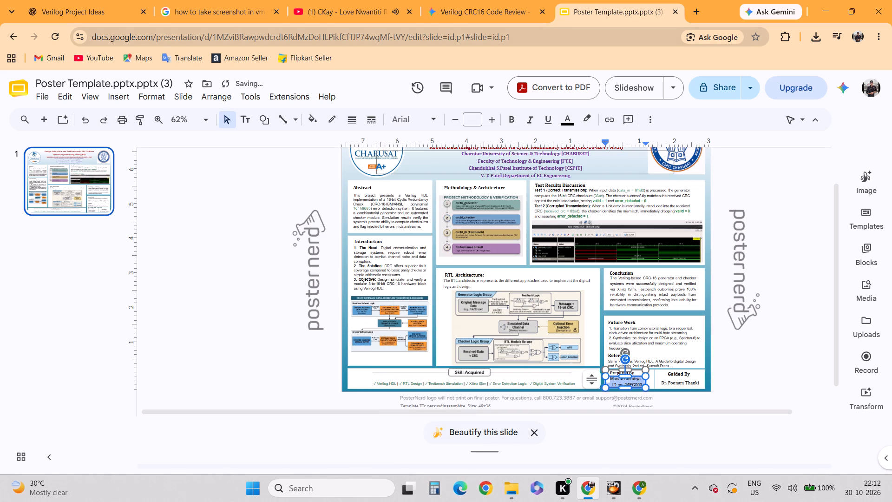
Set the Prepared By name and ID lines to font size 7.5, and increase it to 8.5.
click(479, 119)
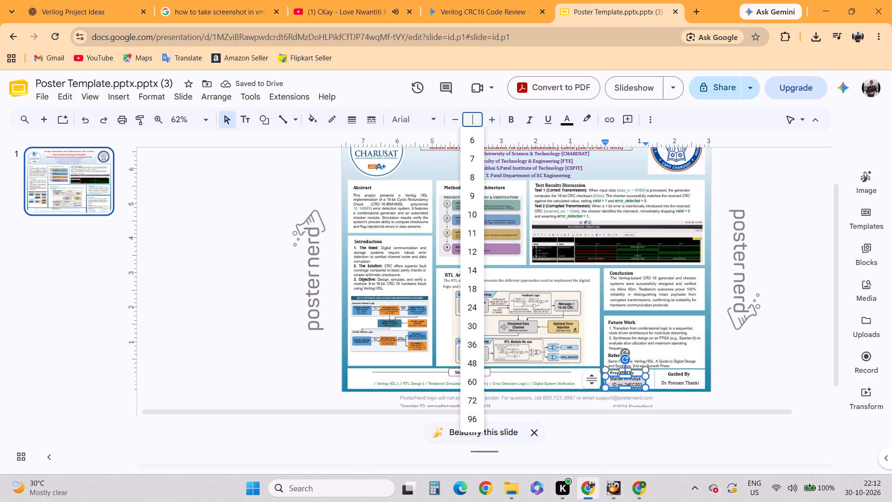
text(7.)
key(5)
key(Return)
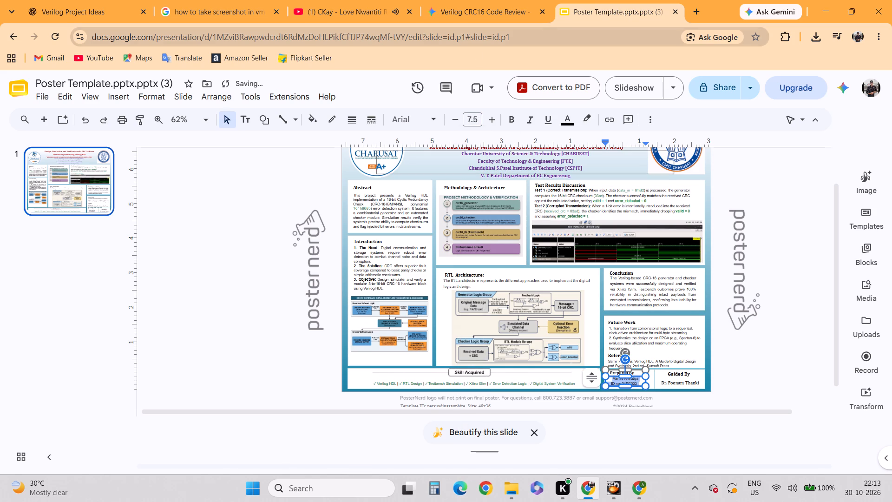
click(489, 121)
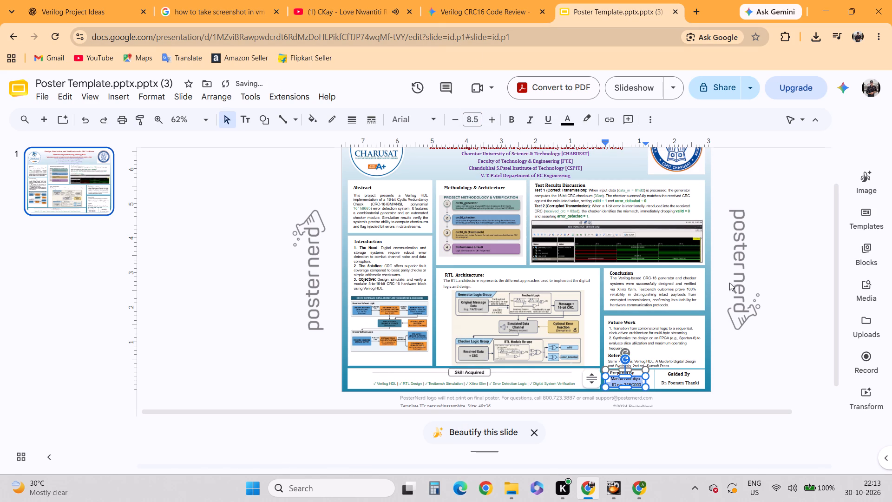
click(821, 332)
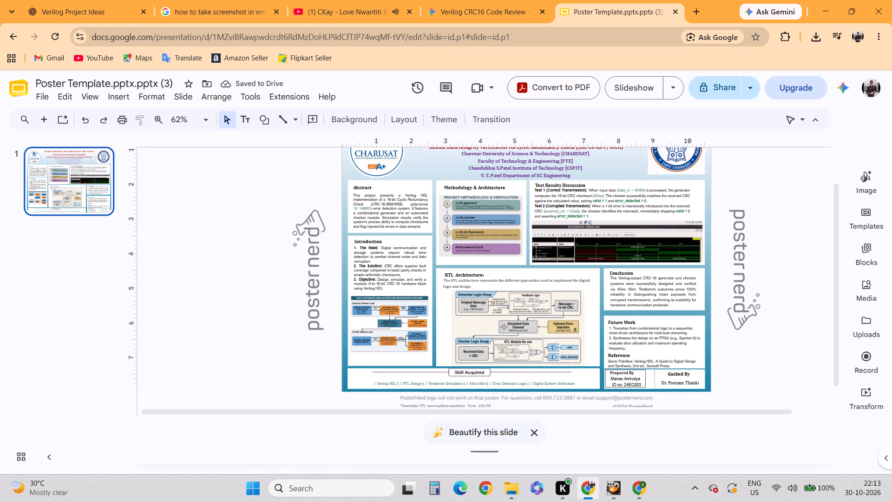
Delete the extra space before "ID no" in the Prepared By text so it lines up with the name.
ctrl+scroll(629, 381, up, 2)
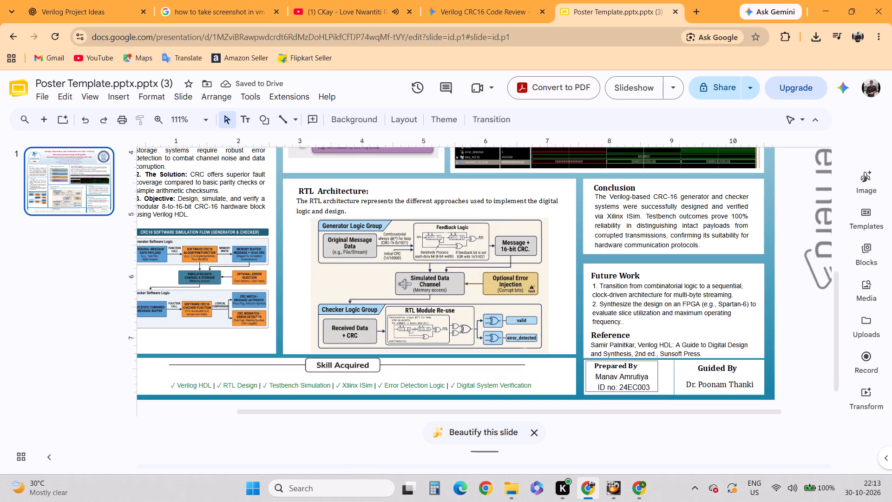
click(597, 386)
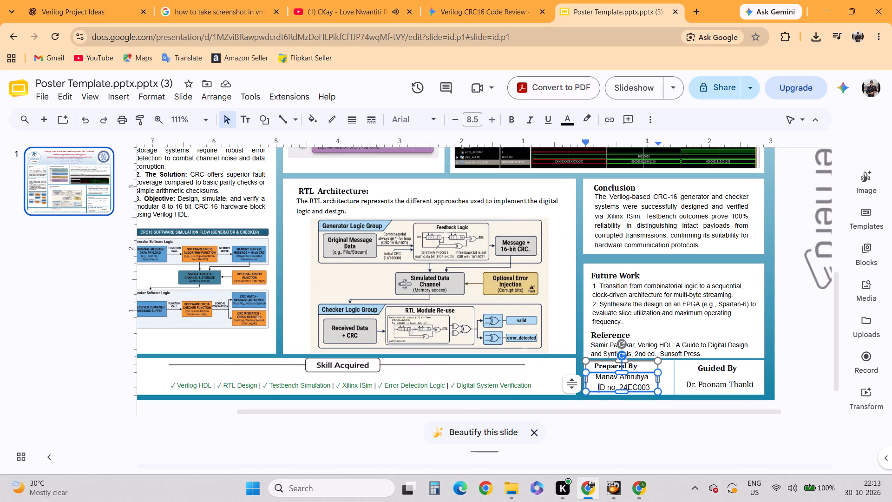
key(Left)
key(BackSpace)
Change the font of the name and ID lines under Prepared By to Cambria.
drag(595, 378, 647, 388)
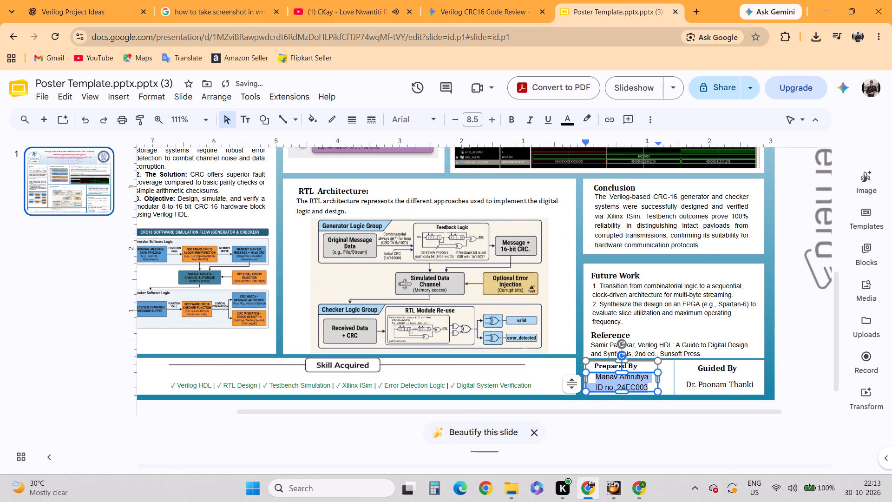
drag(647, 388, 650, 388)
click(421, 118)
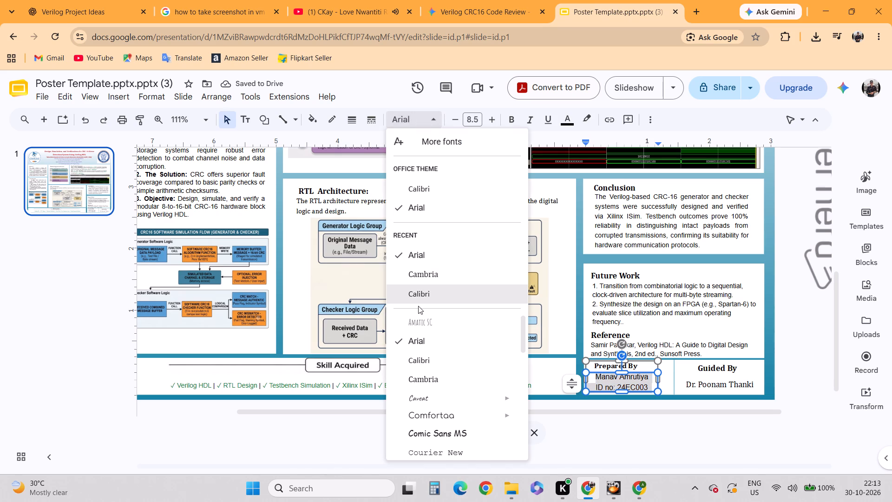
click(435, 267)
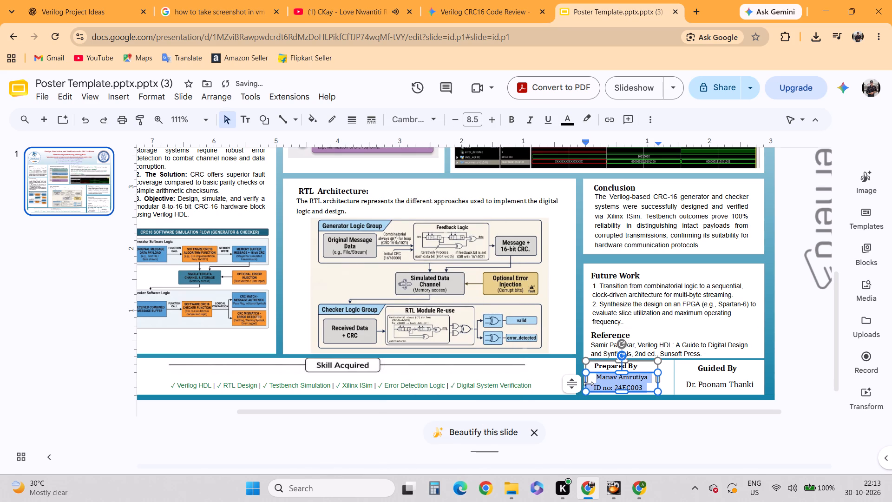
Insert two spaces before "ID no" in the Prepared By text to line it up with the name.
click(595, 386)
key(Left)
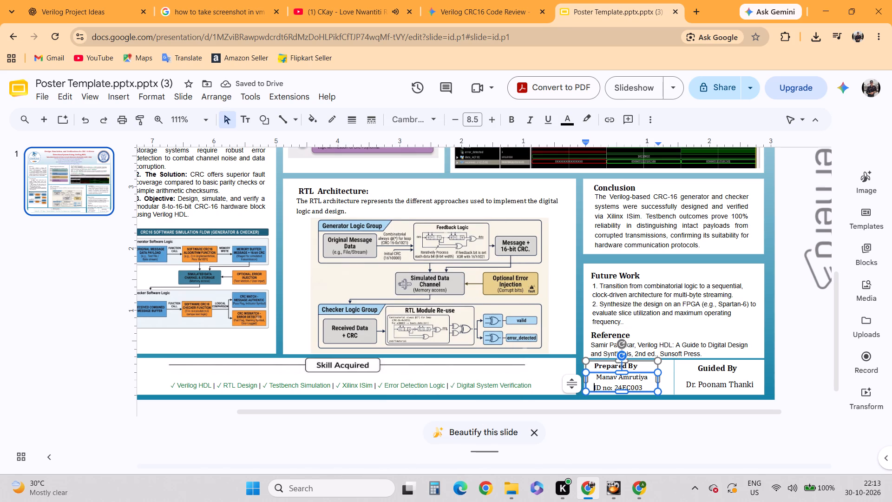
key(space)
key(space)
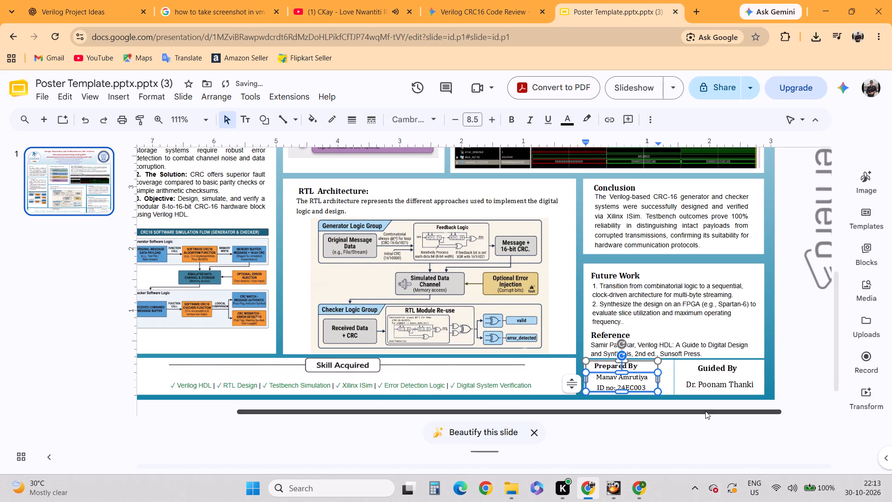
click(788, 322)
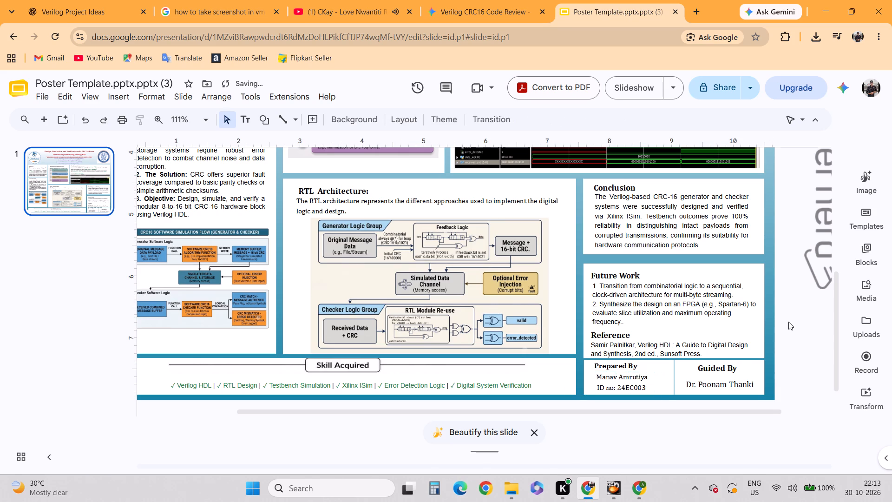
Check the Guided By text's font size and set the Prepared By name and ID lines to 9.5.
ctrl+scroll(791, 333, down, 2)
ctrl+scroll(791, 333, up, 1)
ctrl+scroll(791, 333, down, 1)
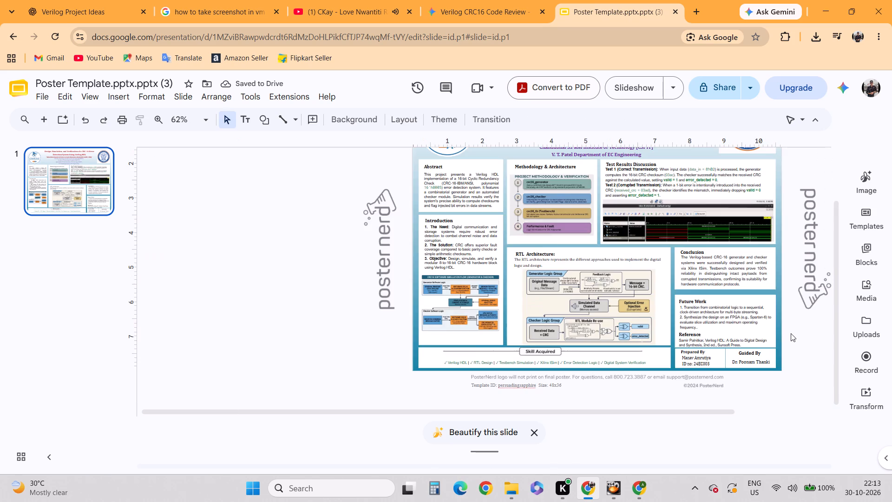
ctrl+scroll(791, 333, up, 4)
ctrl+scroll(782, 342, down, 4)
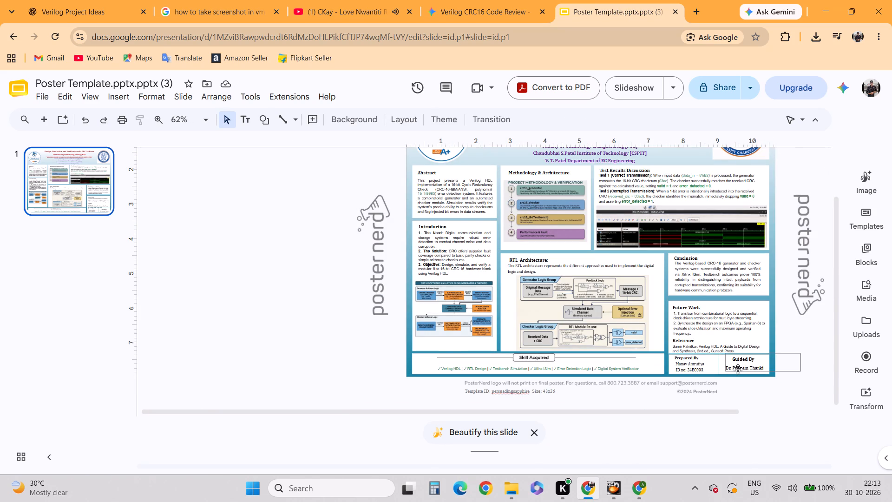
click(738, 369)
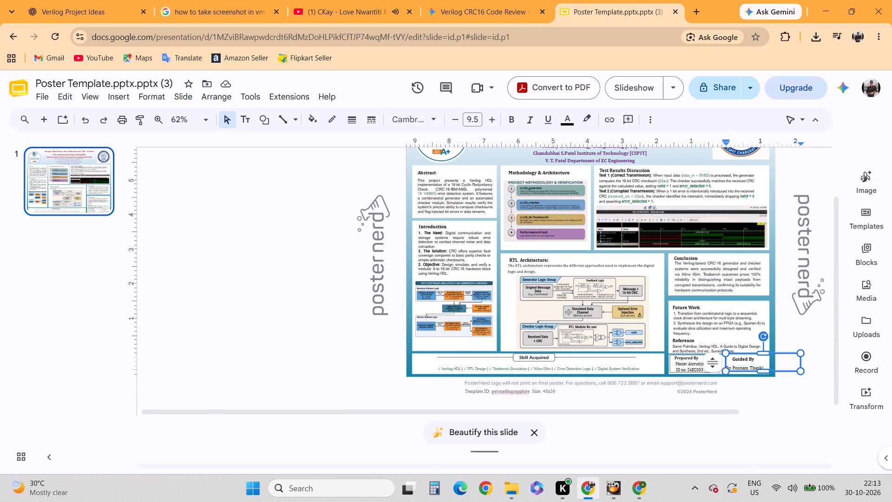
click(679, 367)
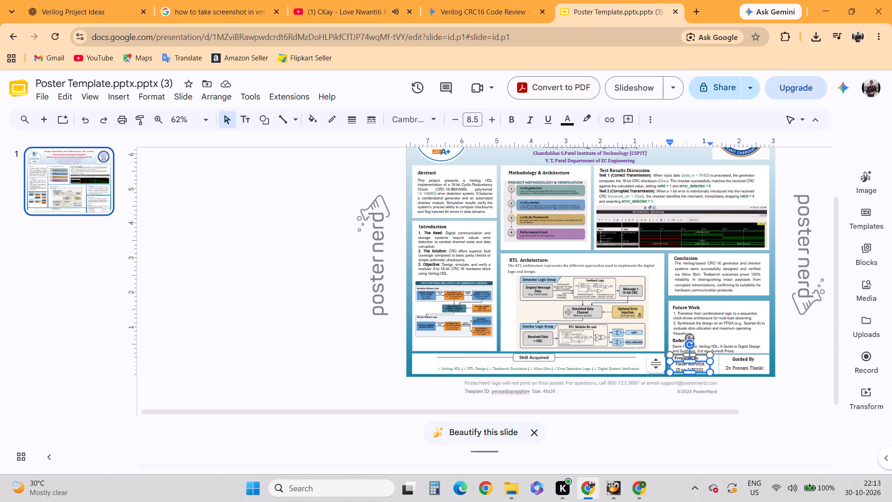
key(ctrl+a)
click(489, 120)
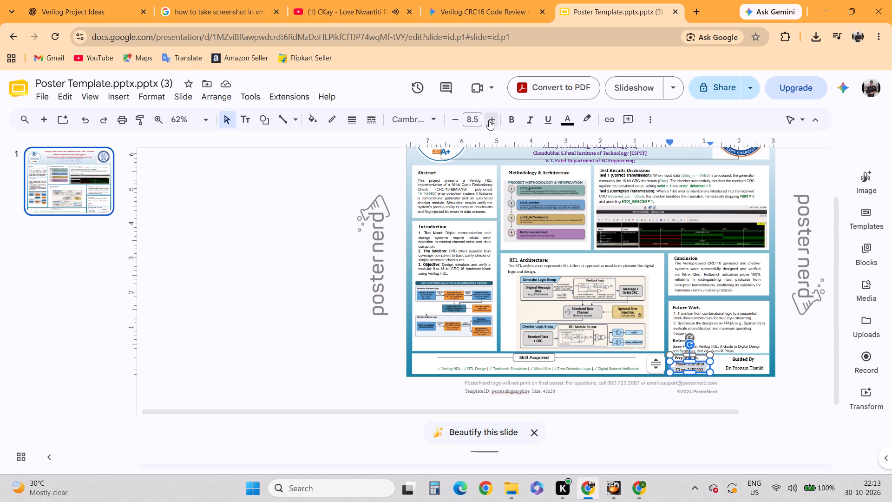
click(812, 374)
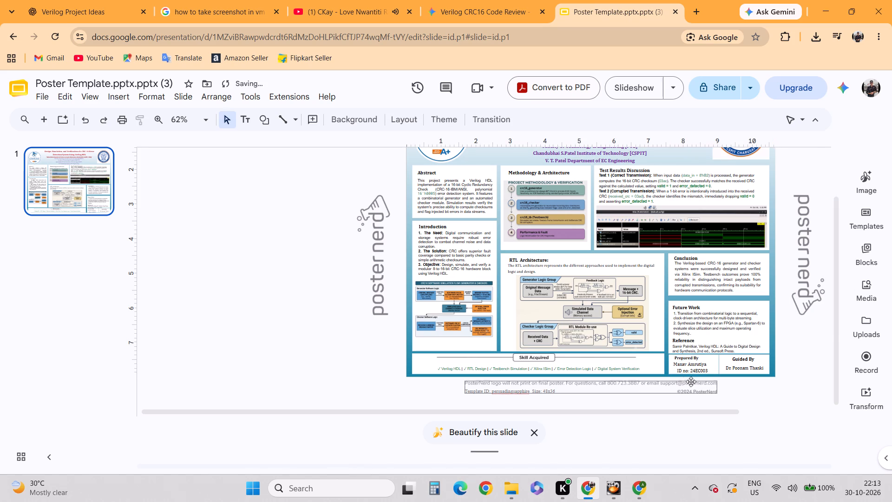
Add leading spaces before the name under Prepared By to shift it into line with the ID line.
click(684, 364)
click(674, 364)
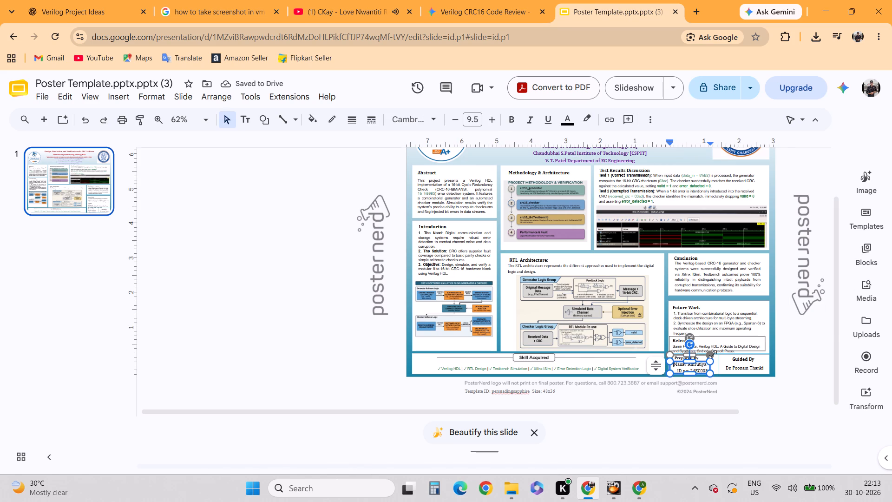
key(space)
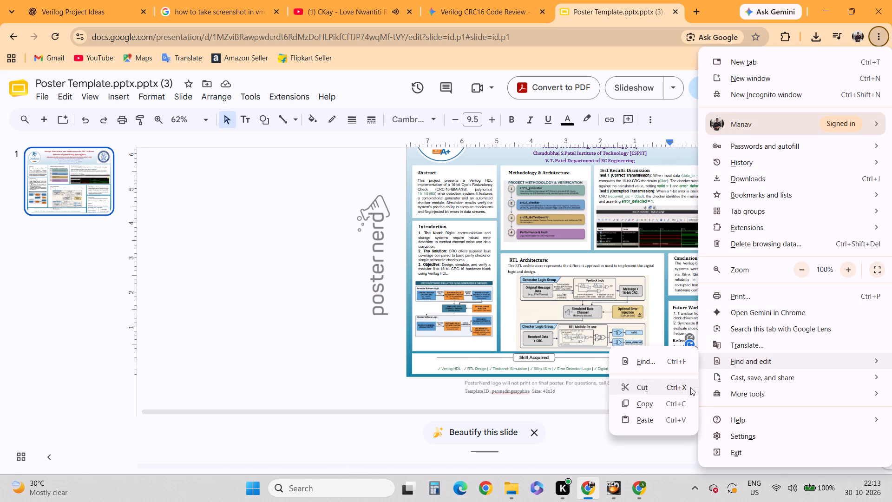
click(311, 307)
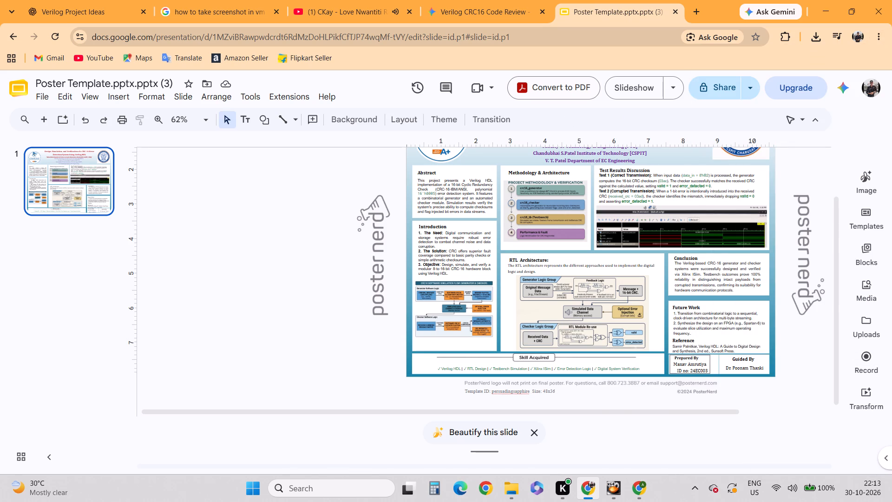
click(706, 368)
click(674, 364)
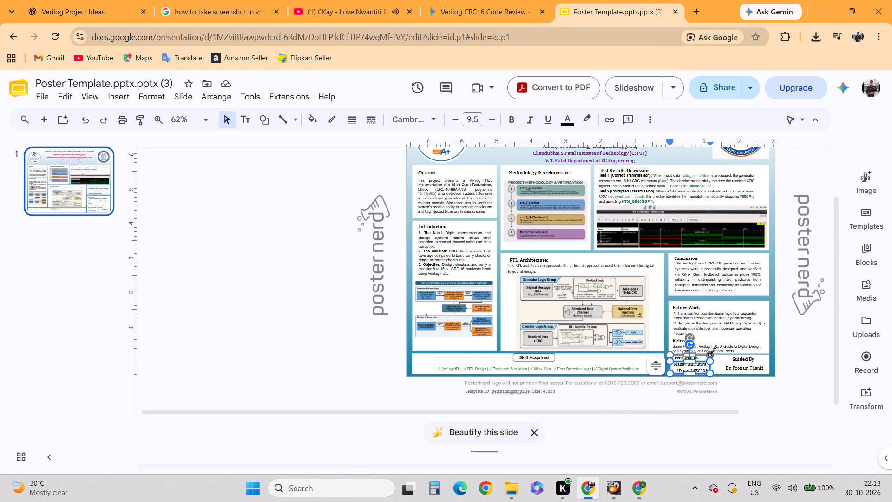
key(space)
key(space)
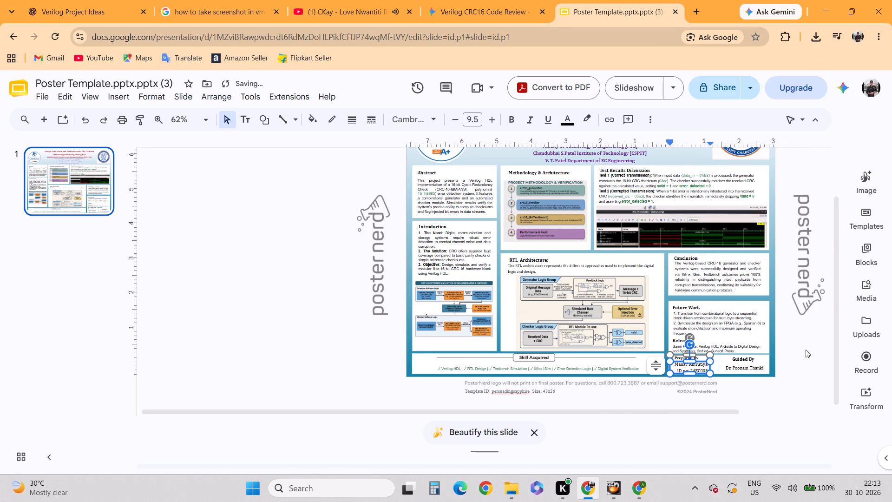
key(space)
click(812, 346)
click(696, 367)
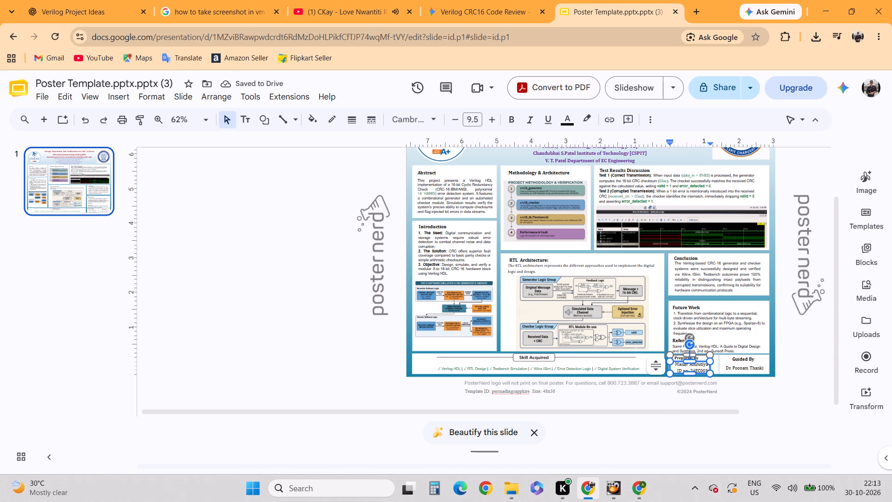
click(675, 363)
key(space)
click(821, 359)
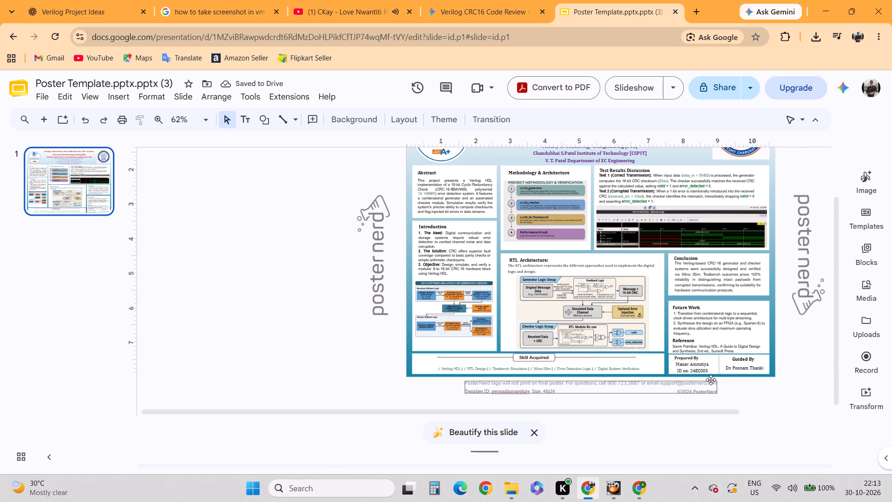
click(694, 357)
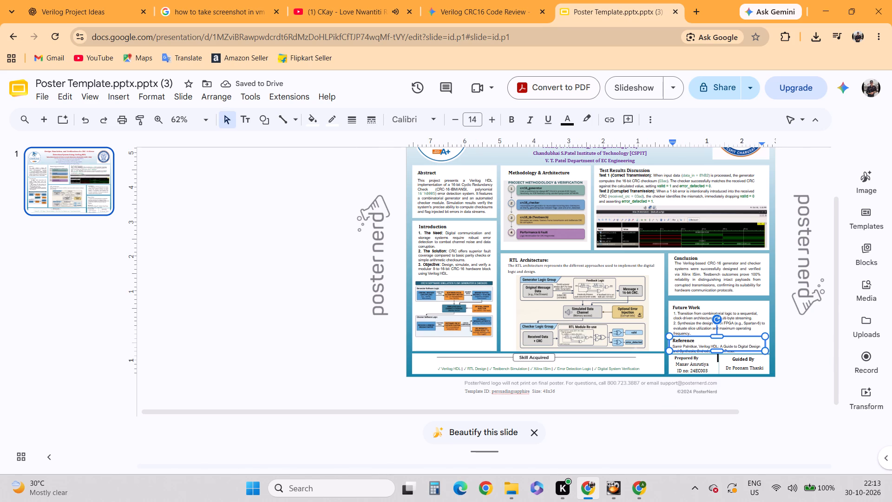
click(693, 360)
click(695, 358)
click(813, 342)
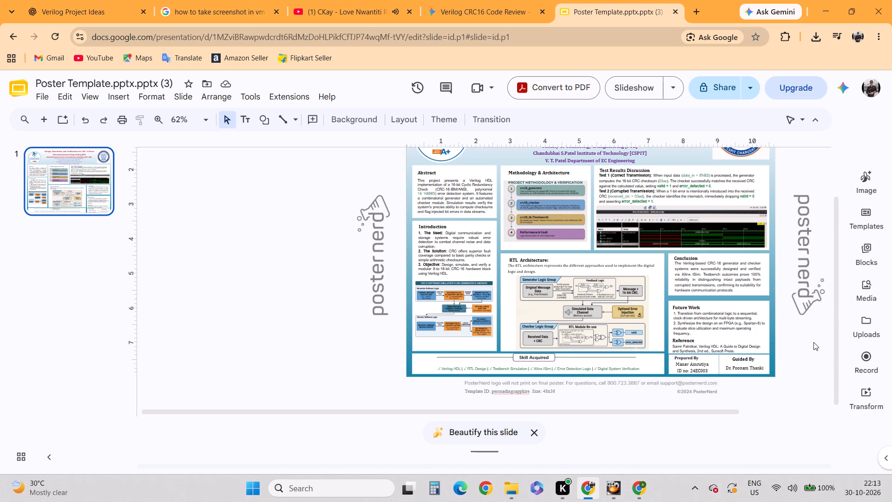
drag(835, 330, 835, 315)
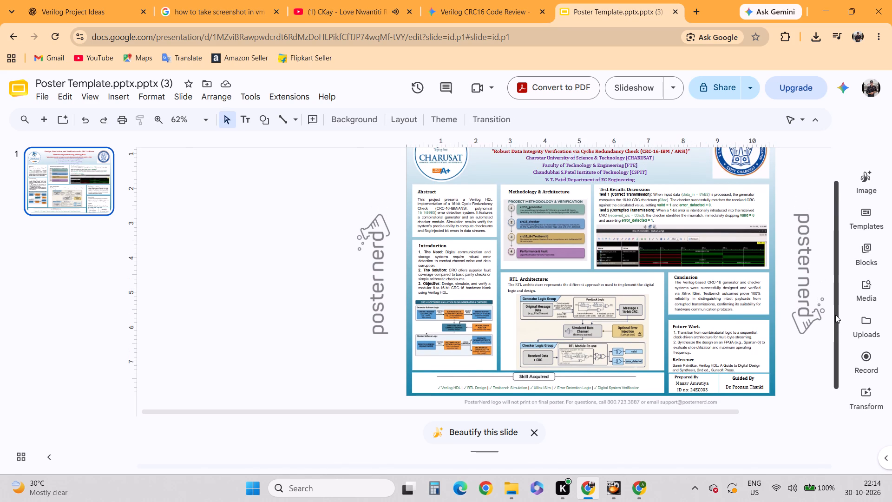
Look over the finished poster, save it and download it as a Microsoft PowerPoint (.pptx) file.
drag(835, 315, 835, 297)
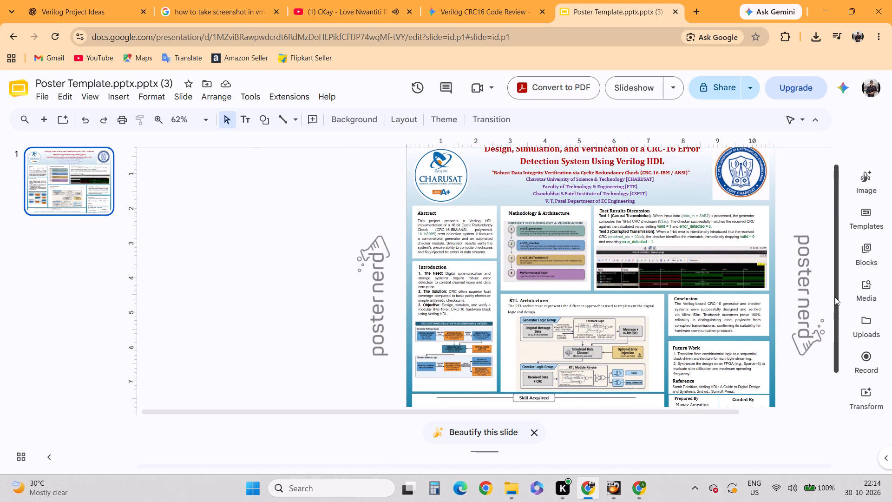
drag(835, 297, 835, 287)
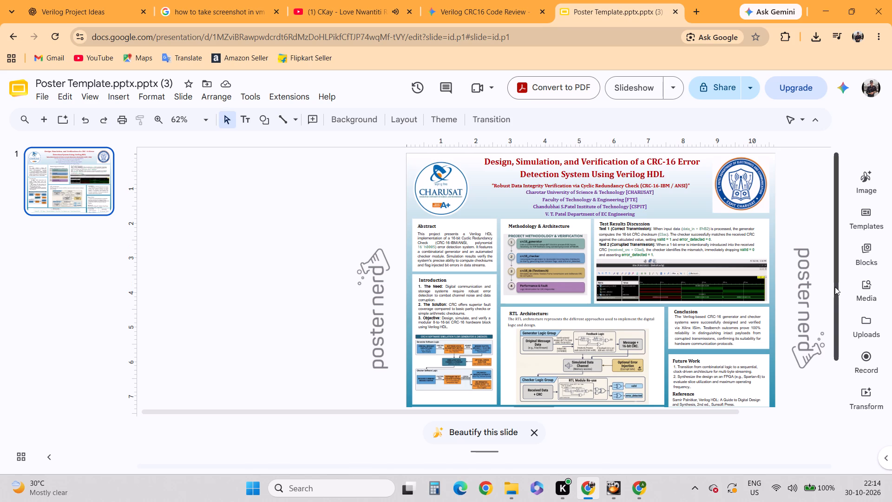
drag(835, 287, 833, 340)
key(ctrl+s)
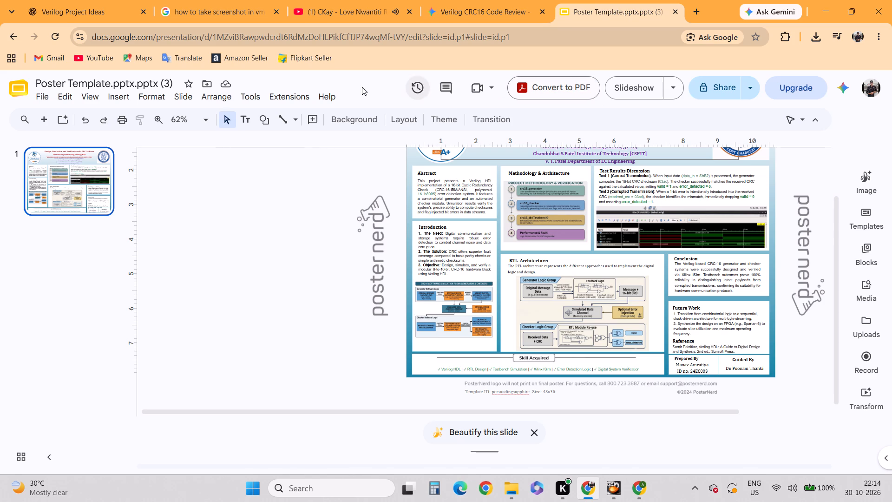
click(48, 100)
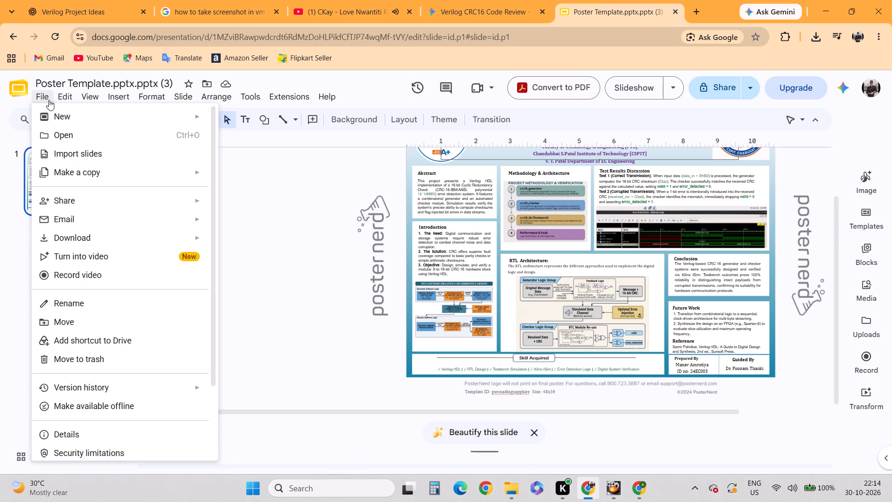
click(111, 239)
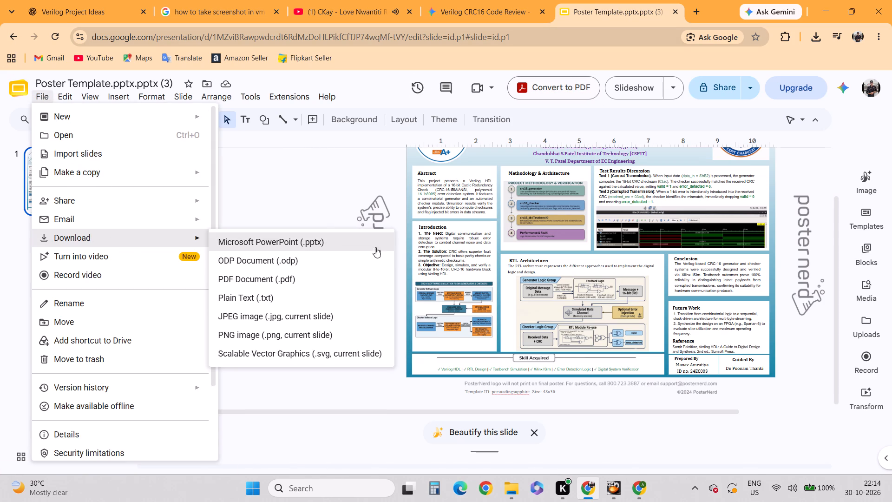
click(336, 245)
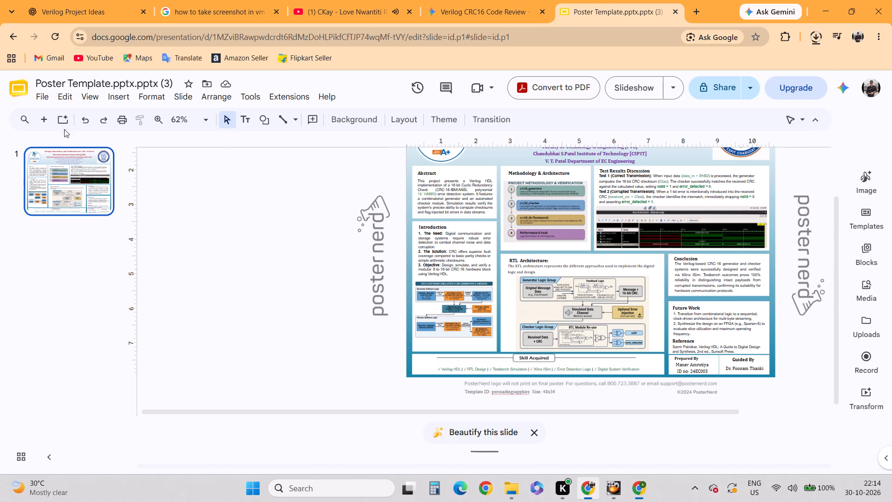
Rename the presentation to the student's ID number, first name, surname and ECUS305, separated by underscores.
click(46, 97)
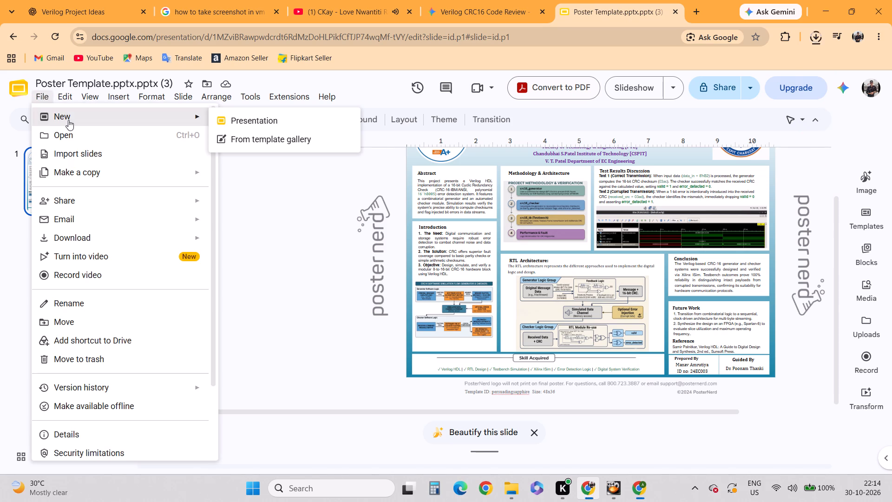
click(61, 305)
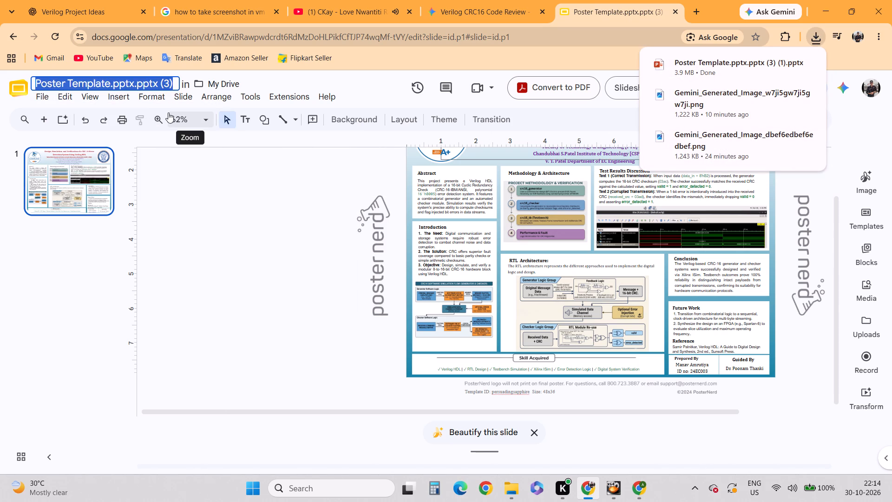
key(BackSpace)
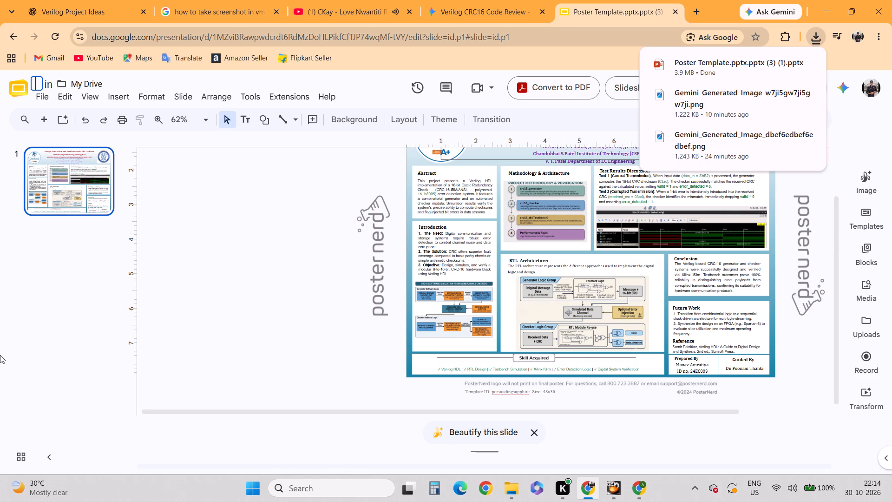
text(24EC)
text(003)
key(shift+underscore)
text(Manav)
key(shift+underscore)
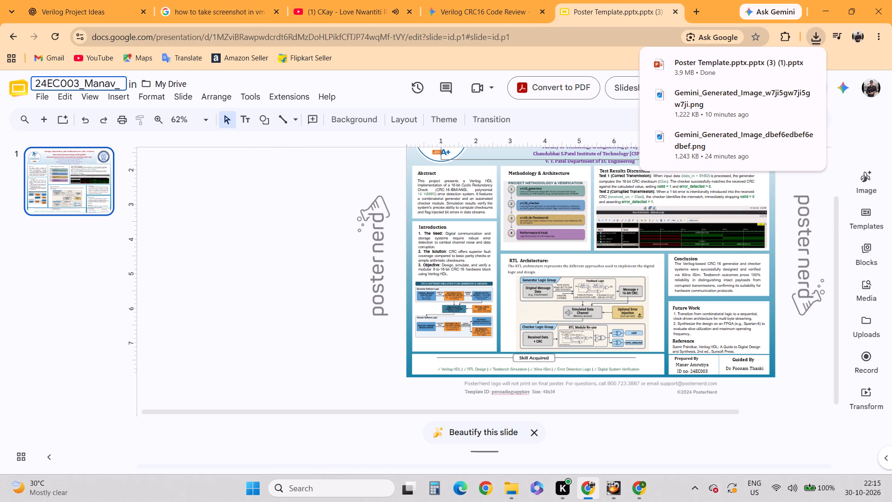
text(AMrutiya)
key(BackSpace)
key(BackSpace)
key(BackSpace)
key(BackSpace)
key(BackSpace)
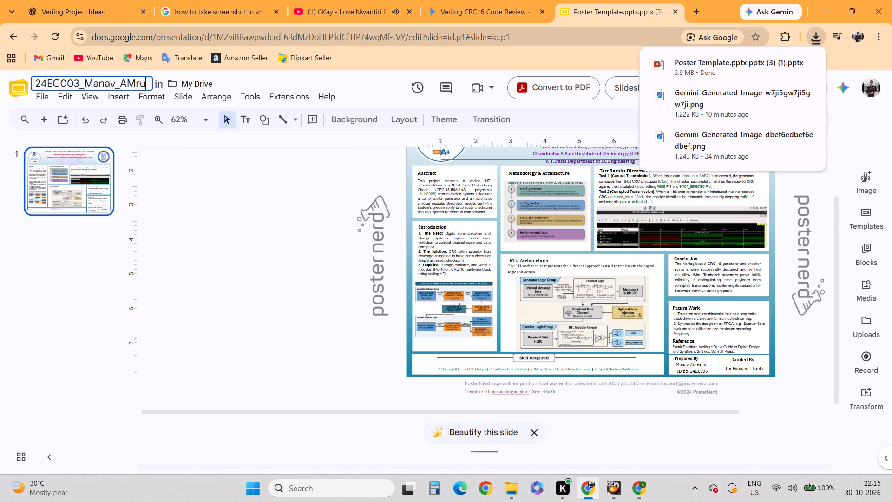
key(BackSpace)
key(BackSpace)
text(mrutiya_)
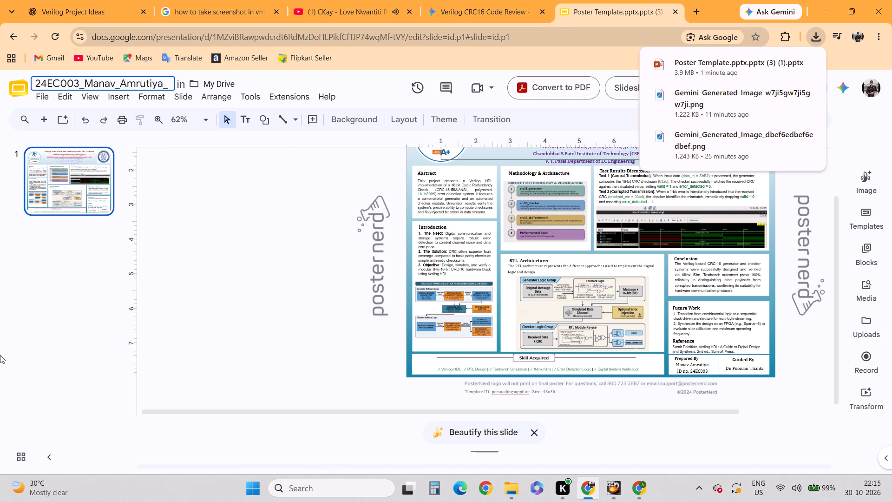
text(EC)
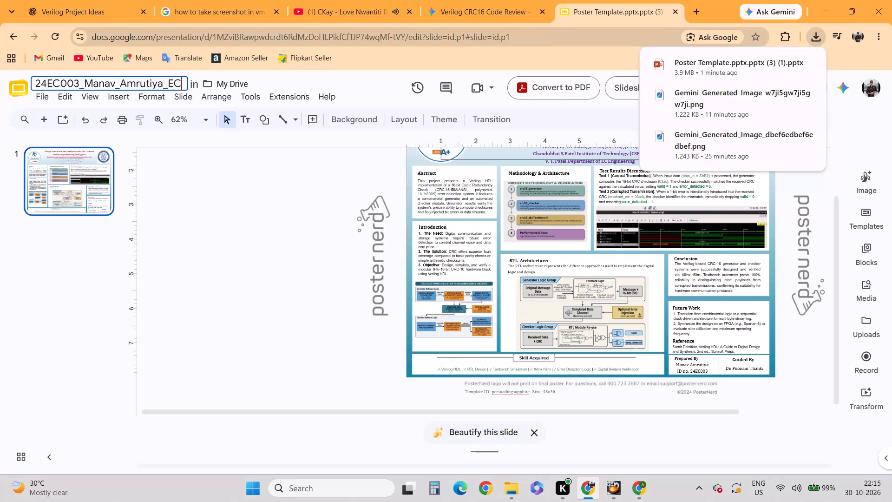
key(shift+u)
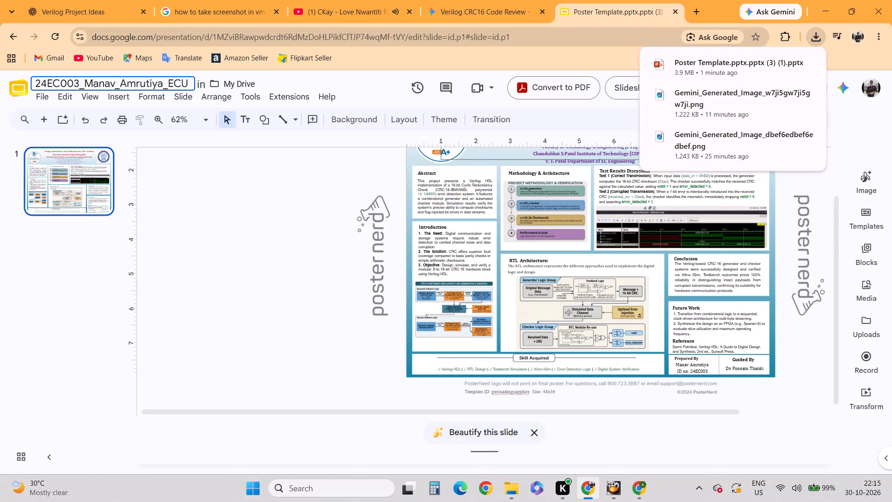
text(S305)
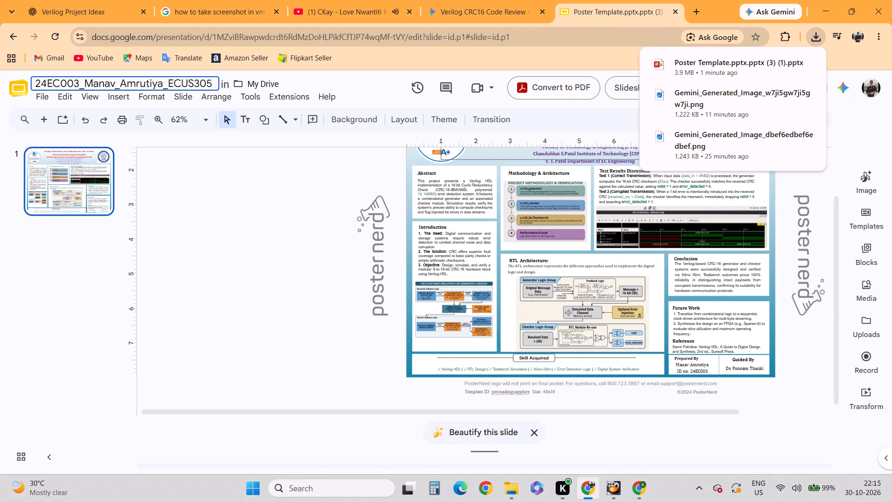
scroll(67, 375, down, 1)
scroll(63, 388, up, 1)
scroll(63, 387, down, 2)
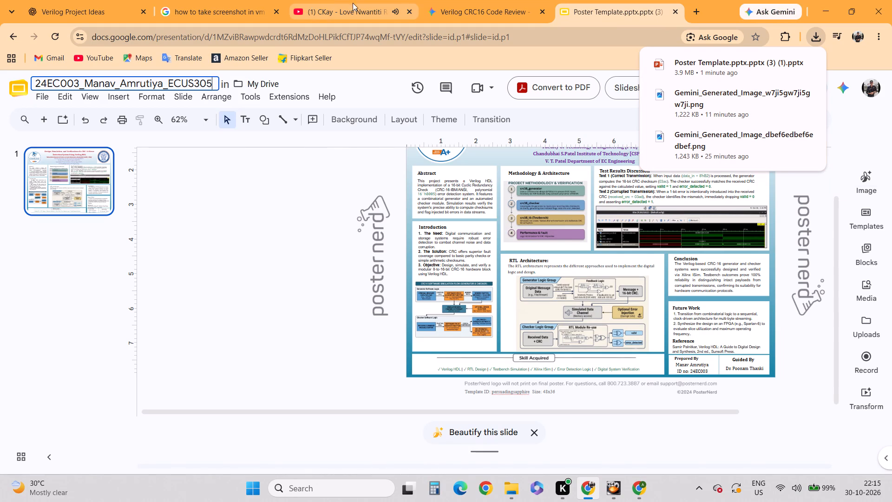
click(213, 283)
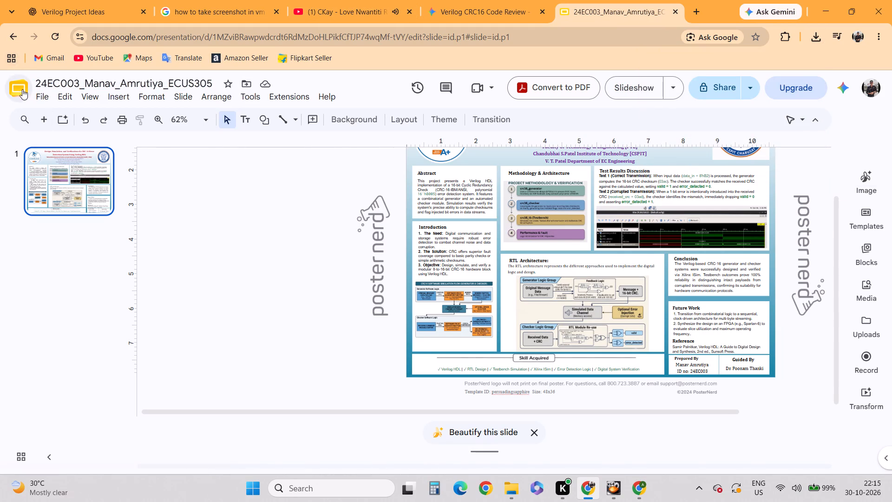
Download the renamed presentation as a Microsoft PowerPoint (.pptx) file.
click(38, 98)
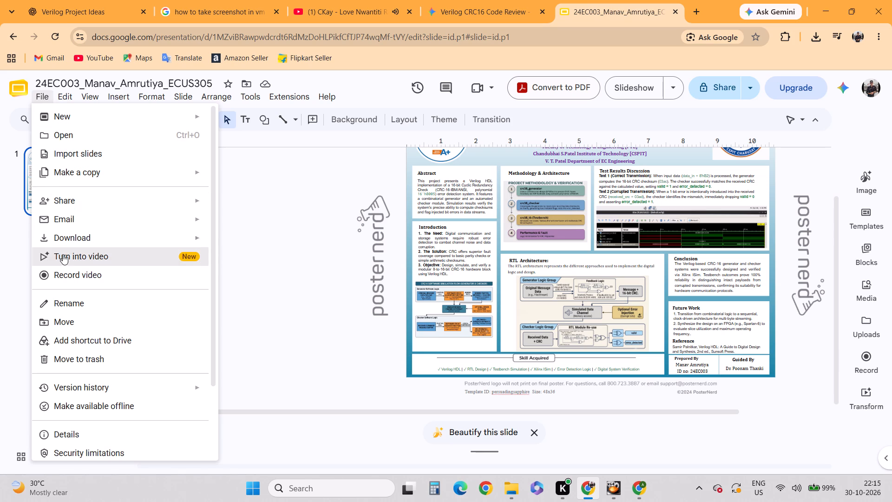
click(68, 244)
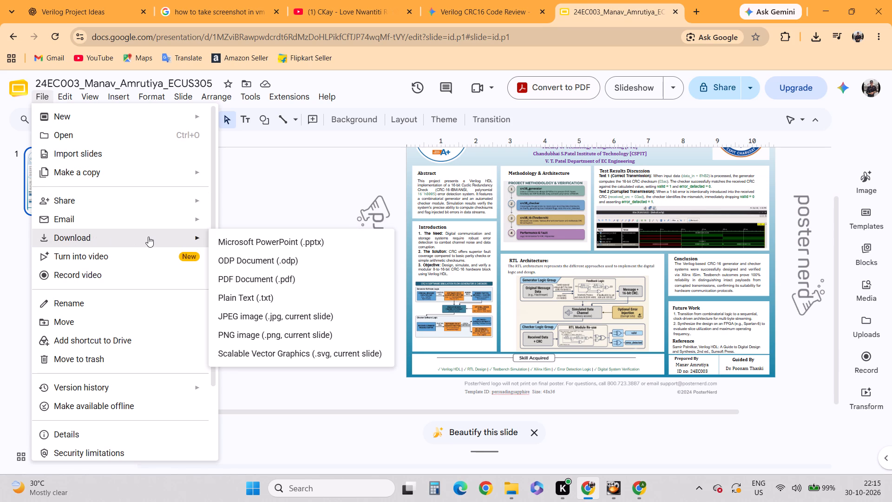
click(264, 241)
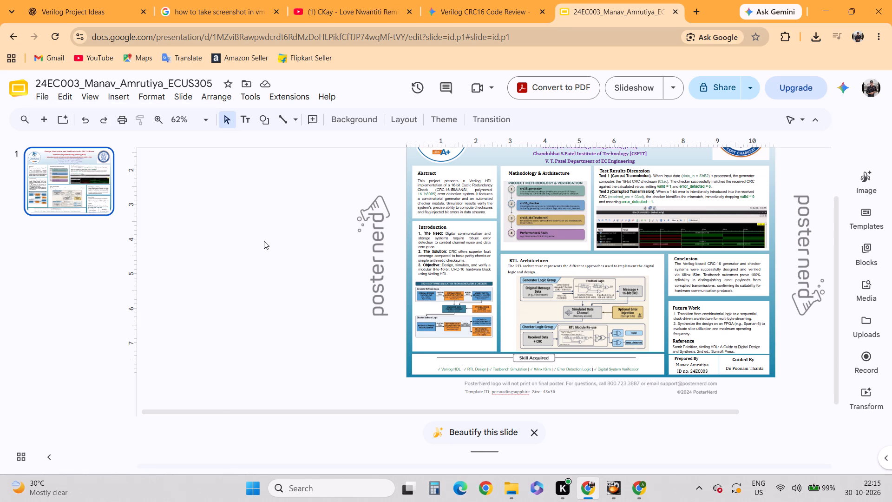
Bring up the file commands for the renamed presentation.
click(44, 103)
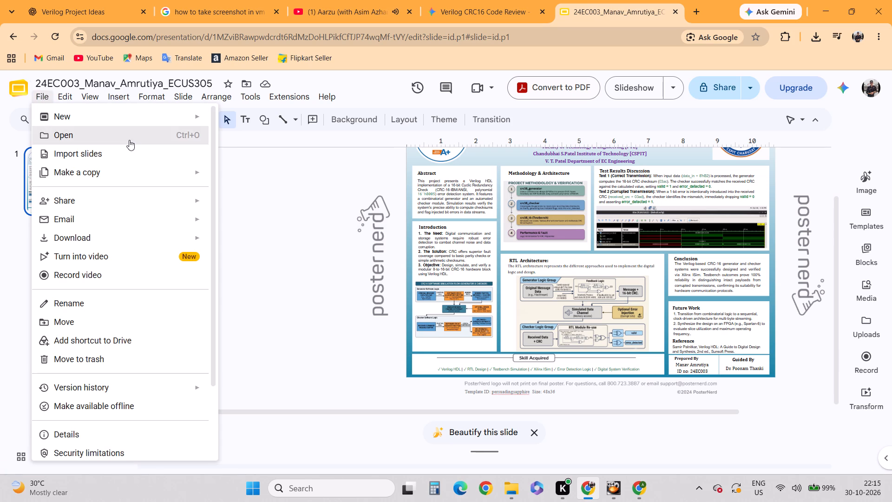
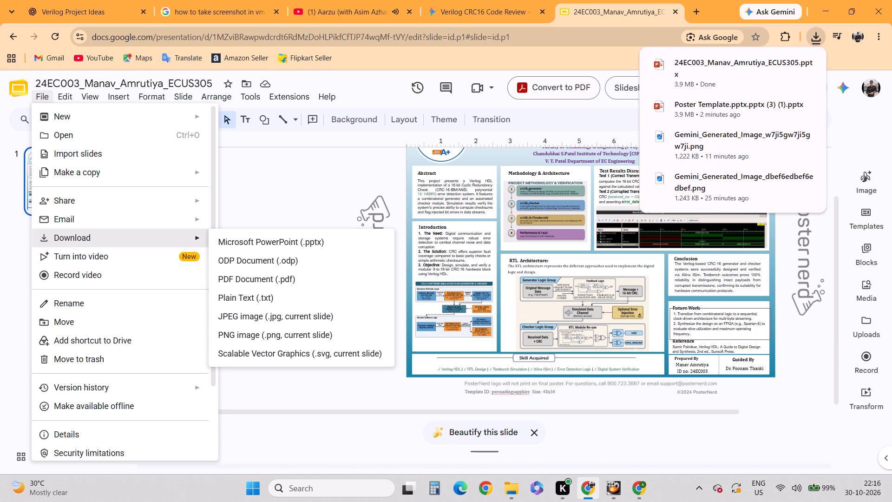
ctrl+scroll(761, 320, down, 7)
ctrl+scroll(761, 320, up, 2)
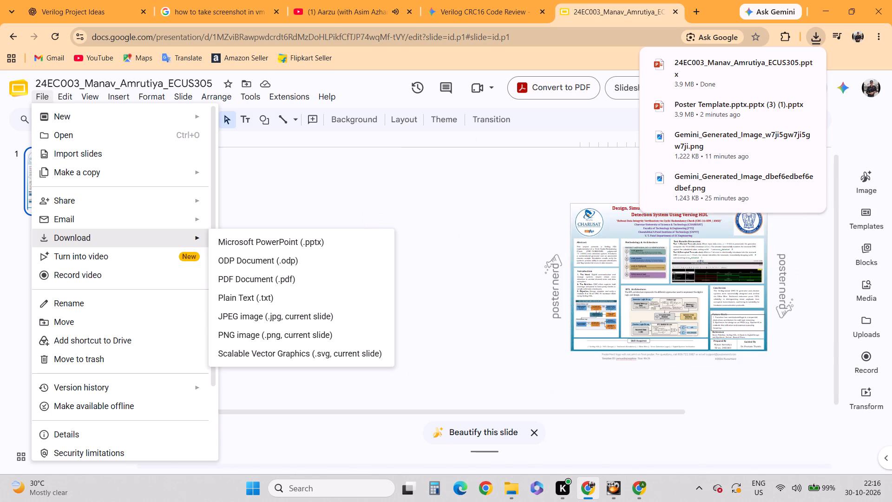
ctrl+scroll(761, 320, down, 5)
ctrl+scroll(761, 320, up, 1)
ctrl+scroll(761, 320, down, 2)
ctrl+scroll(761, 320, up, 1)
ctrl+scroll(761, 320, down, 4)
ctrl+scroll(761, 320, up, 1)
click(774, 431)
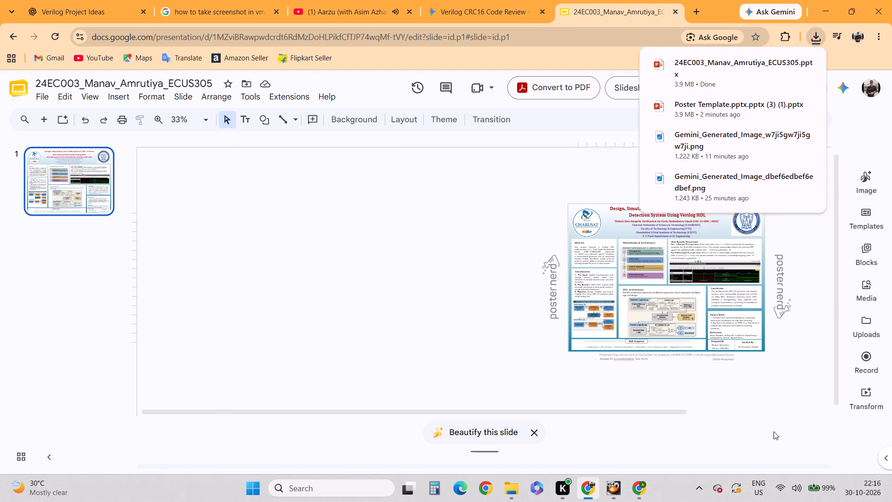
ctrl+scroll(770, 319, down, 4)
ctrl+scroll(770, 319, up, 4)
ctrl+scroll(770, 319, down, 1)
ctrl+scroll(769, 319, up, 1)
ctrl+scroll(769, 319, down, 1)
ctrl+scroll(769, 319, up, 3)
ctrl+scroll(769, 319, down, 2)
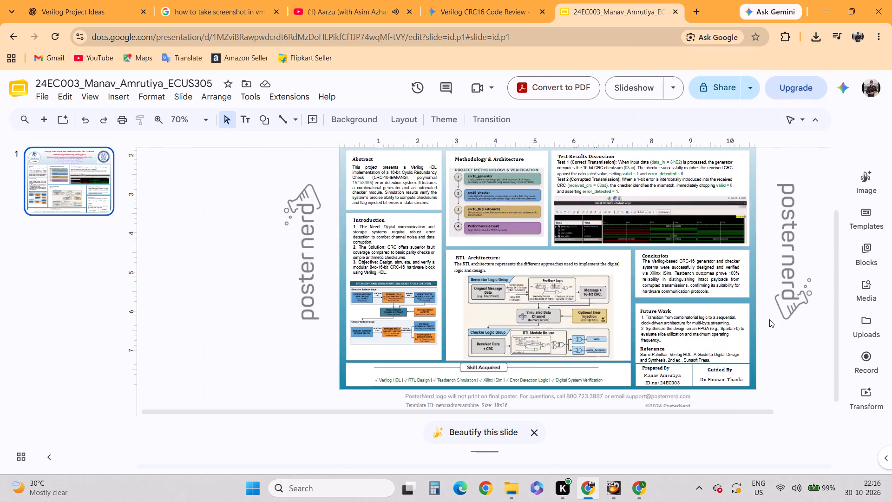
View the poster at 100% zoom and examine its lower sections, including the conclusion, reference, RTL architecture and simulation flow diagram.
click(207, 121)
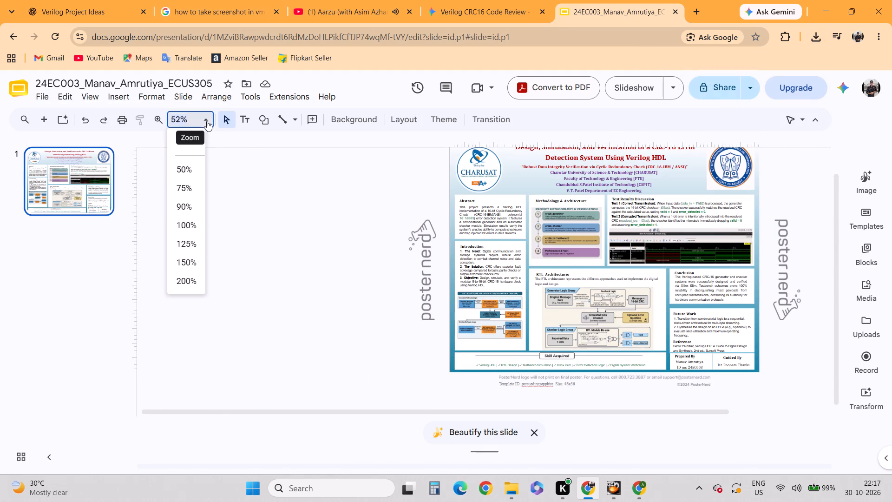
click(192, 228)
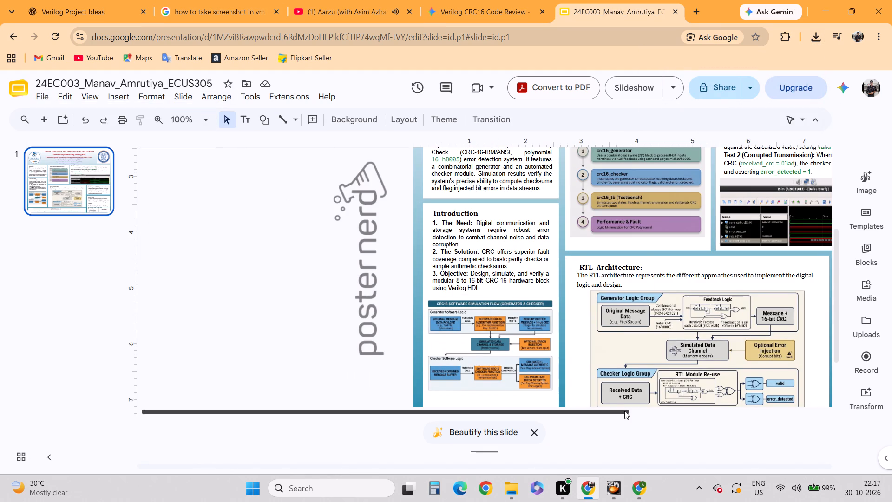
drag(620, 409, 826, 405)
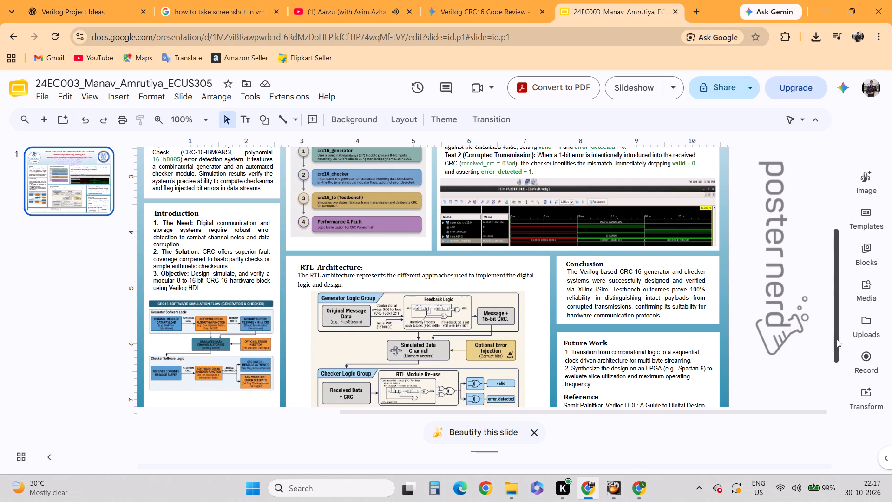
drag(837, 339, 843, 386)
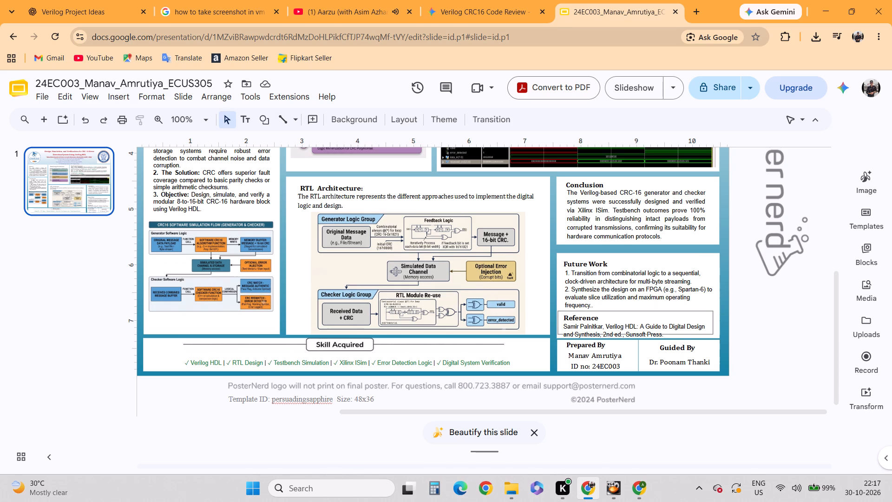
drag(605, 410, 570, 409)
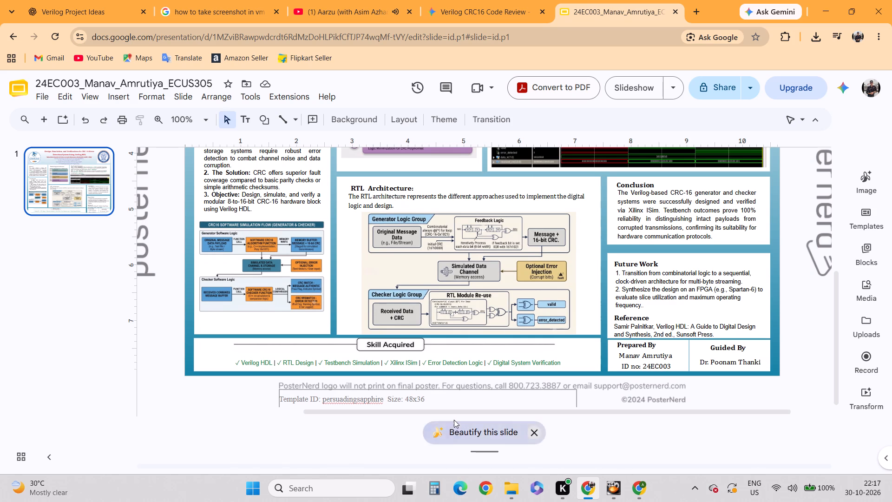
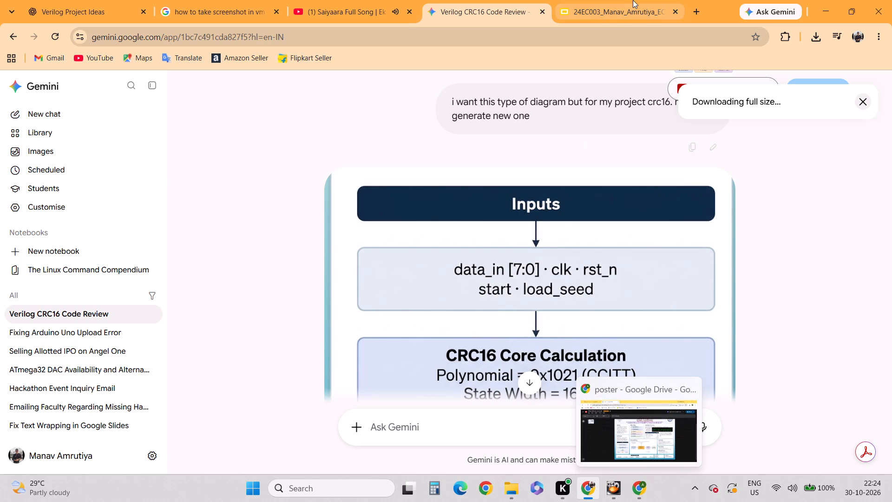
In the poster presentation, delete the CRC16 Software Simulation Flow image below the Introduction text.
click(630, 0)
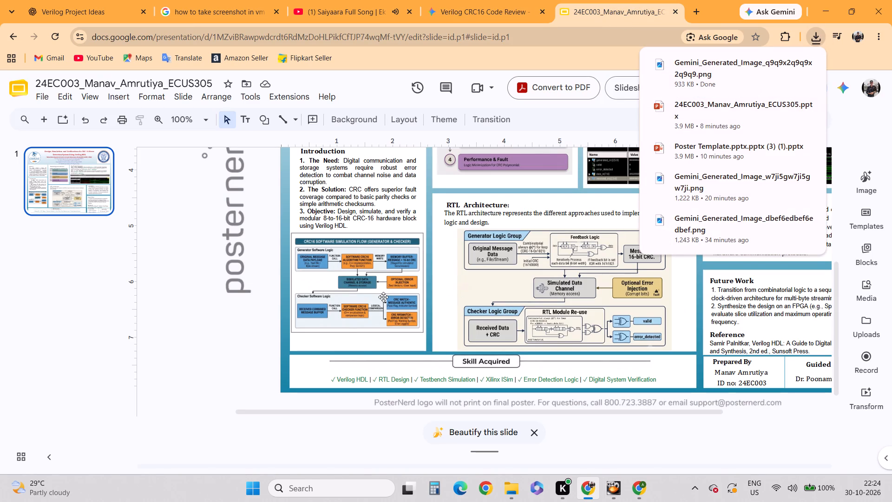
click(383, 297)
ctrl+scroll(383, 297, up, 2)
ctrl+scroll(383, 297, down, 1)
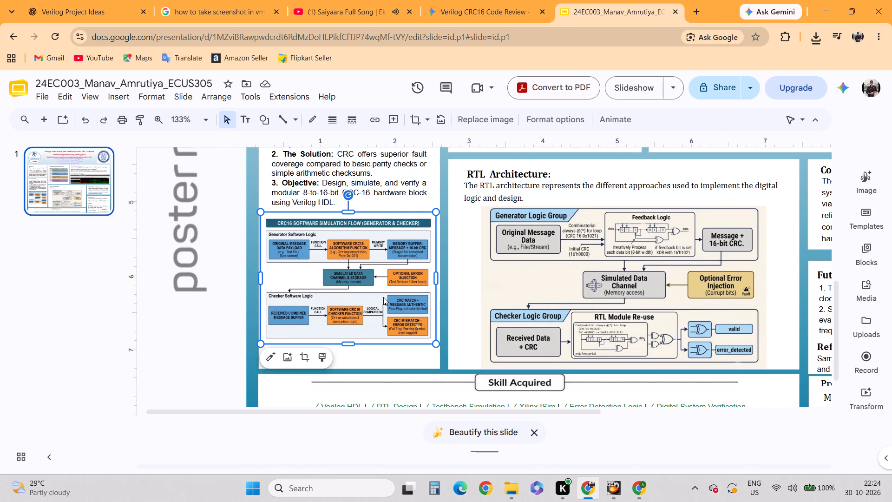
key(BackSpace)
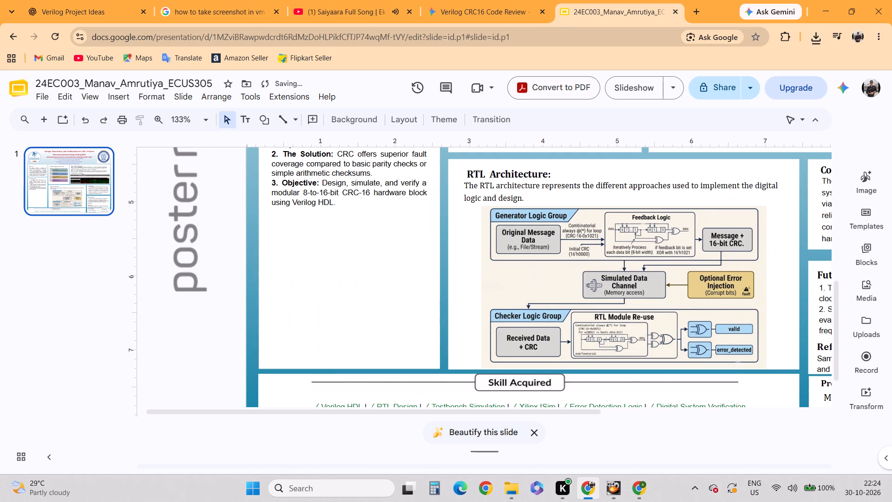
Insert the downloaded image Gemini_Generated_Image_q9q9x2q9q9x2q9q9 from the computer's Downloads folder onto the poster slide.
right_click(342, 255)
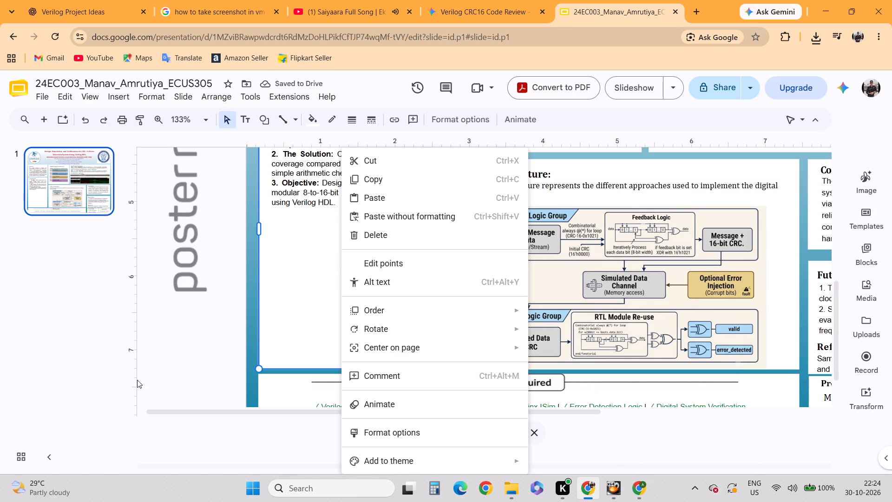
click(291, 304)
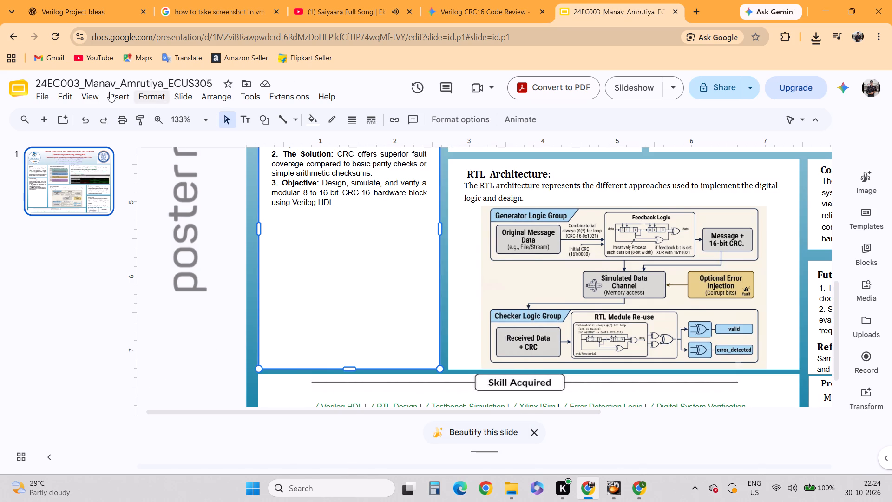
click(127, 98)
click(175, 147)
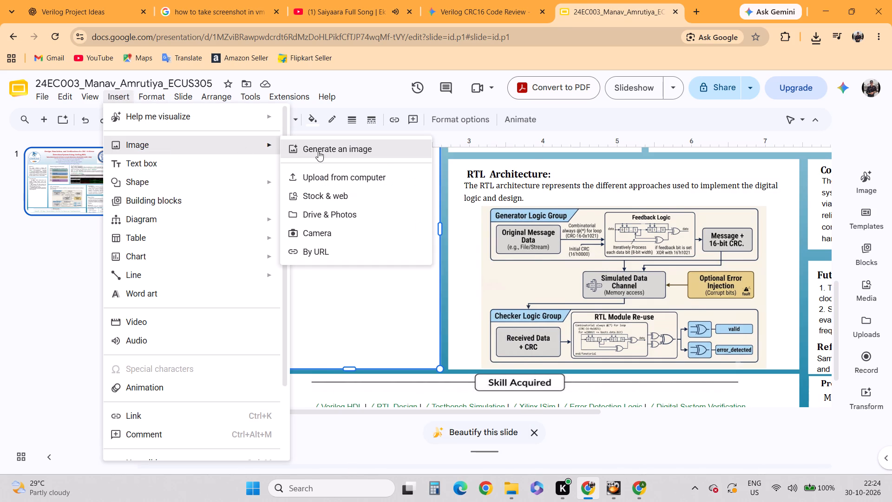
click(334, 185)
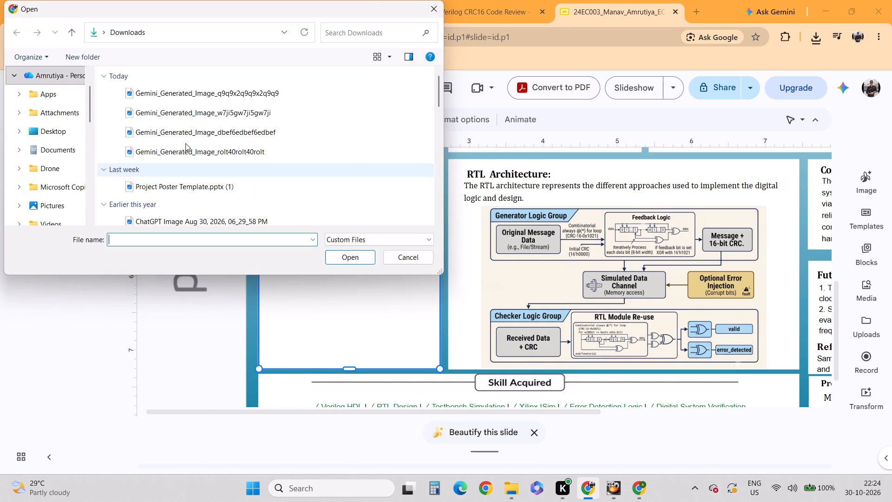
double_click(189, 88)
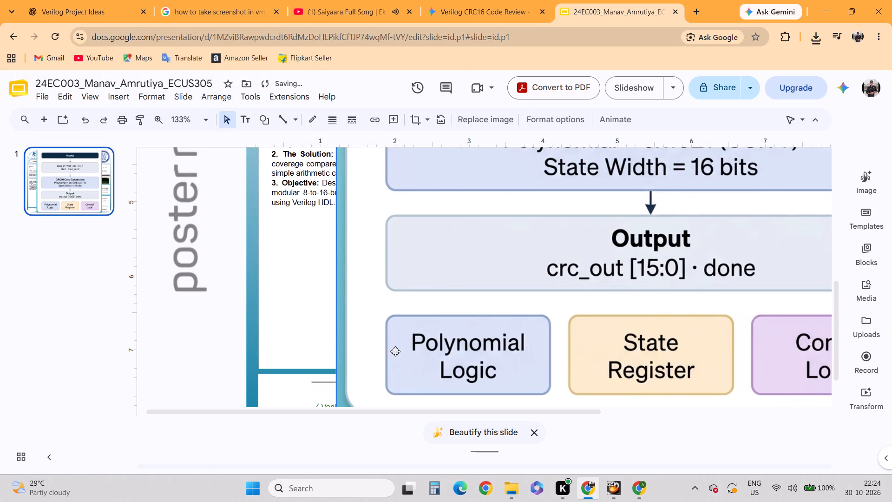
Shrink the oversized CRC16 flowchart image to roughly the Introduction column's width and move it near the bottom of that column.
scroll(398, 348, up, 1)
scroll(398, 348, down, 1)
ctrl+scroll(401, 340, up, 7)
ctrl+scroll(401, 340, down, 1)
ctrl+scroll(401, 340, up, 1)
ctrl+scroll(401, 340, down, 2)
ctrl+scroll(401, 340, up, 3)
ctrl+scroll(401, 340, down, 1)
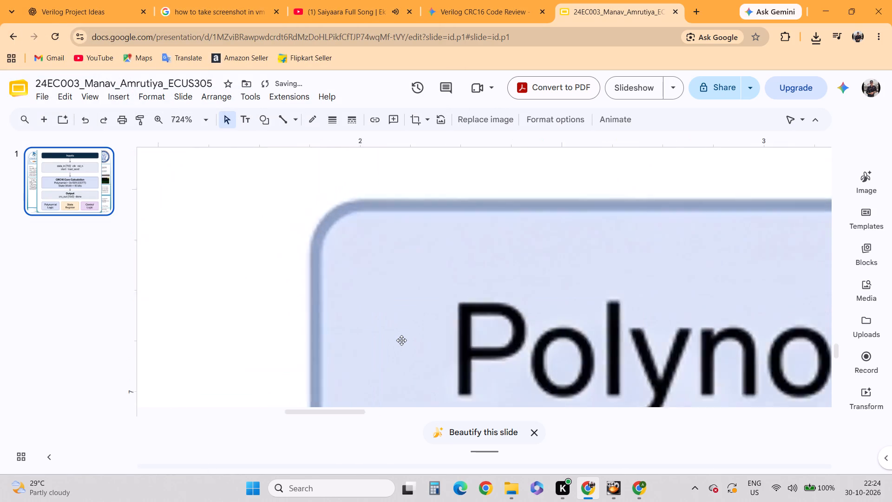
ctrl+scroll(401, 340, down, 1)
ctrl+scroll(401, 340, up, 2)
ctrl+scroll(401, 340, down, 1)
scroll(401, 340, up, 1)
scroll(401, 340, down, 2)
scroll(401, 340, up, 3)
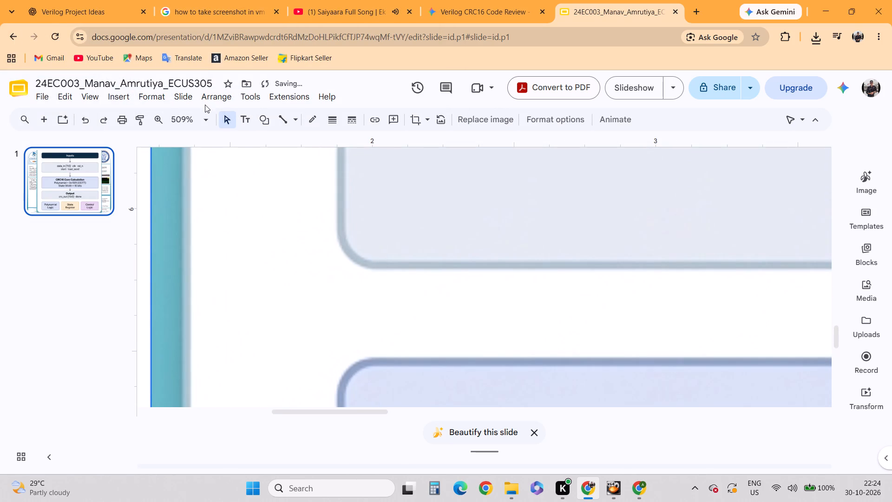
click(210, 117)
click(189, 168)
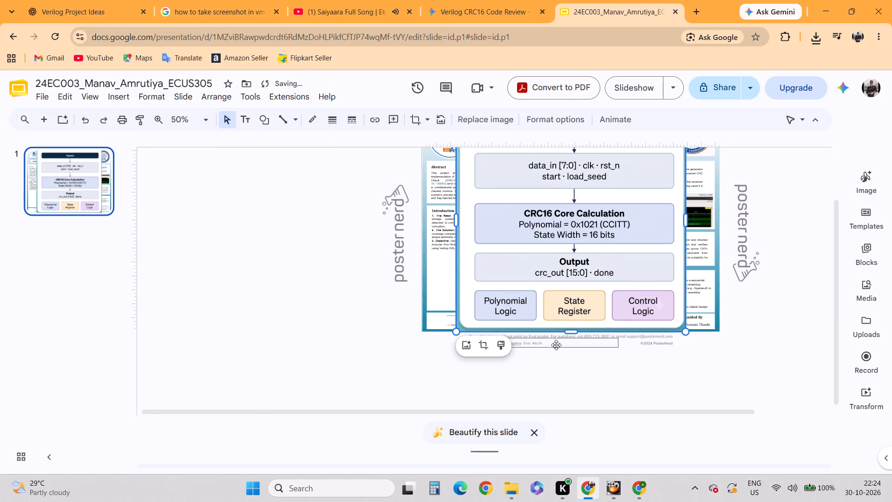
drag(455, 332, 536, 201)
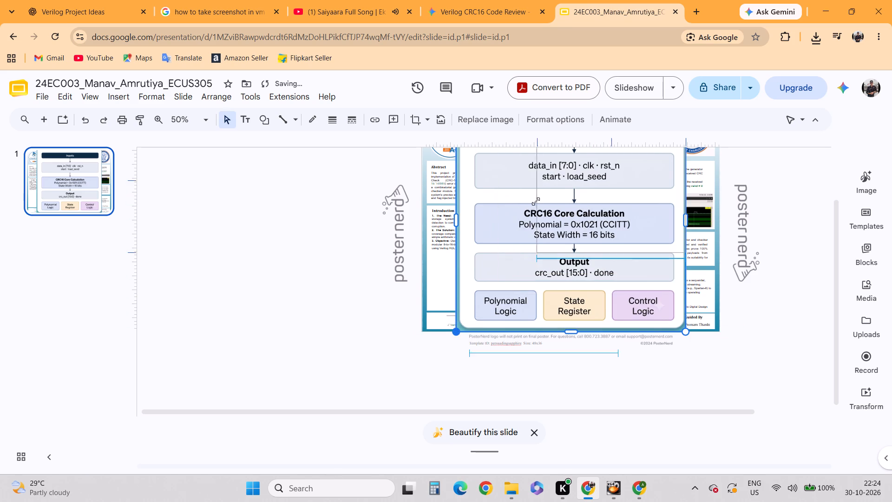
drag(536, 201, 598, 147)
drag(623, 169, 446, 291)
drag(423, 231, 452, 266)
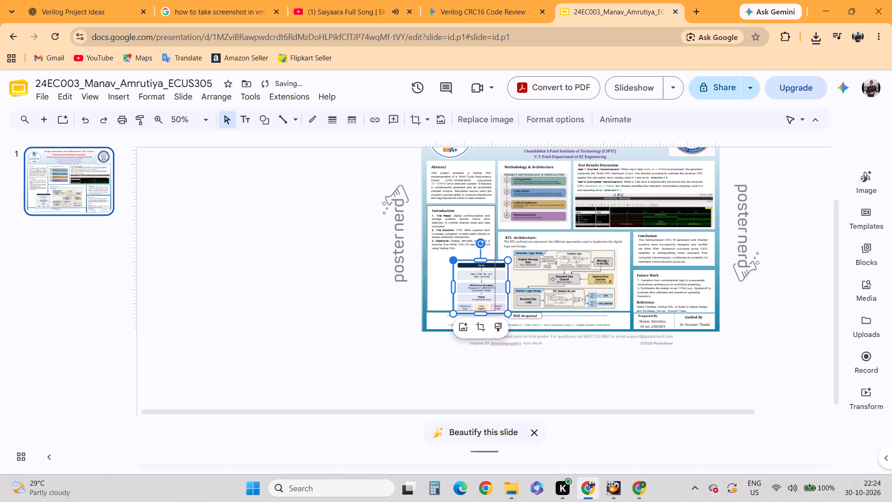
At 100% zoom, position the flowchart directly below the Introduction text and enlarge it slightly to fill the column.
click(200, 118)
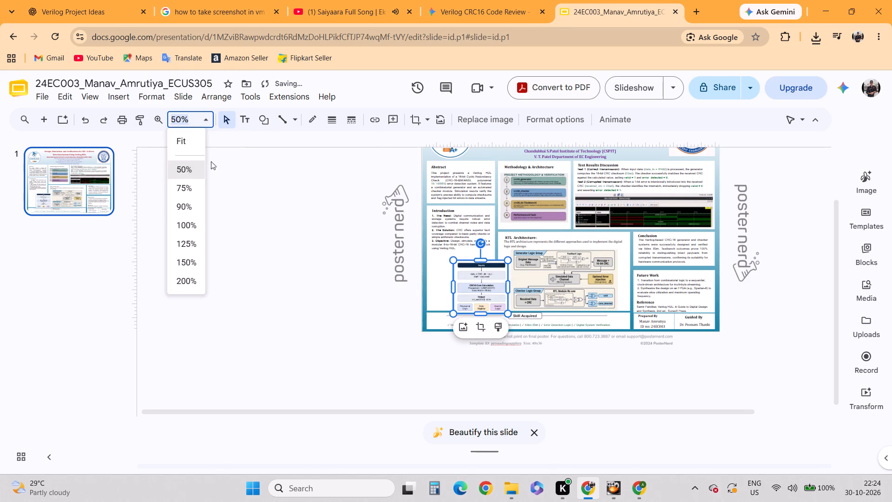
click(195, 229)
drag(463, 290, 444, 284)
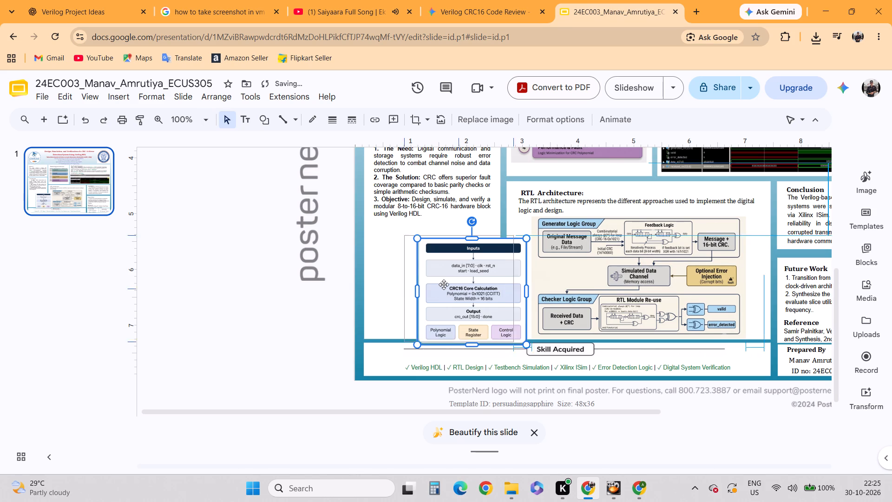
drag(444, 284, 422, 274)
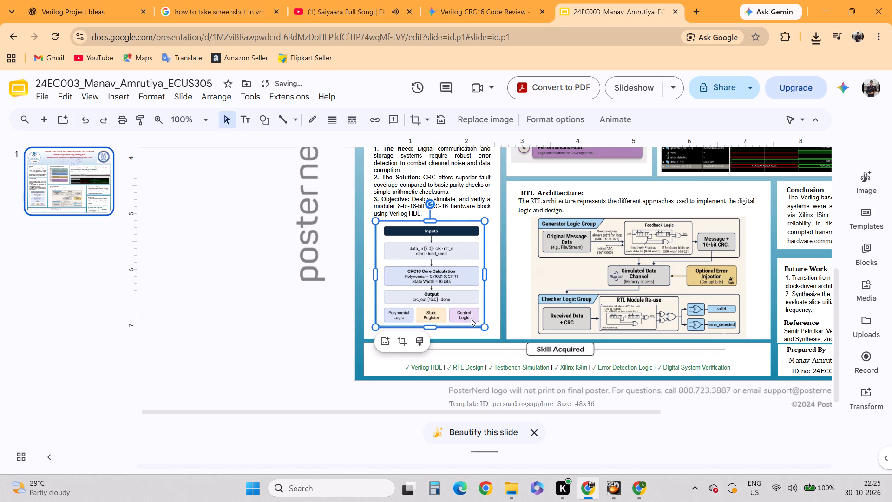
drag(485, 326, 491, 332)
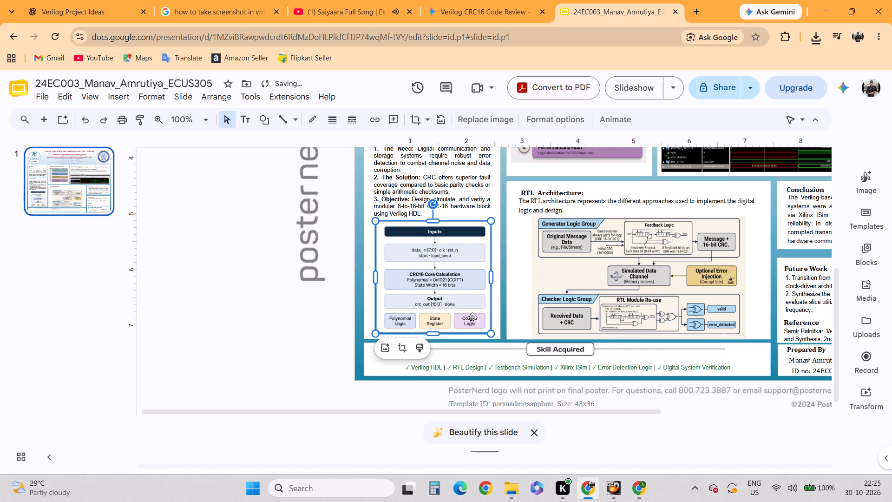
click(308, 359)
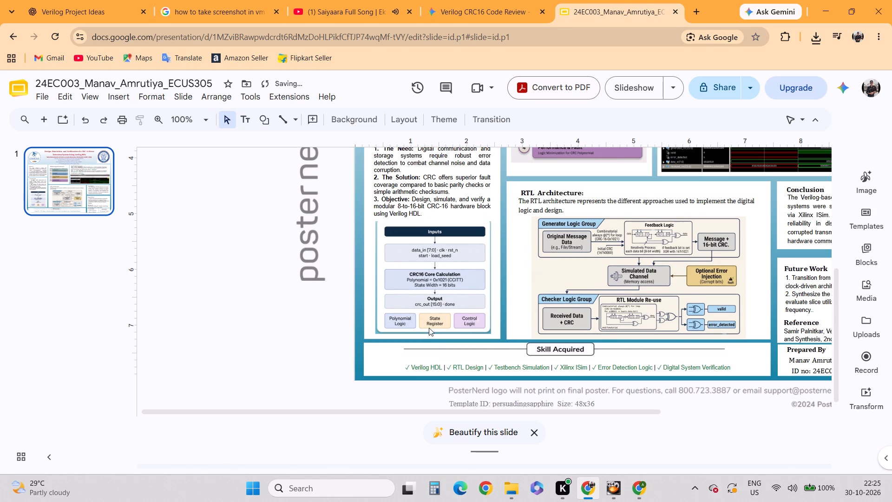
Crop the teal frame off the left and bottom edges of the CRC16 flowchart image.
click(443, 308)
click(399, 344)
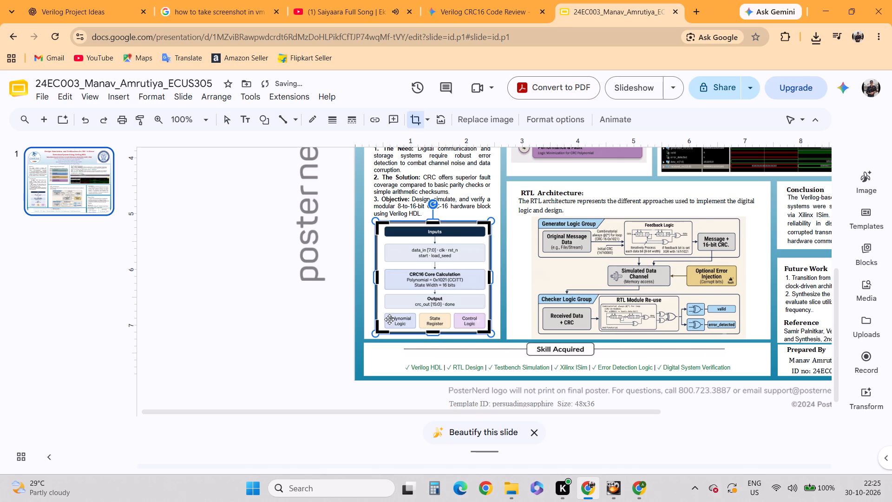
click(376, 278)
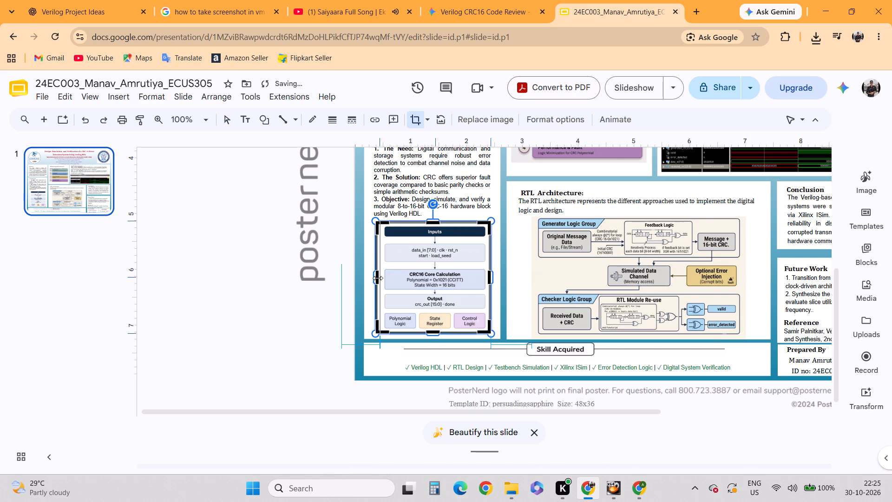
click(430, 333)
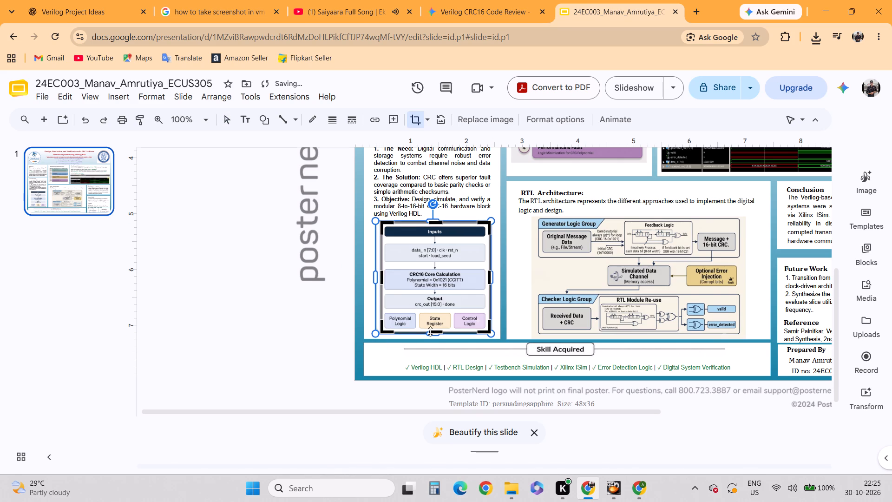
click(299, 310)
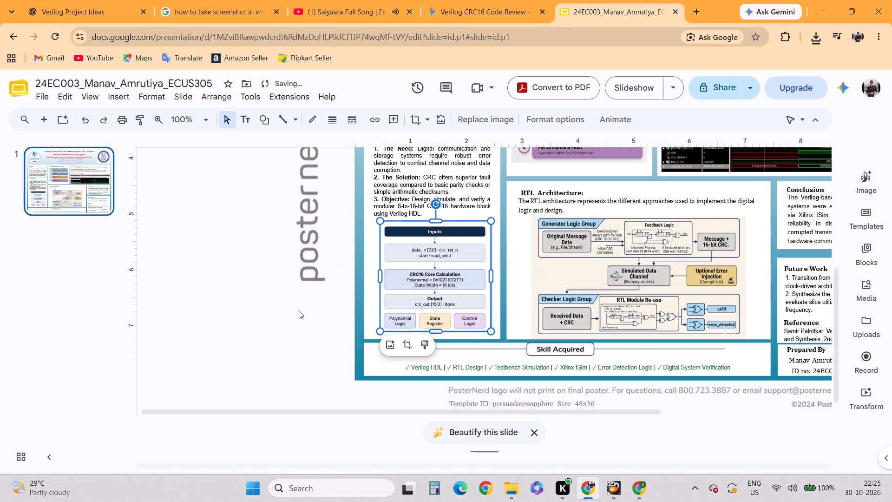
click(341, 372)
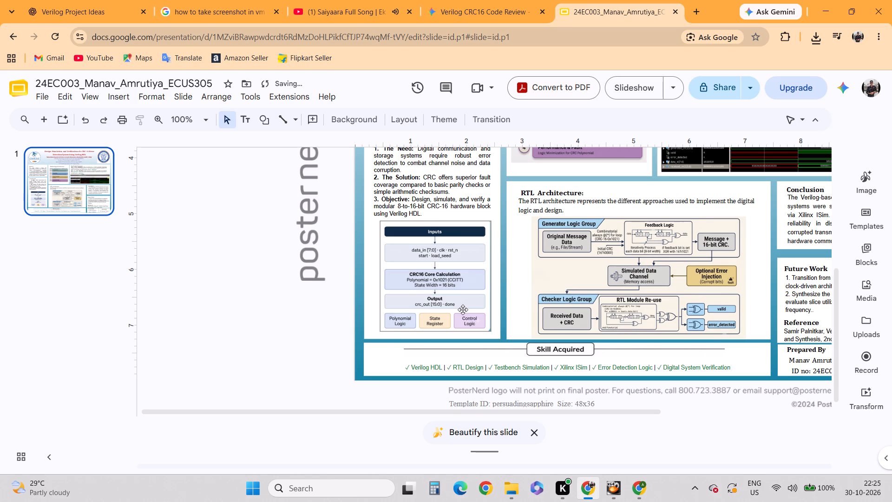
Crop the remaining frame line off the right edge of the CRC16 flowchart image.
click(463, 309)
click(404, 343)
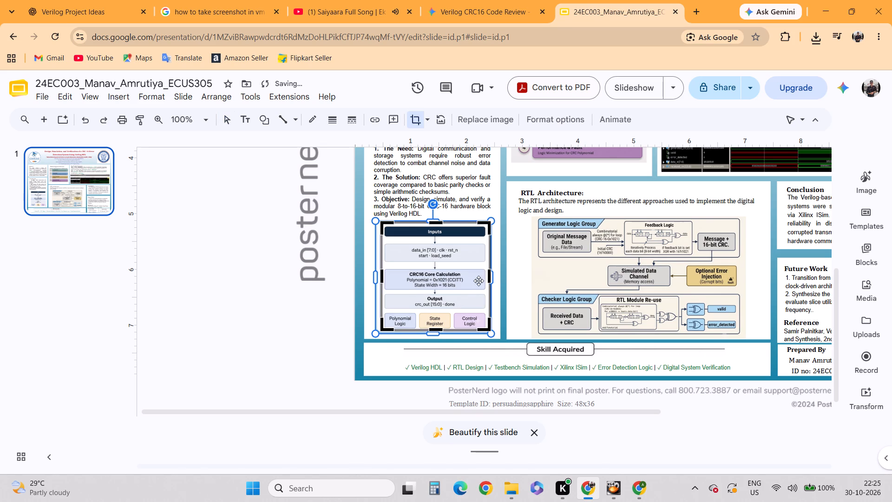
click(488, 276)
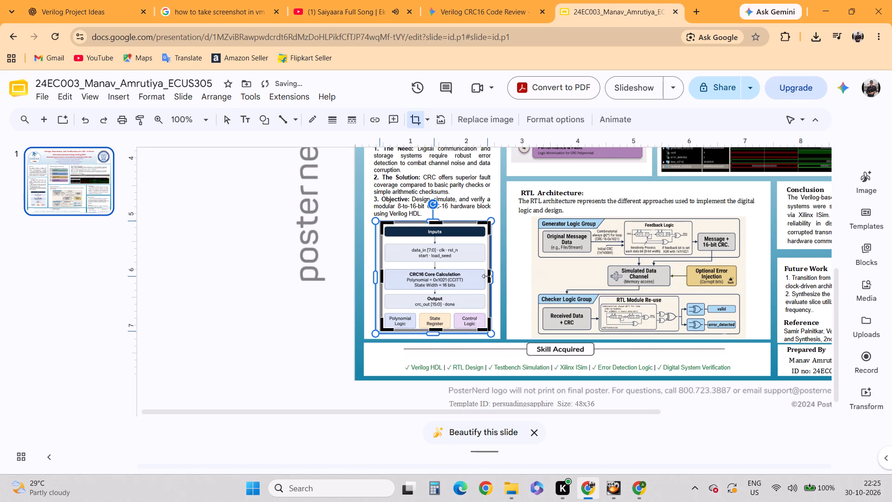
click(256, 362)
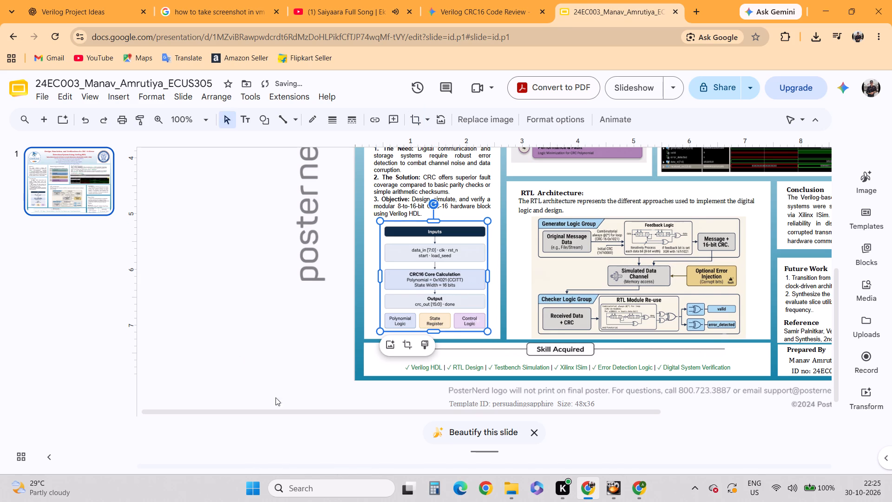
click(283, 370)
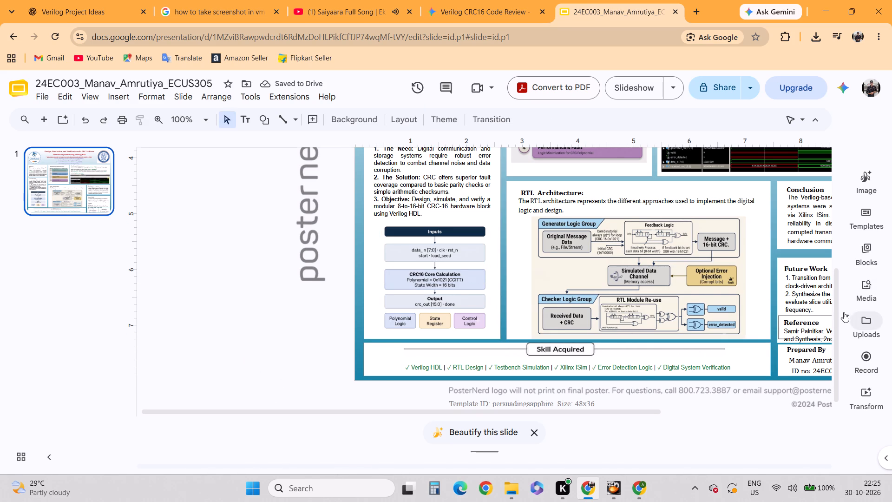
drag(839, 310, 819, 235)
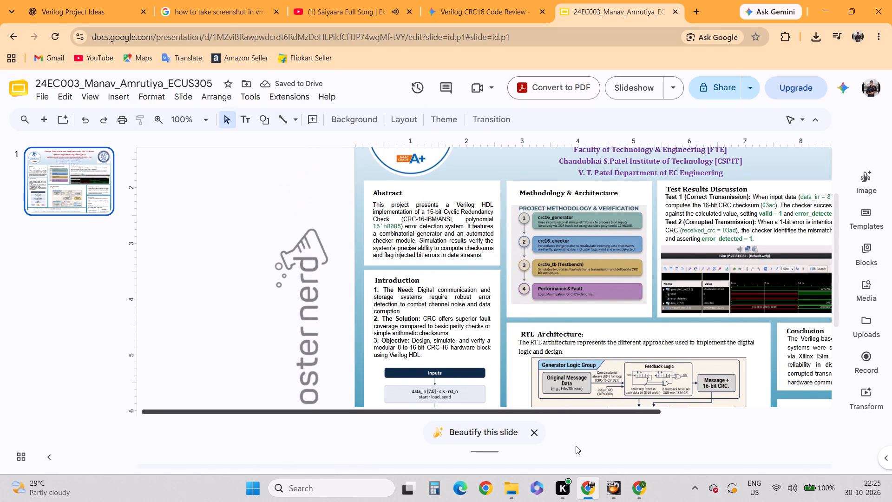
click(636, 489)
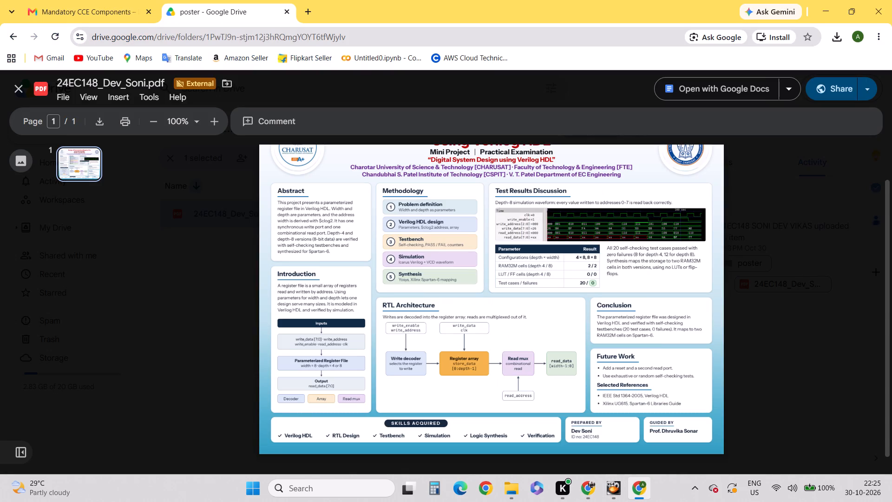
key(shift+super+s)
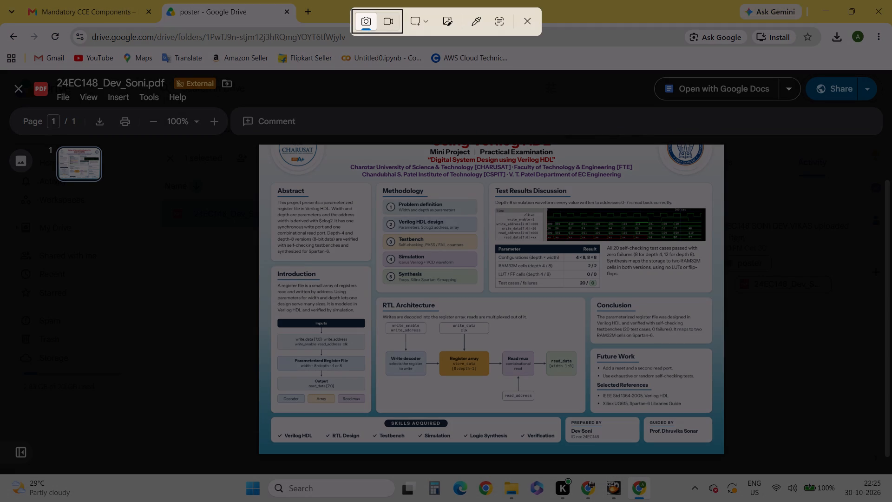
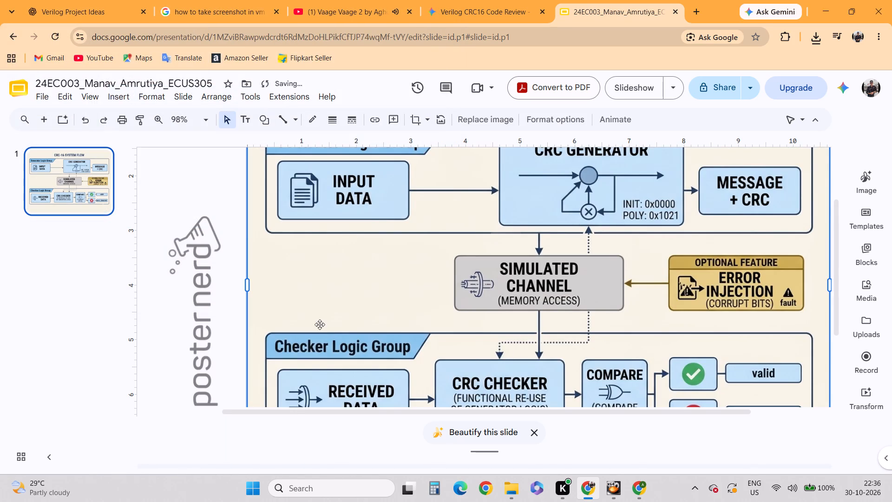
Shrink the CRC-16 System Flow diagram to a little over a third of the slide's width and place it beneath the RTL Architecture text.
click(832, 313)
drag(836, 315, 847, 457)
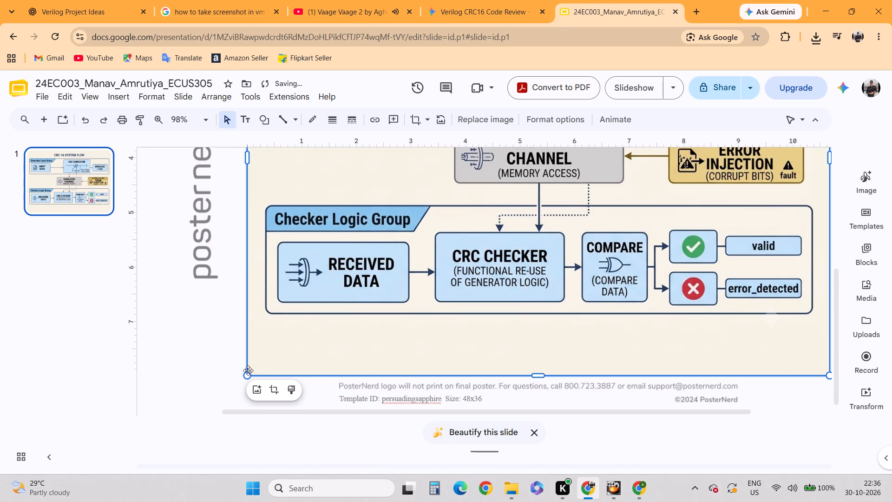
drag(247, 374, 466, 206)
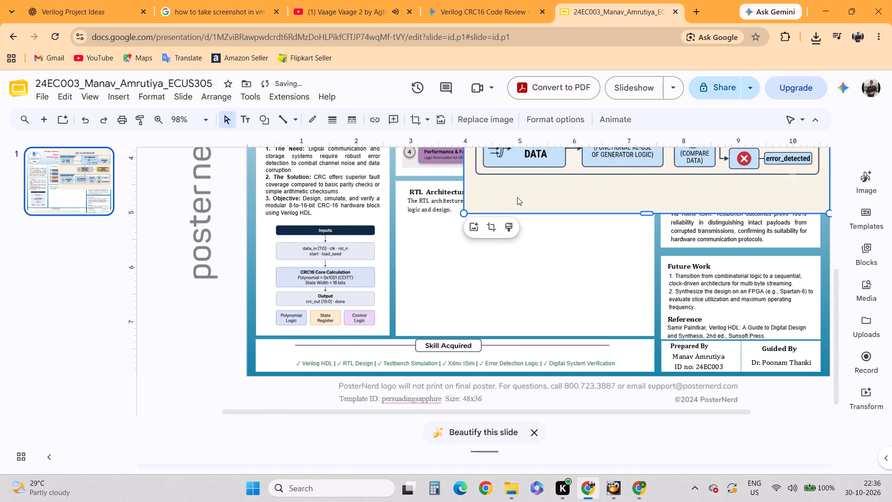
drag(517, 197, 472, 296)
drag(420, 313, 463, 278)
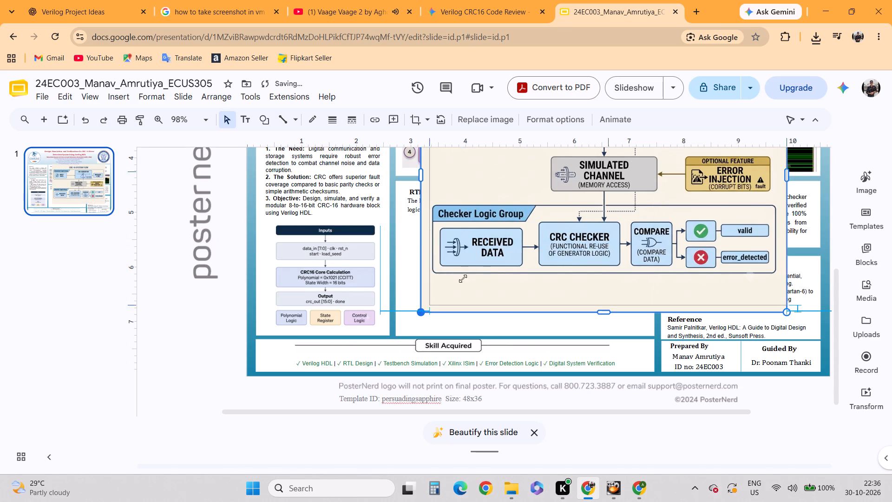
drag(463, 278, 589, 196)
drag(611, 168, 453, 340)
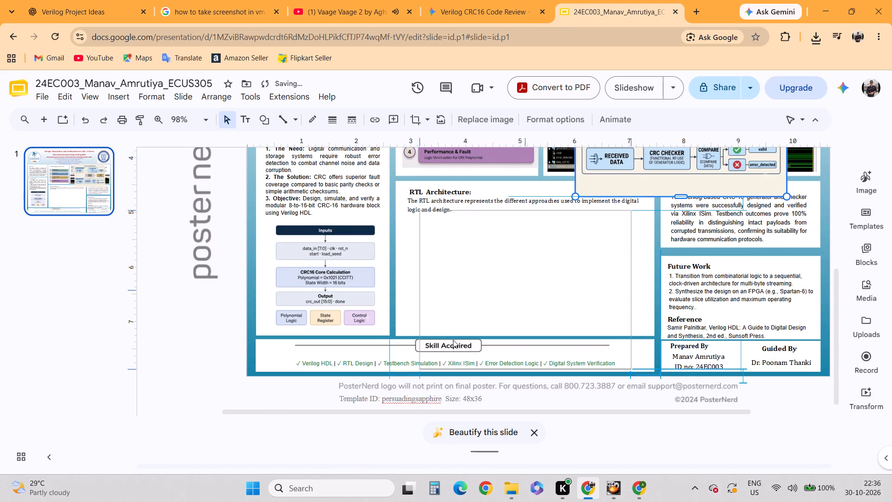
drag(453, 340, 442, 346)
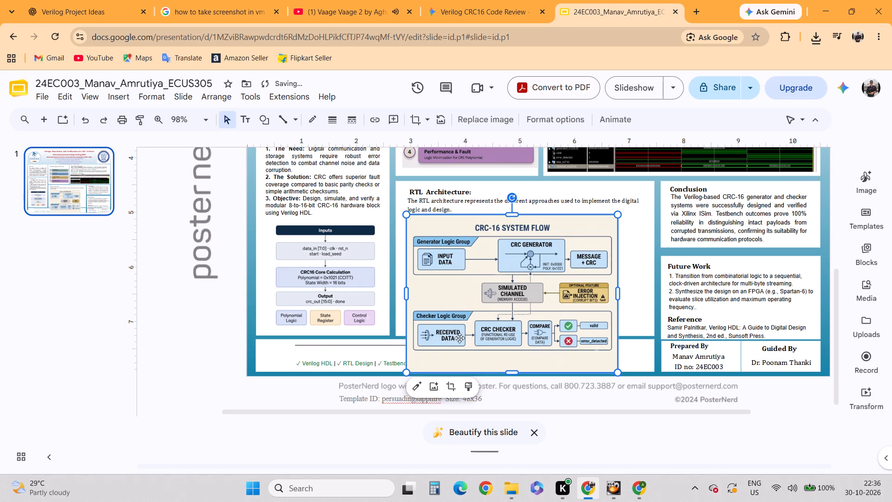
Crop the blank cream strip off the bottom of the CRC-16 System Flow diagram, up to just below the Checker Logic Group.
click(448, 389)
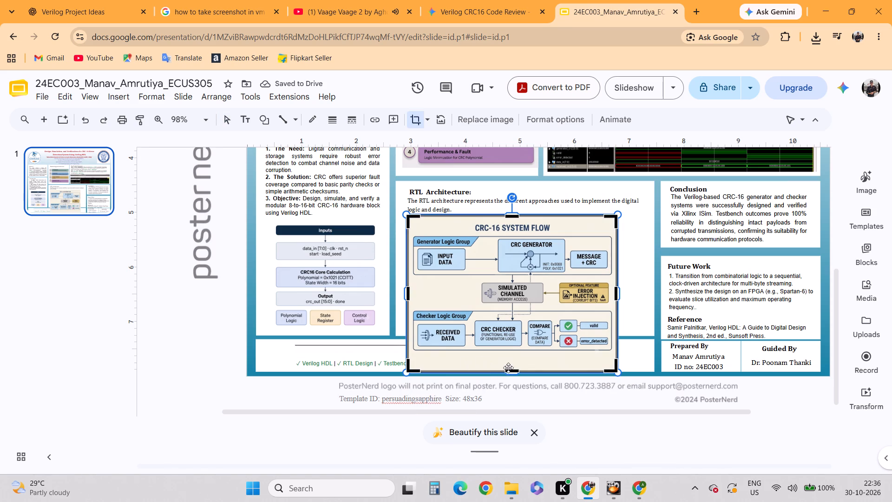
drag(513, 374, 515, 354)
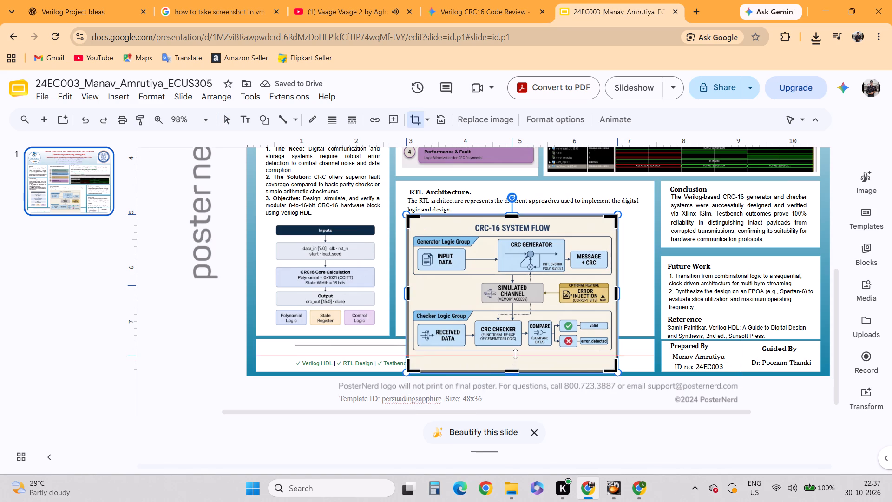
drag(515, 354, 515, 350)
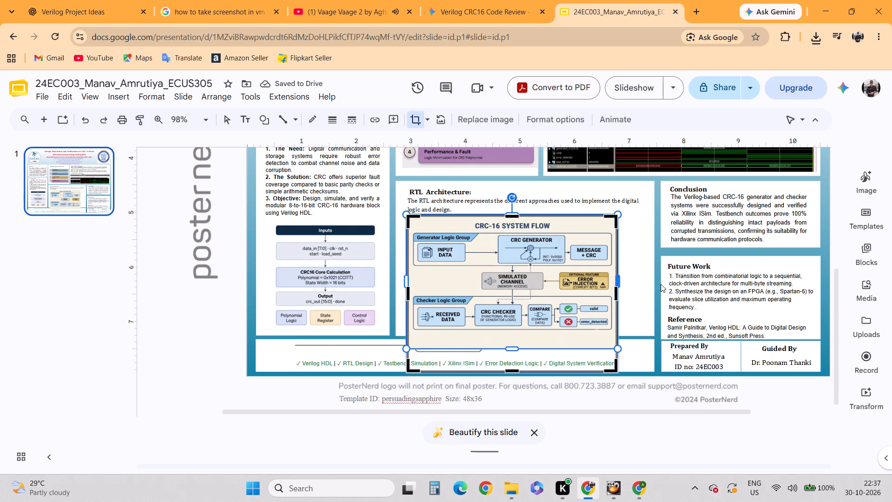
click(639, 280)
drag(524, 298, 546, 276)
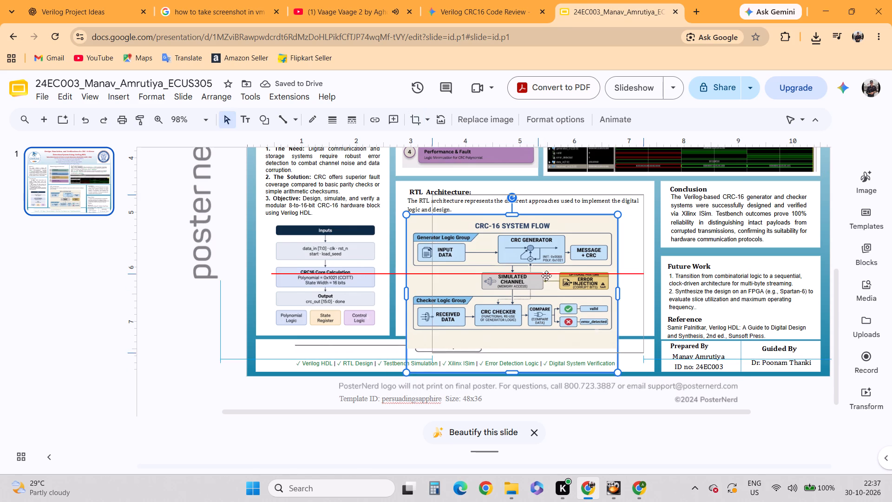
drag(546, 276, 536, 273)
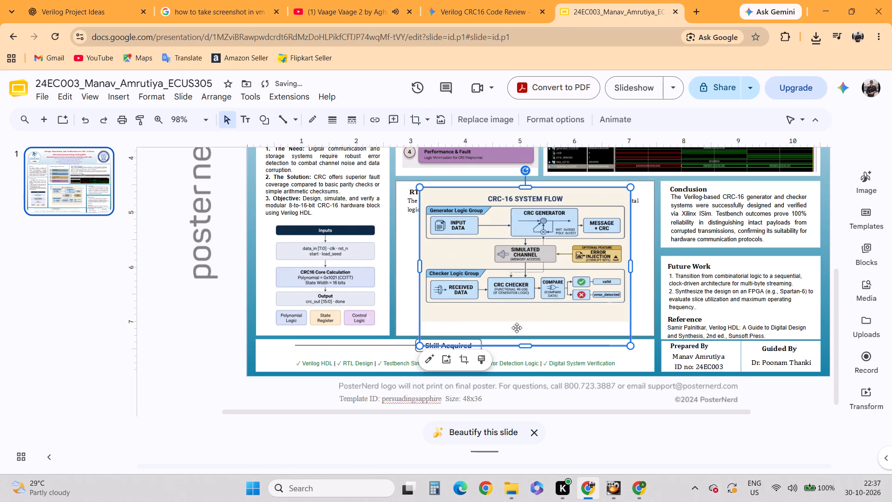
click(461, 358)
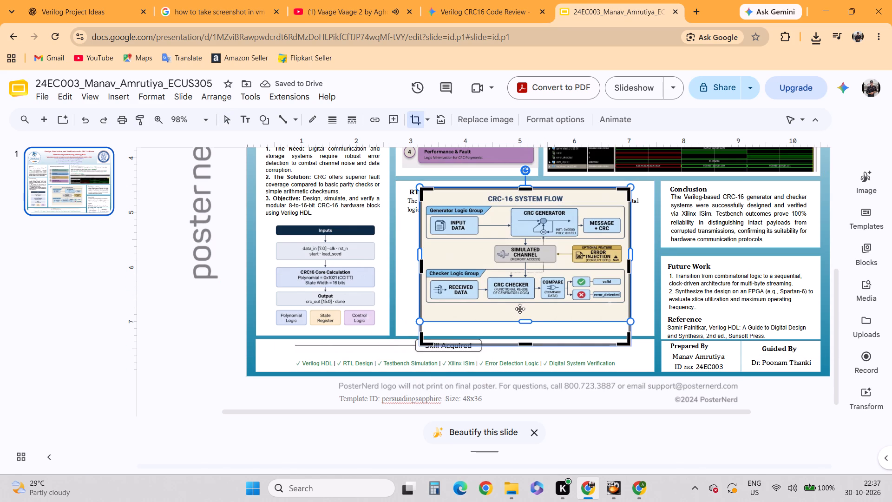
drag(525, 344, 527, 313)
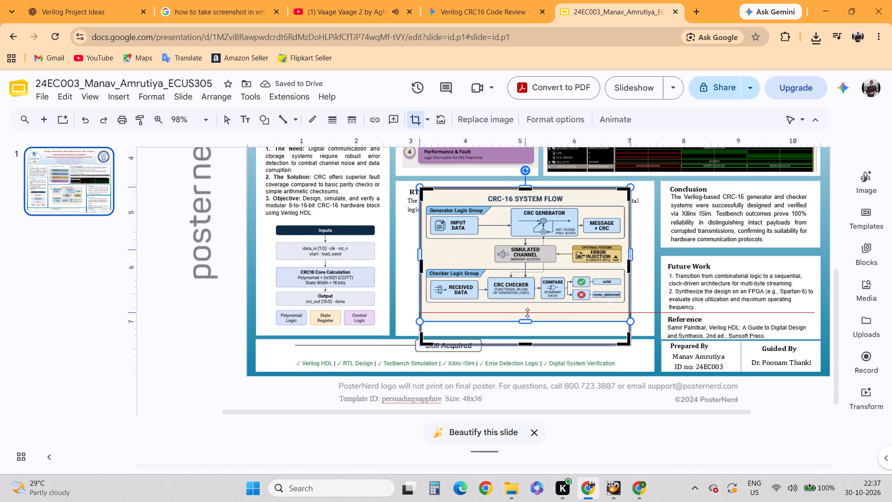
drag(527, 313, 528, 303)
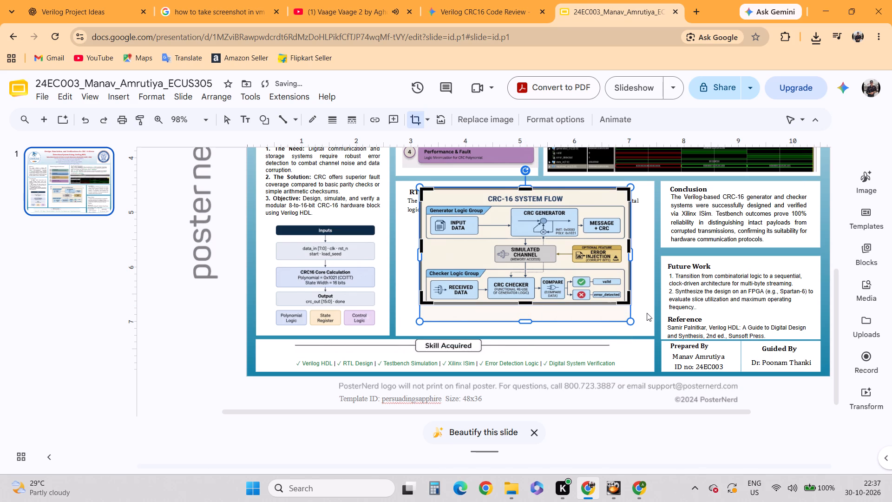
click(646, 313)
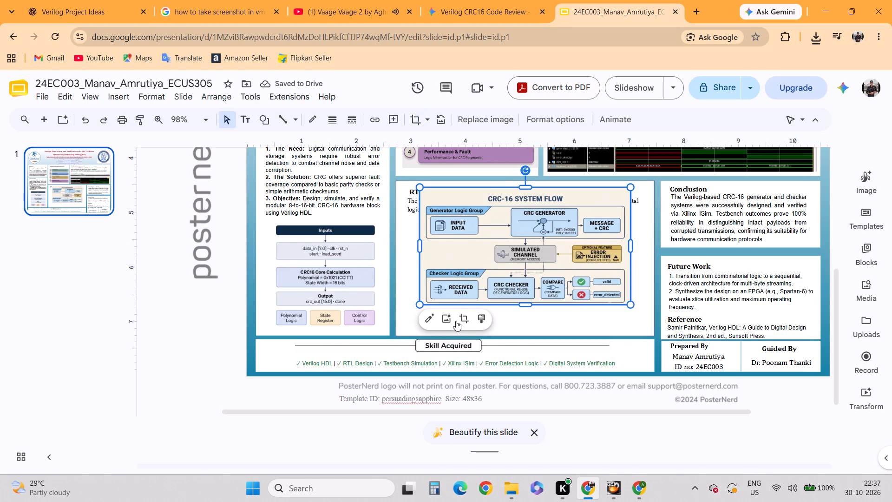
Crop the left, right and top margins of the CRC-16 System Flow diagram close to its logic groups and title.
click(465, 319)
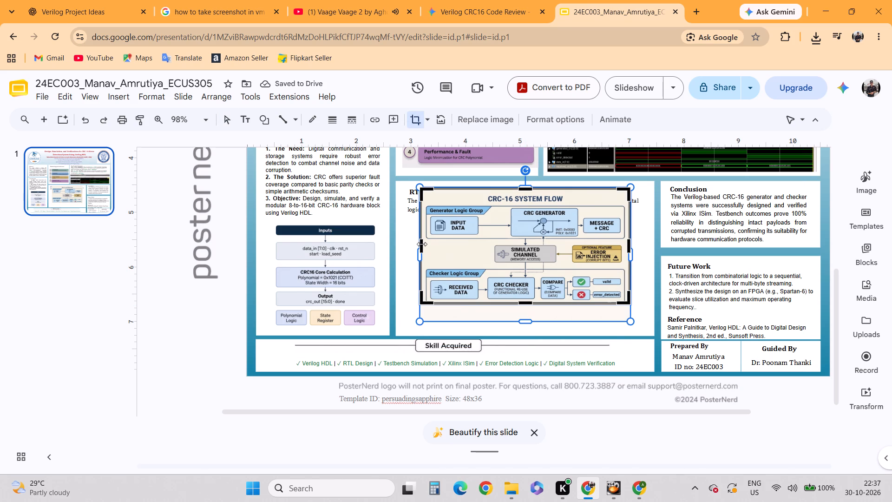
click(422, 244)
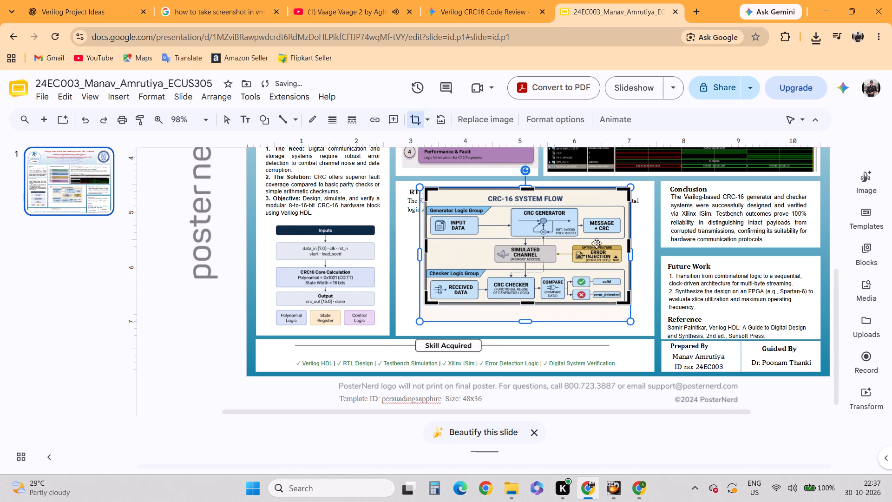
click(630, 247)
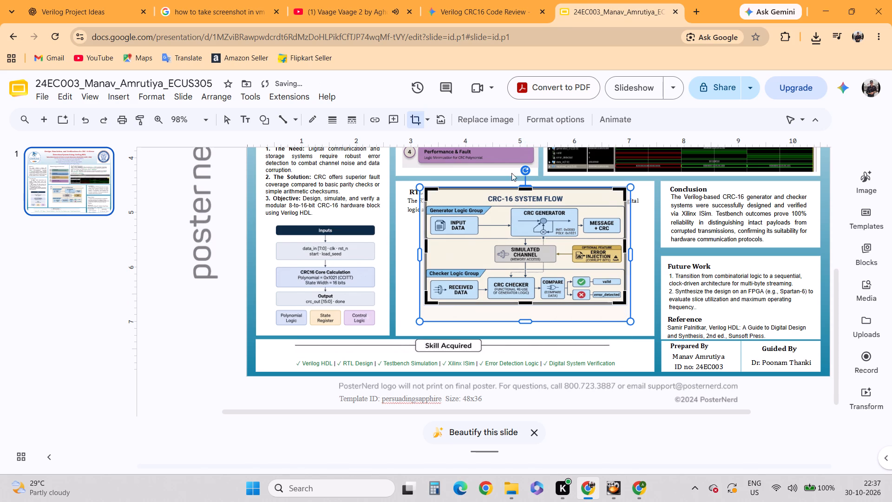
click(525, 187)
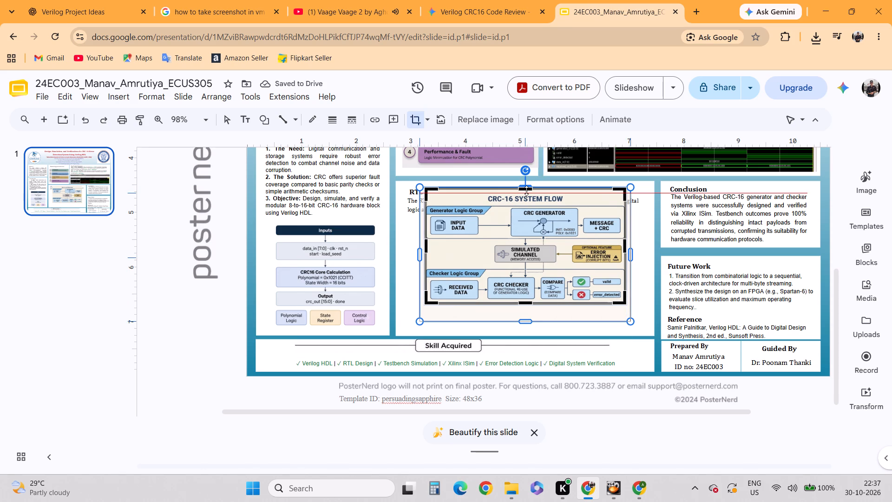
click(649, 248)
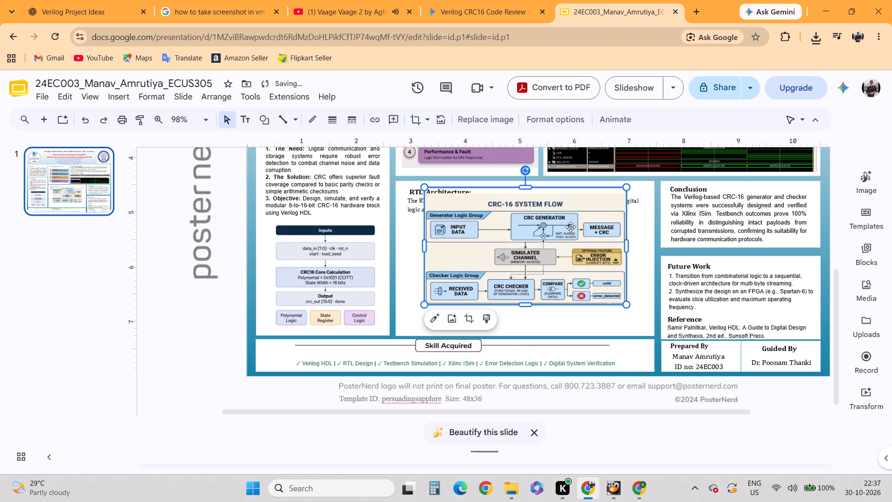
key(ctrl+z)
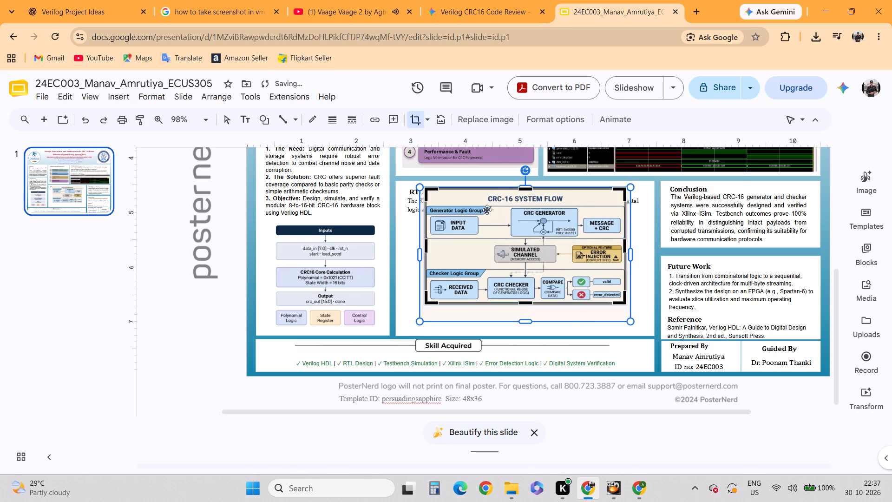
click(525, 191)
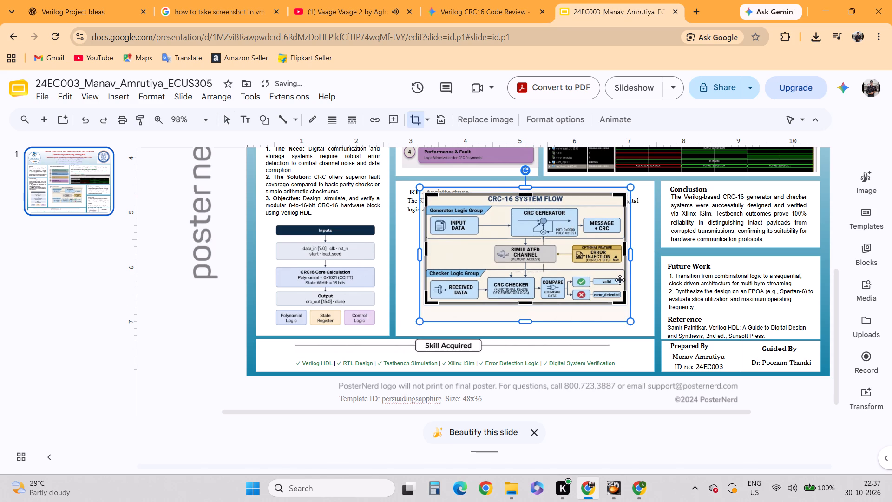
click(640, 278)
Move the cropped diagram below the RTL Architecture text and enlarge it slightly to fill its box above Skill Acquired.
drag(544, 257, 546, 276)
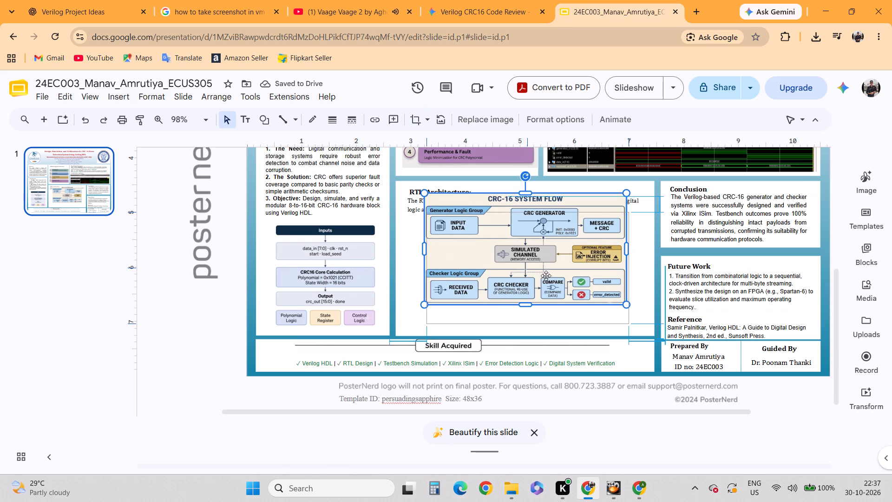
drag(546, 276, 547, 285)
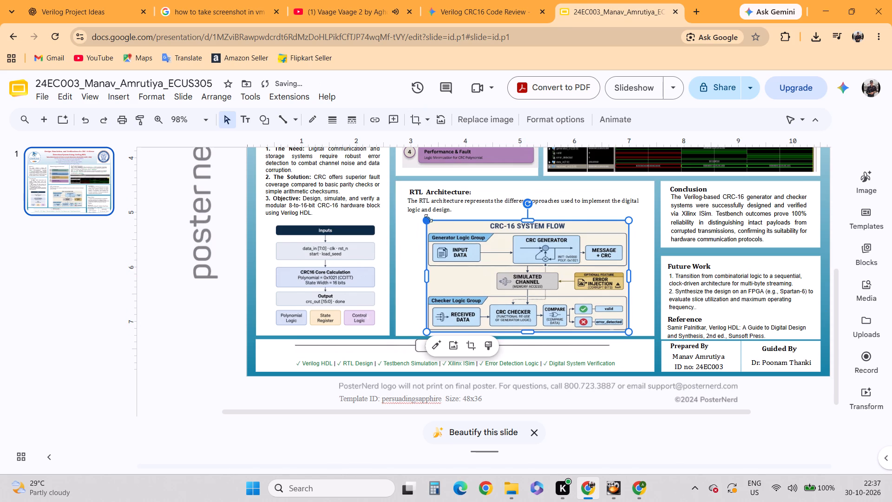
drag(427, 218, 422, 215)
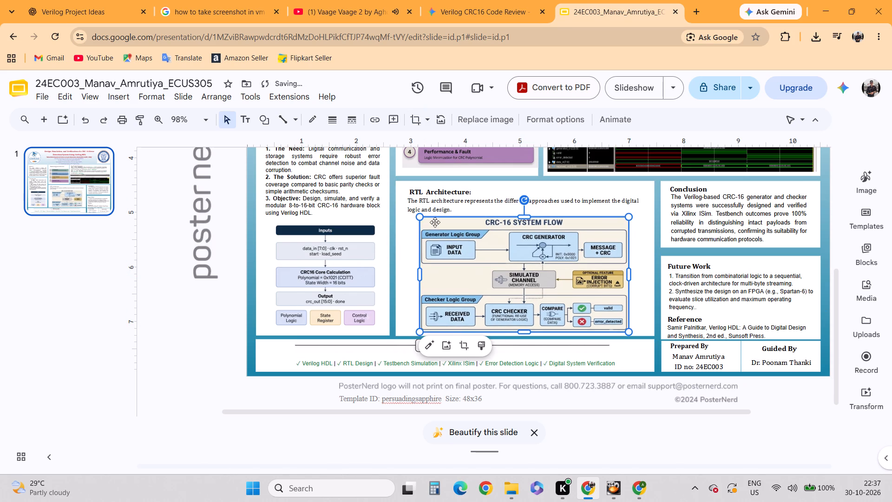
click(648, 289)
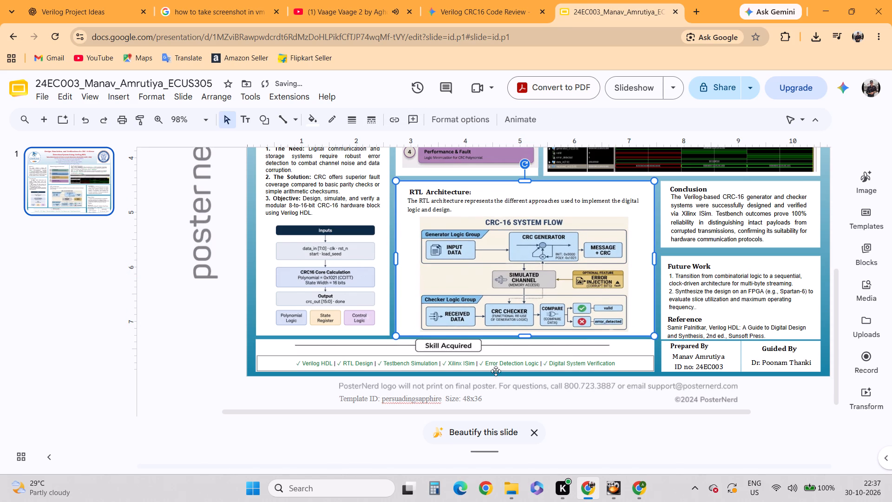
click(196, 357)
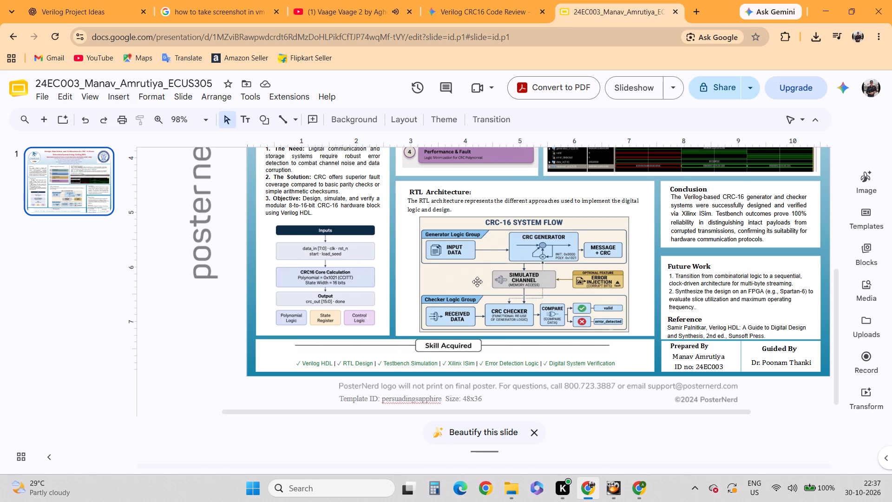
Give the CRC-16 System Flow diagram a black border.
click(514, 262)
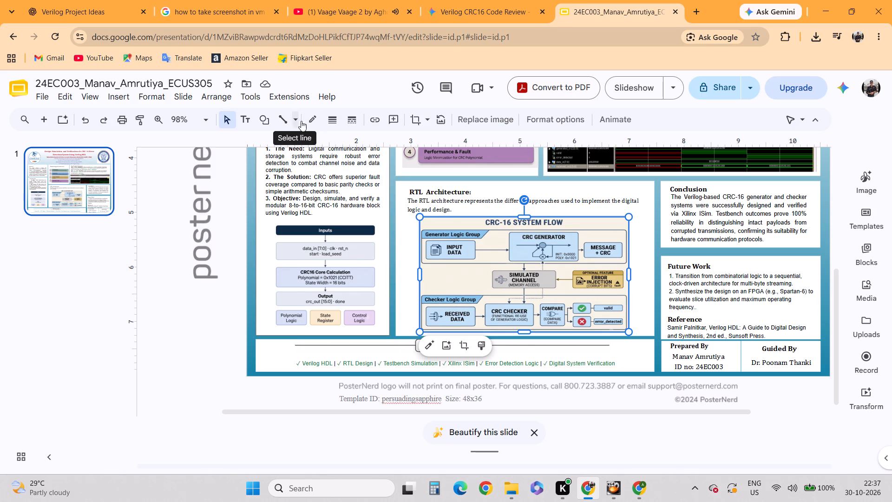
click(308, 122)
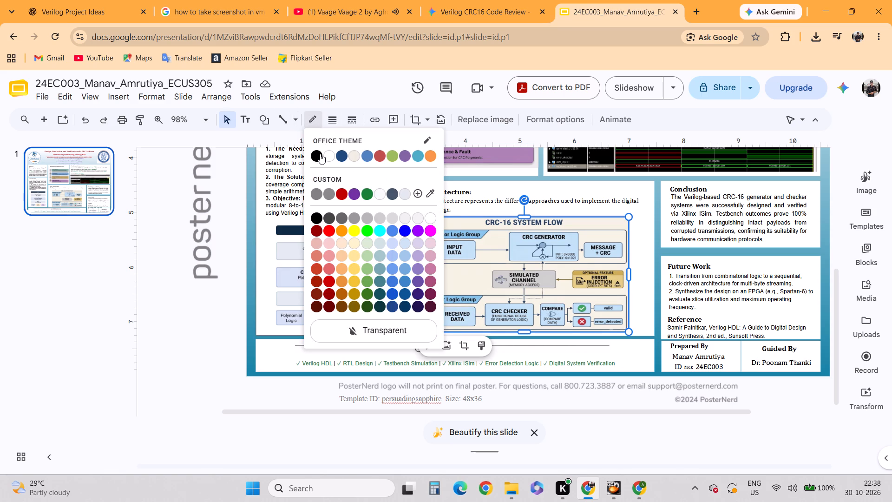
click(317, 155)
click(193, 324)
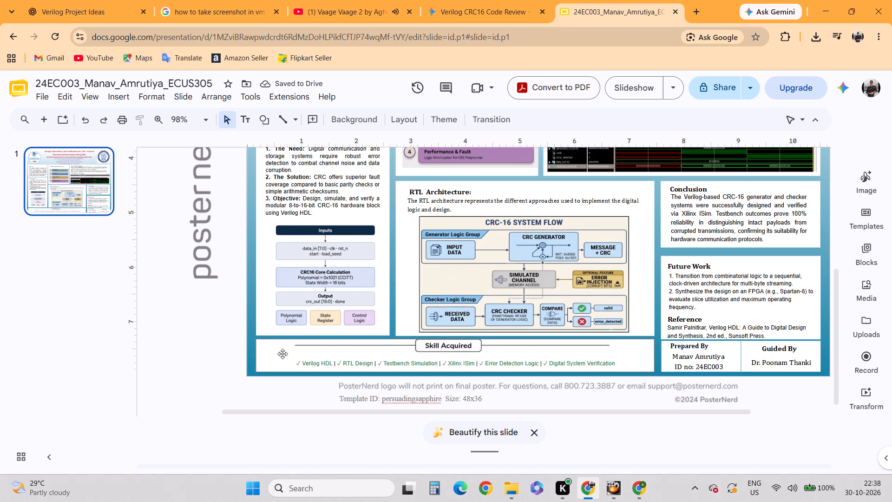
Examine the whole poster's layout with the new RTL Architecture diagram in place.
click(206, 125)
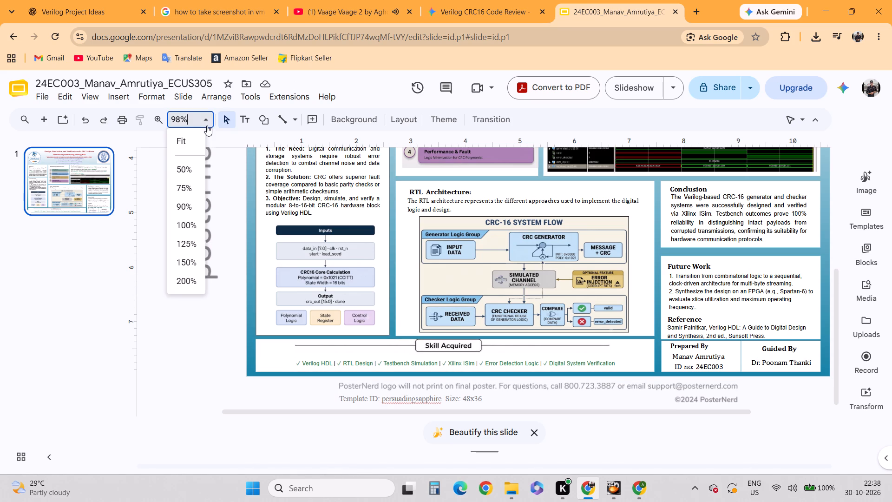
click(192, 144)
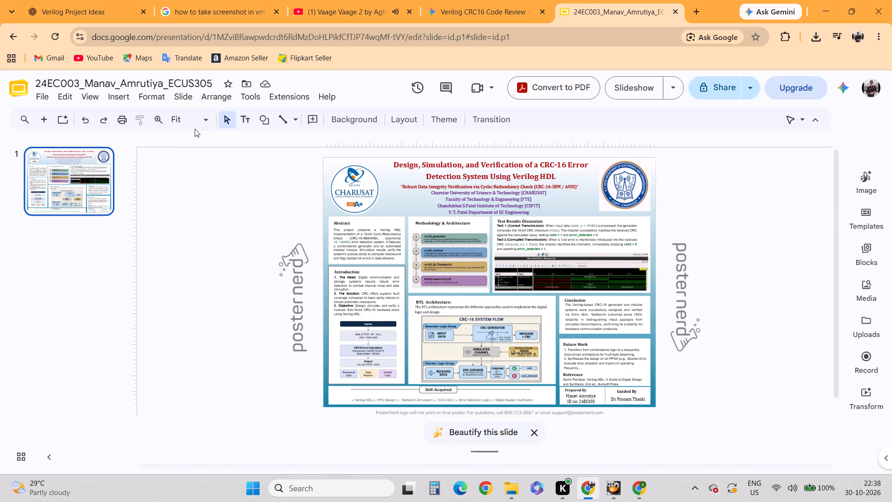
click(202, 115)
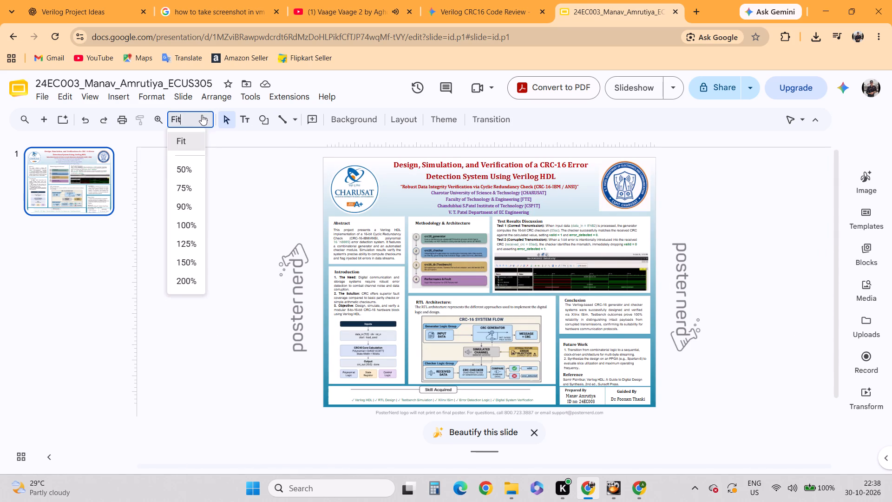
click(200, 164)
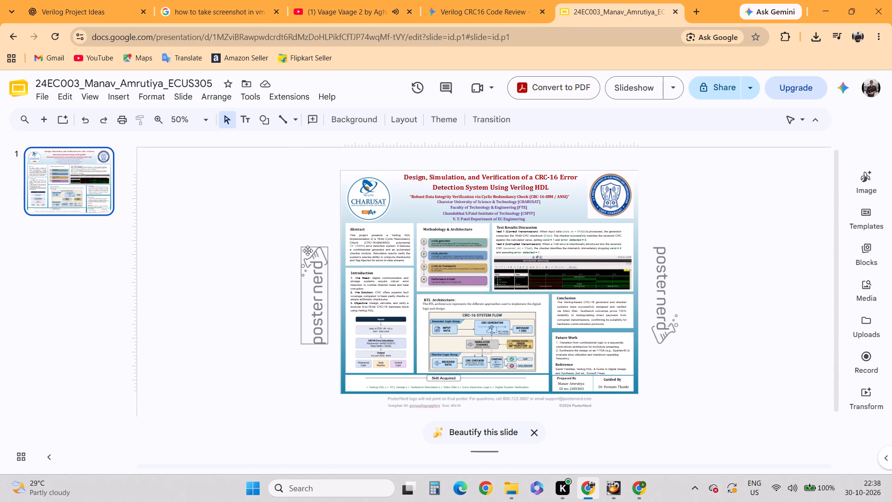
ctrl+scroll(308, 251, up, 6)
ctrl+scroll(308, 251, down, 7)
ctrl+scroll(308, 251, up, 1)
ctrl+scroll(308, 251, down, 2)
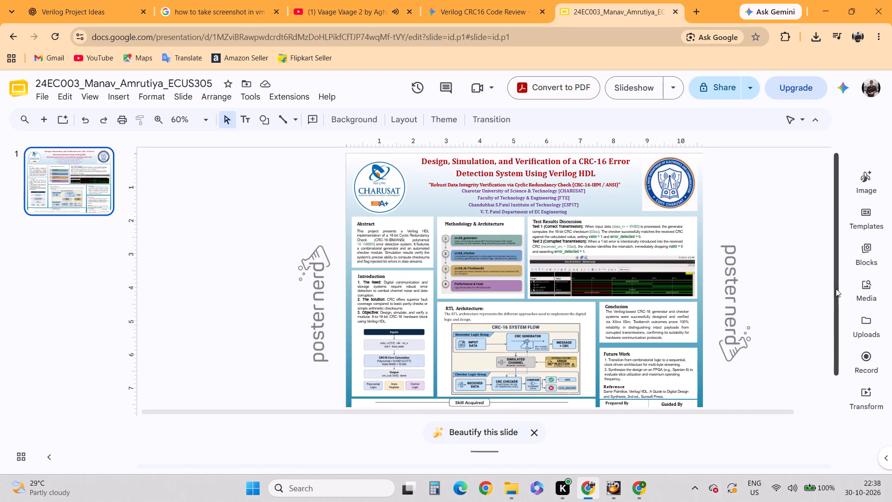
drag(836, 289, 845, 329)
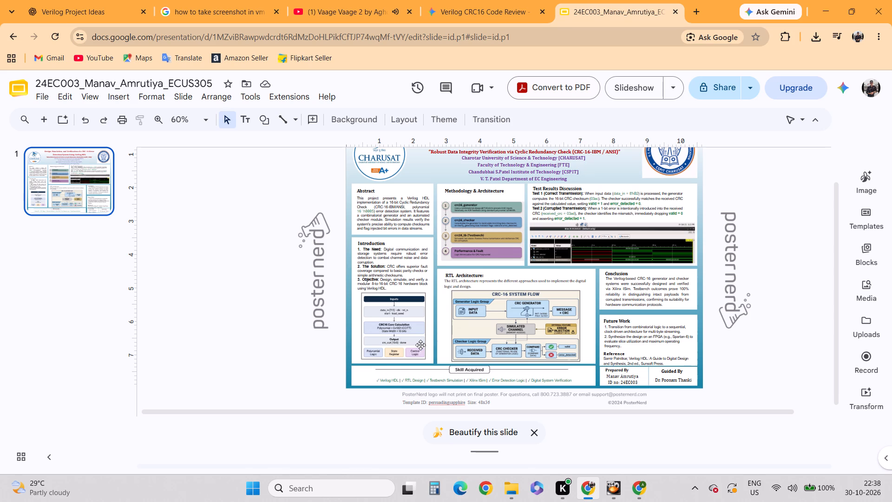
Give the Methodology & Architecture image a black border.
click(468, 215)
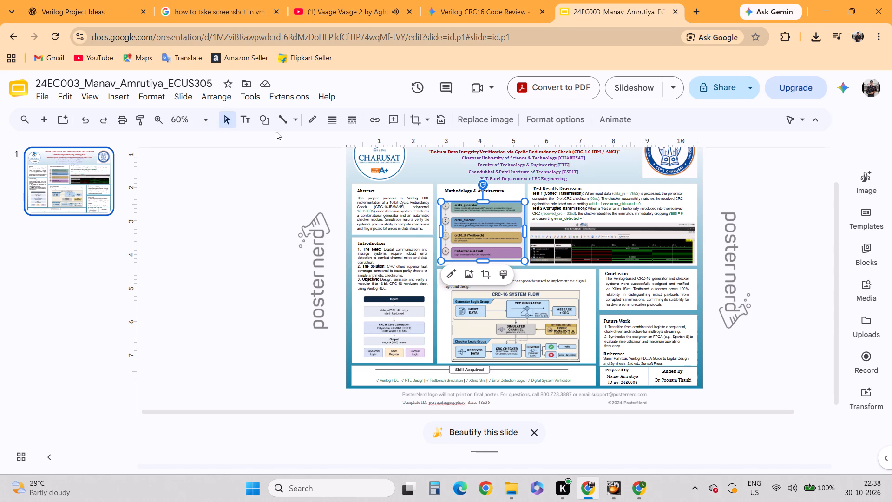
click(315, 118)
click(315, 155)
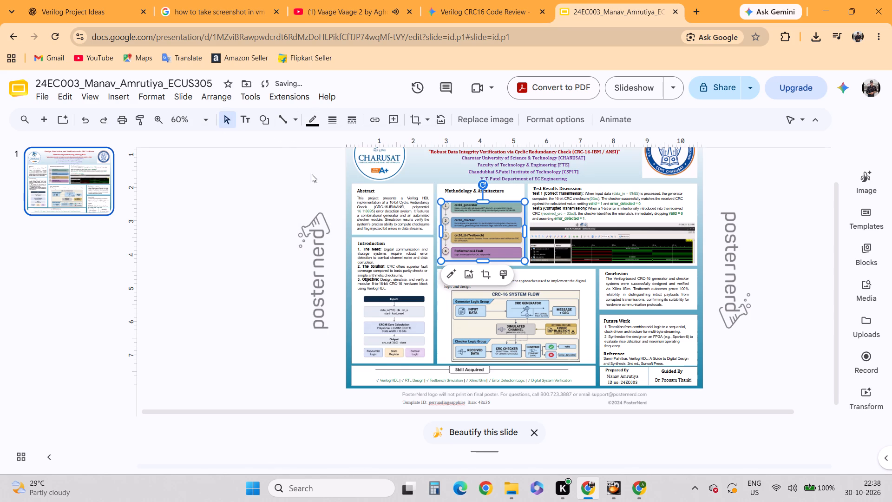
Fill the vertical posternerd logo beside the poster's left edge with white.
click(295, 268)
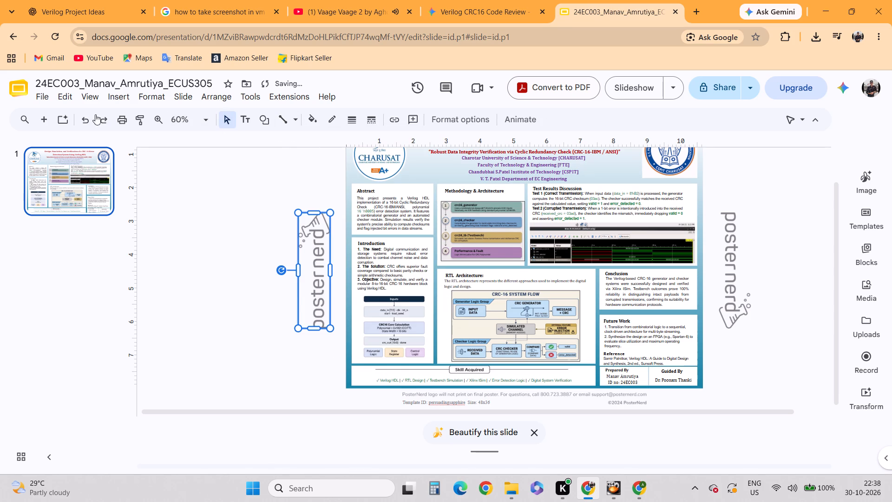
click(315, 118)
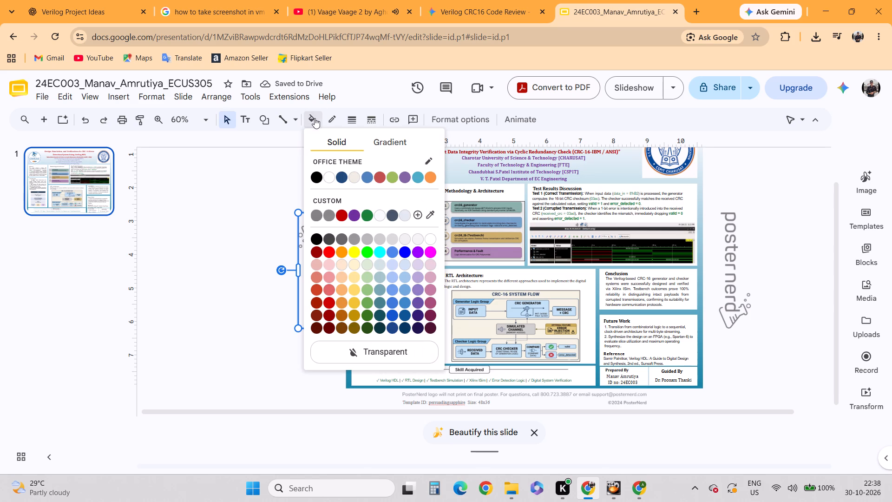
click(330, 176)
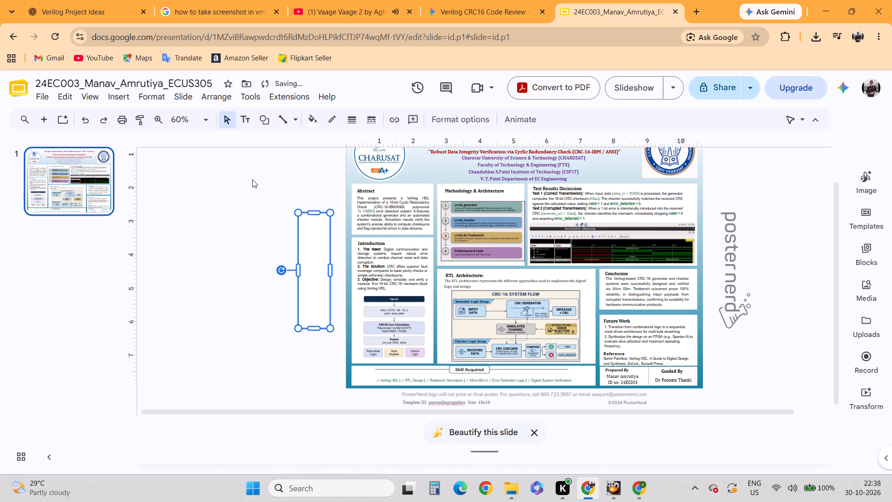
Change the border colour of the Methodology & Architecture image to white.
click(252, 179)
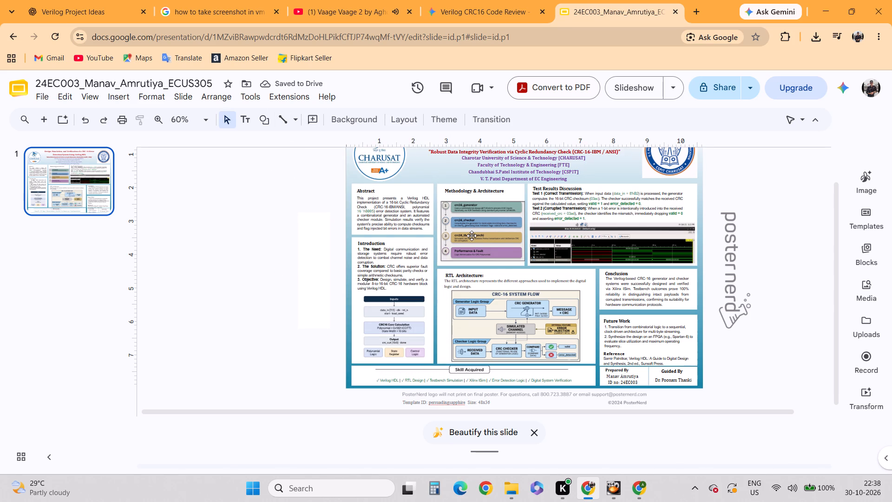
click(472, 236)
click(309, 123)
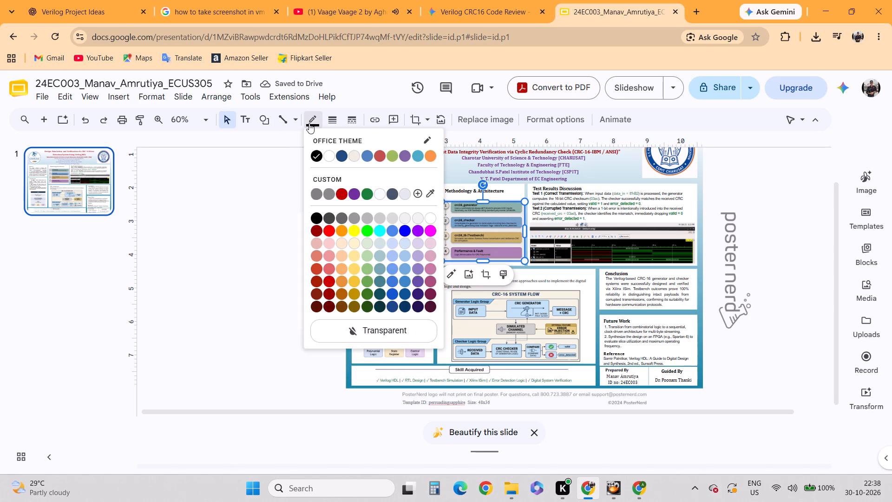
click(331, 154)
Delete the vertical posternerd logos from both sides of the poster, including the white-filled one.
click(305, 231)
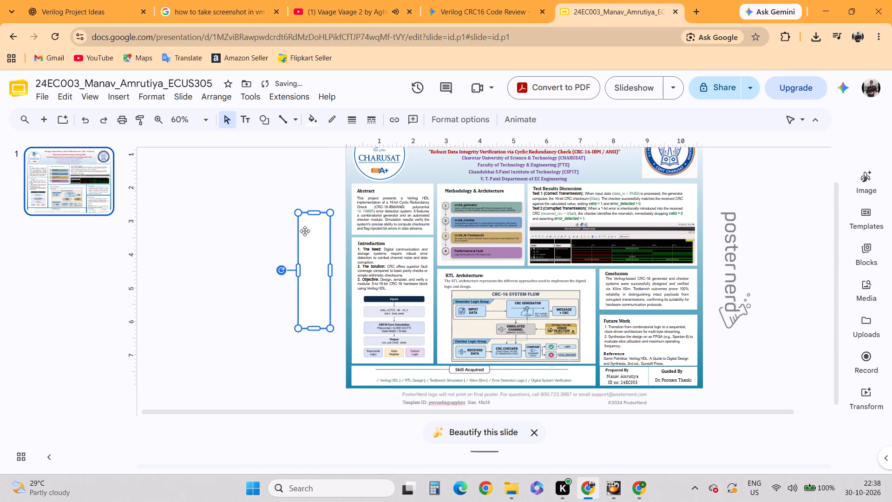
click(217, 284)
click(295, 242)
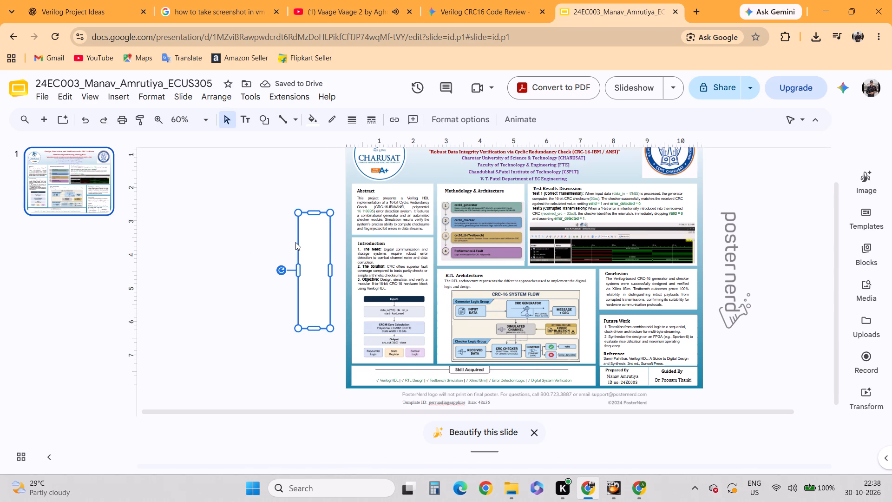
drag(301, 244, 248, 295)
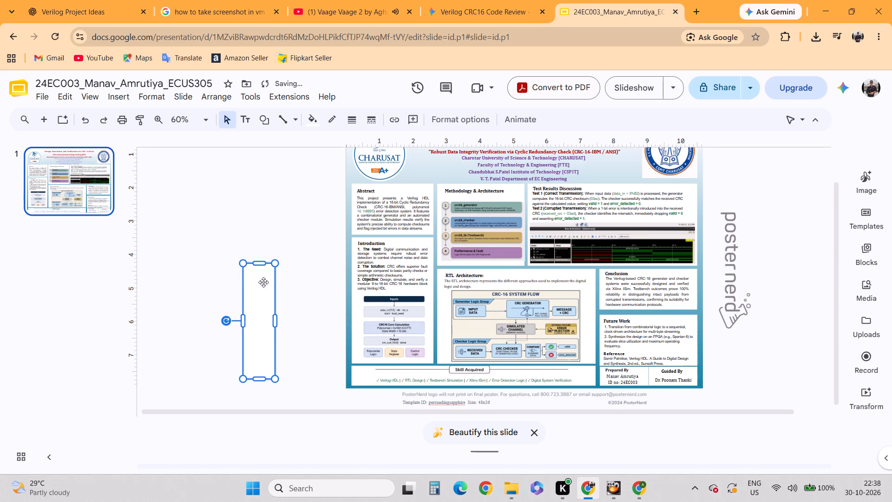
key(BackSpace)
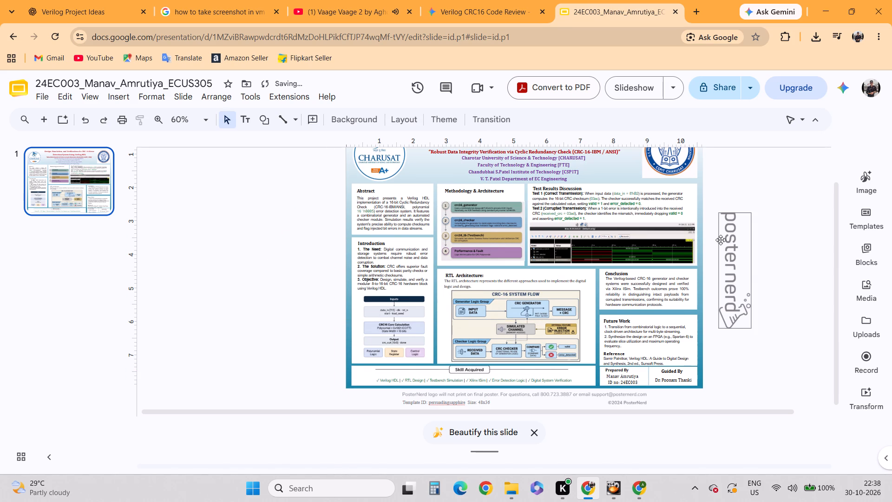
click(721, 240)
key(BackSpace)
click(732, 240)
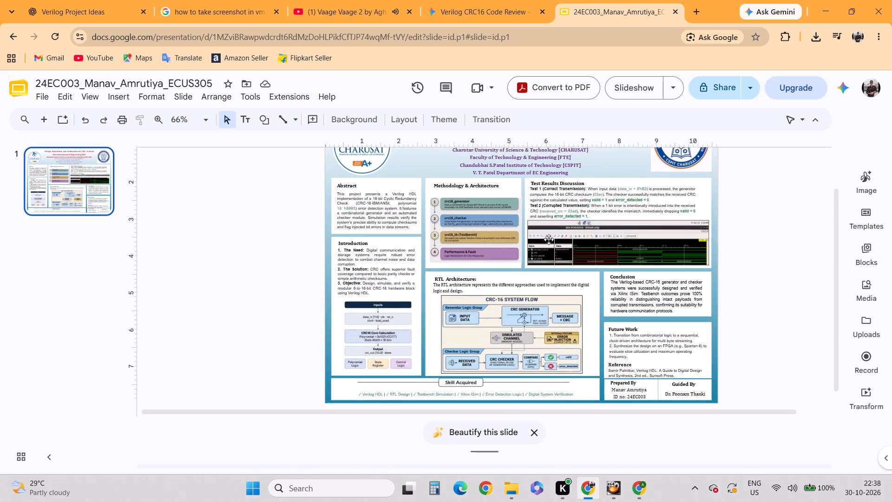
Examine the poster's sections up close, from Methodology & Architecture down to the RTL Architecture diagram and Skill Acquired.
scroll(550, 239, right, 1)
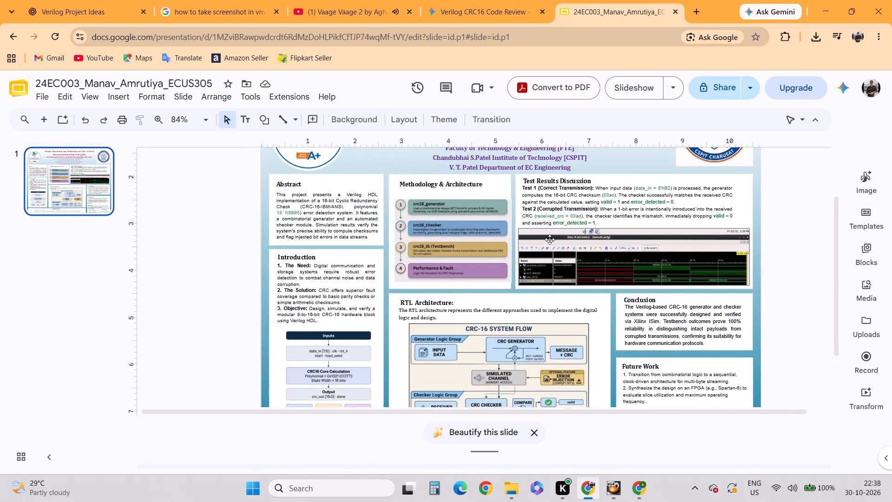
scroll(550, 239, right, 1)
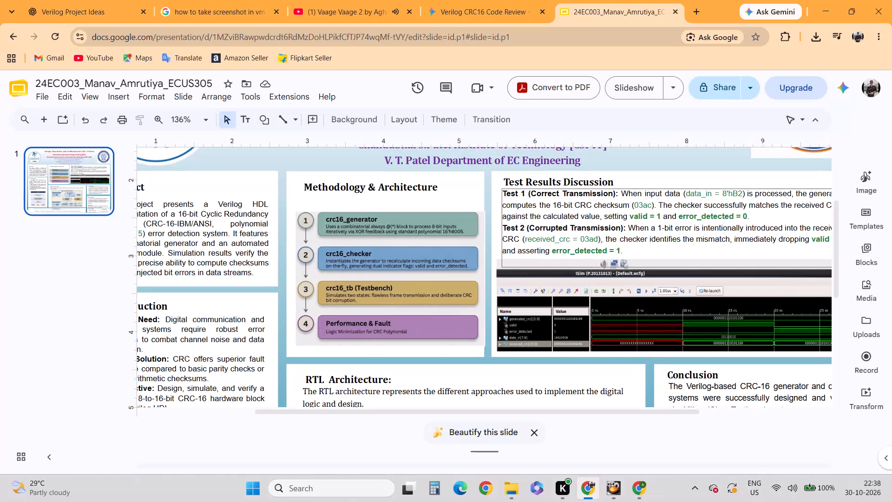
scroll(553, 213, down, 5)
scroll(553, 213, right, 1)
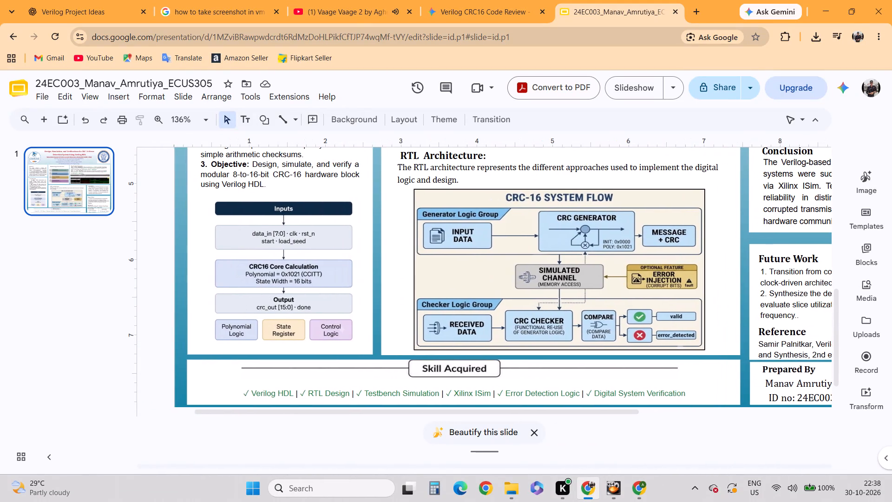
scroll(553, 213, right, 3)
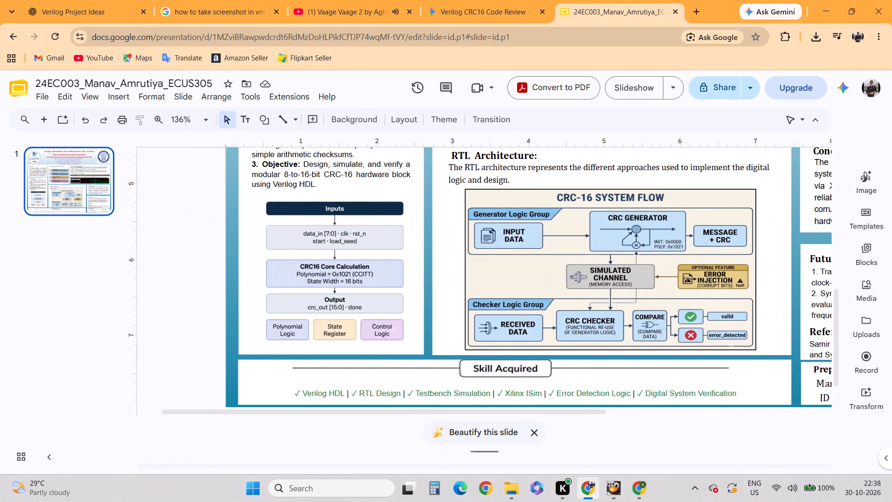
scroll(553, 213, up, 3)
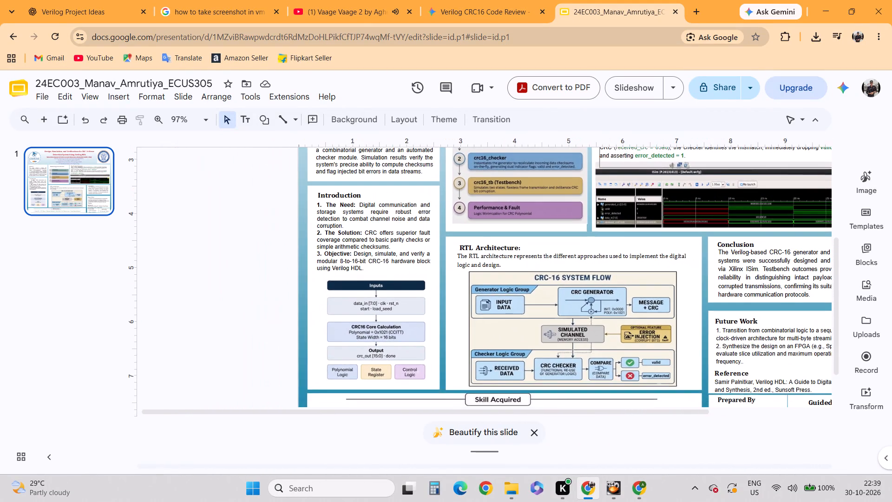
scroll(553, 213, up, 1)
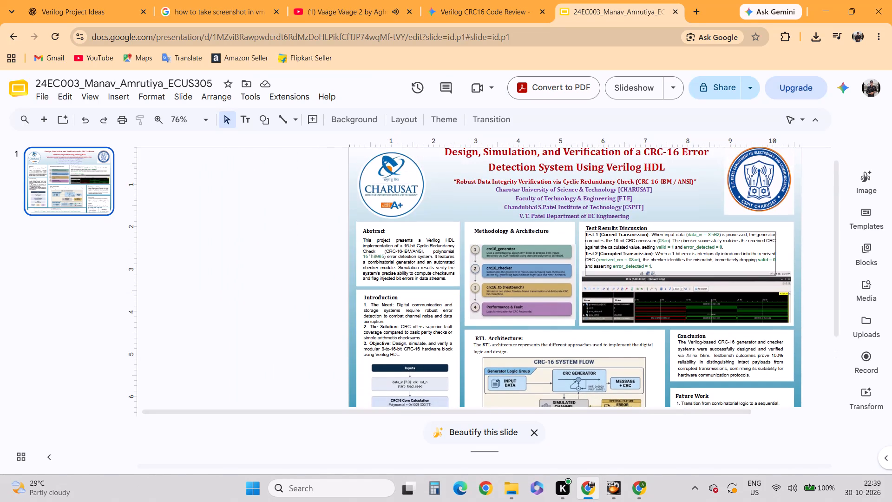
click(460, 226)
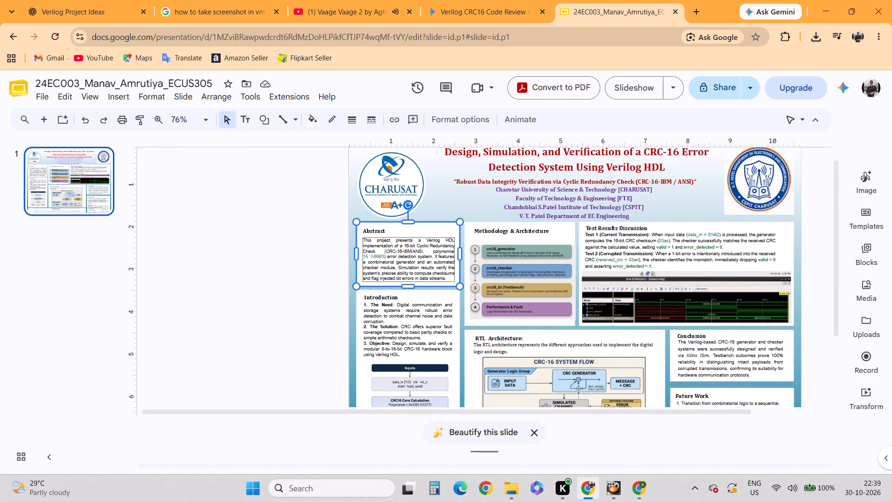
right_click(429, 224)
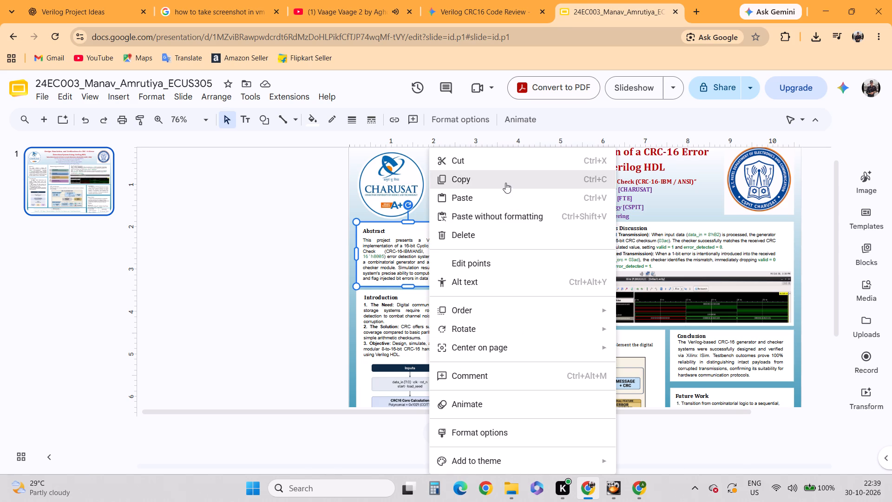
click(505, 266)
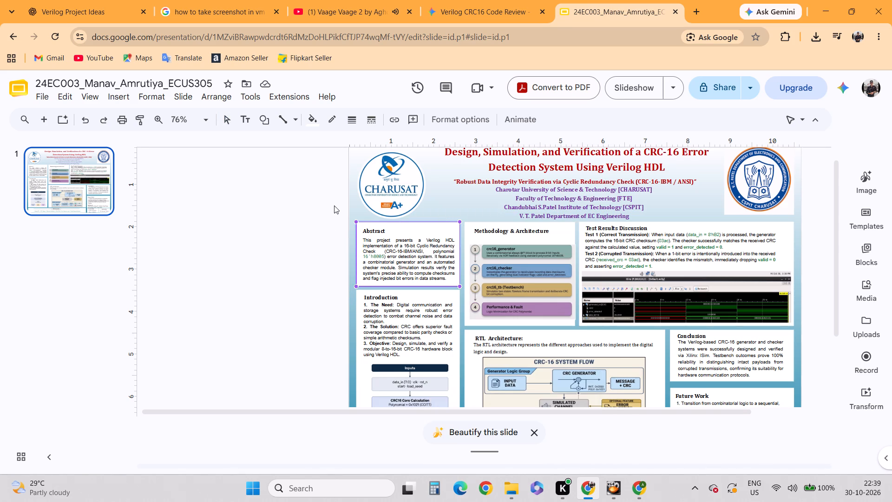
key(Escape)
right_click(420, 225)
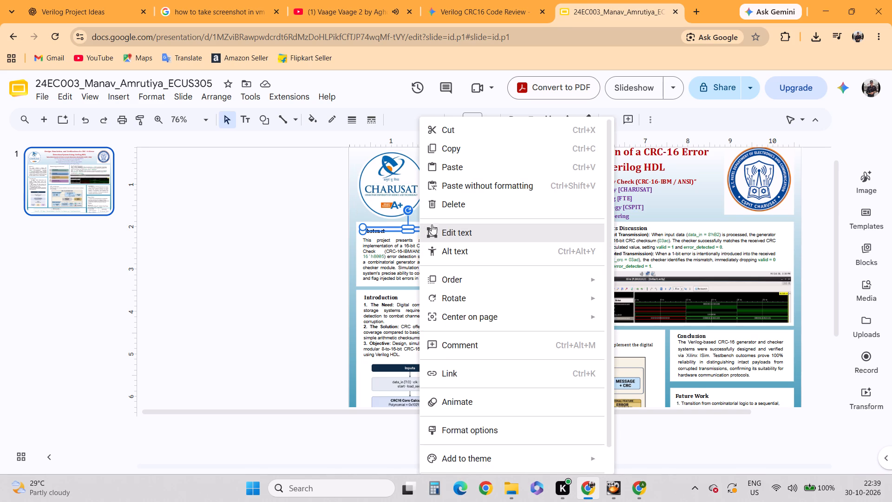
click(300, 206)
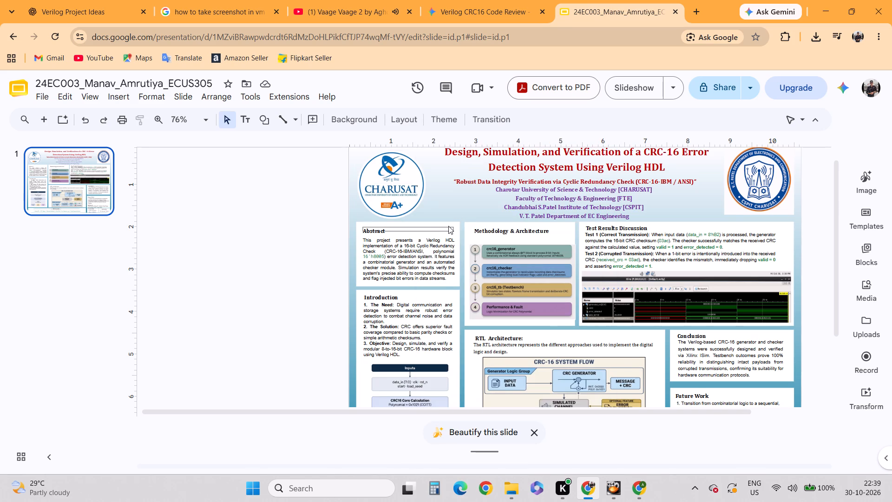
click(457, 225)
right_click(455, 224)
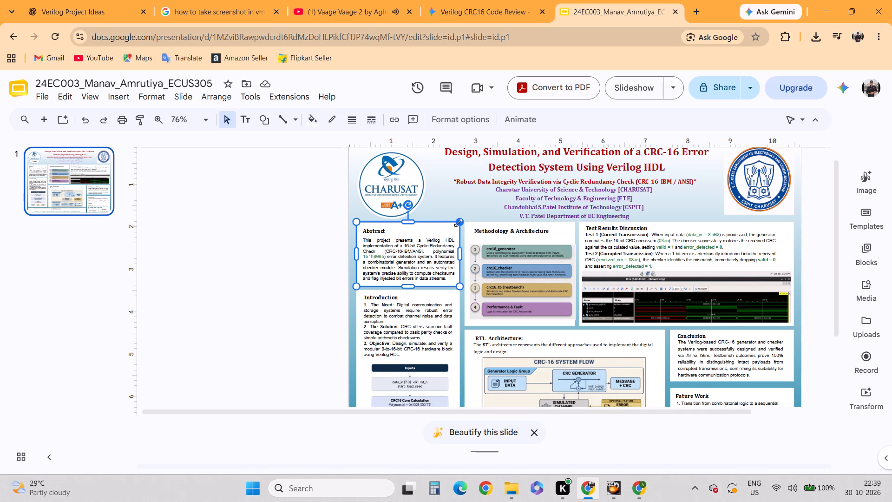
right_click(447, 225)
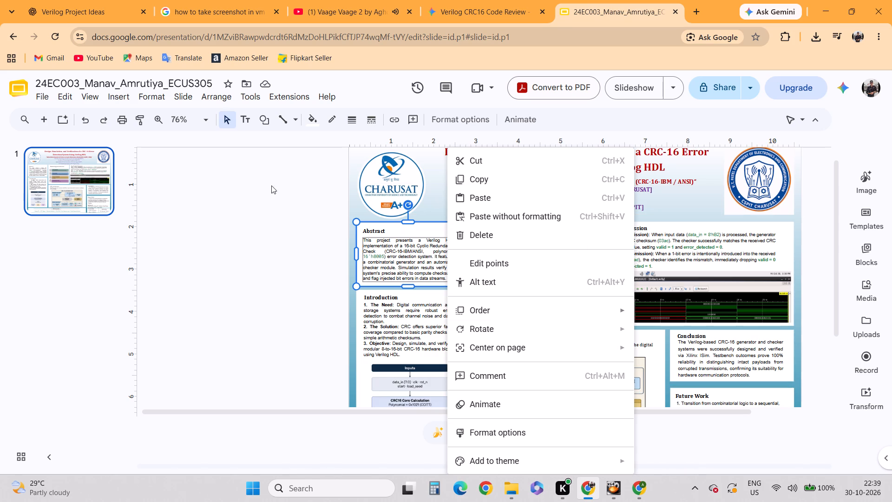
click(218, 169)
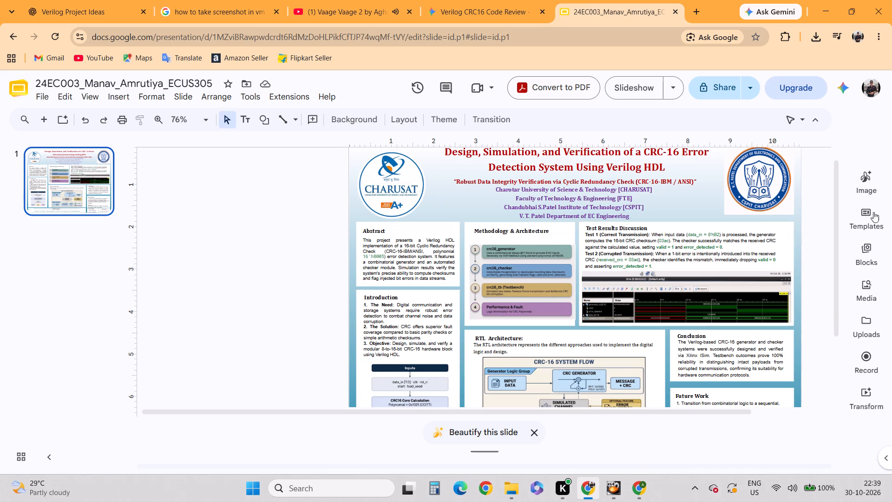
Review the poster's layout from the Abstract box down to the Skill Acquired and Prepared By sections.
drag(839, 216, 867, 307)
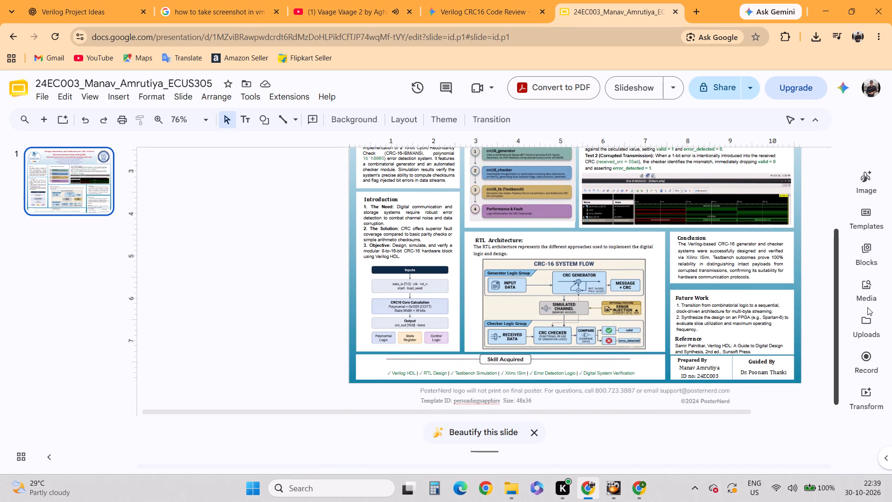
drag(867, 307, 869, 277)
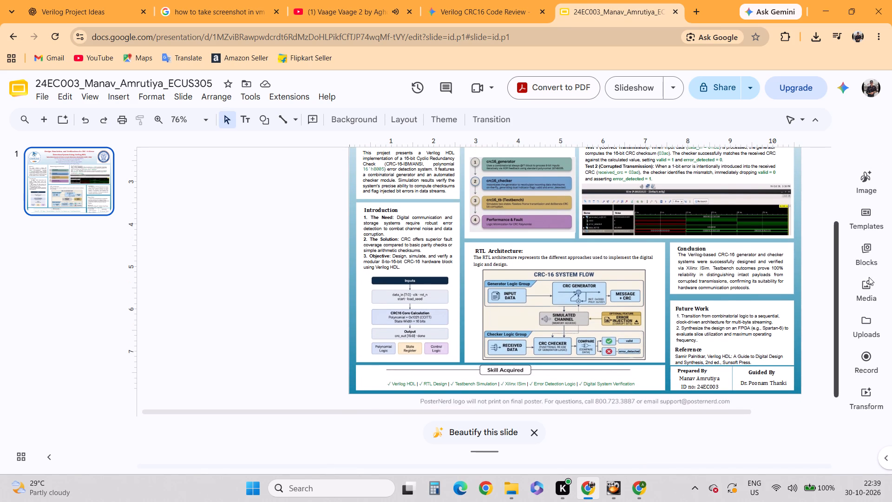
drag(869, 277, 867, 272)
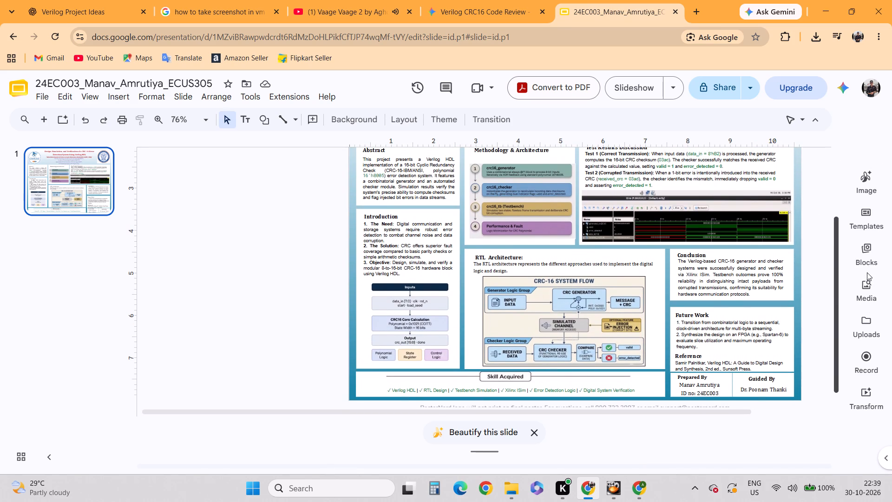
drag(867, 272, 866, 270)
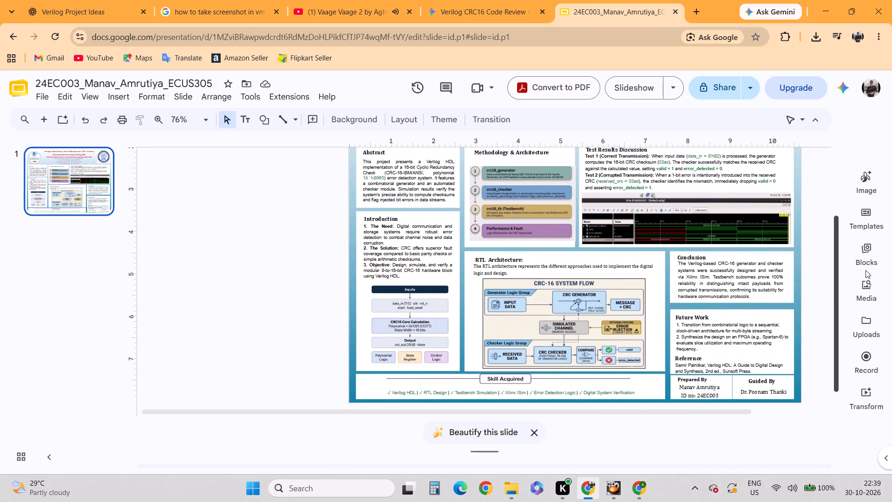
drag(866, 270, 853, 238)
ctrl+scroll(458, 219, up, 1)
ctrl+scroll(458, 219, down, 2)
ctrl+scroll(458, 219, up, 1)
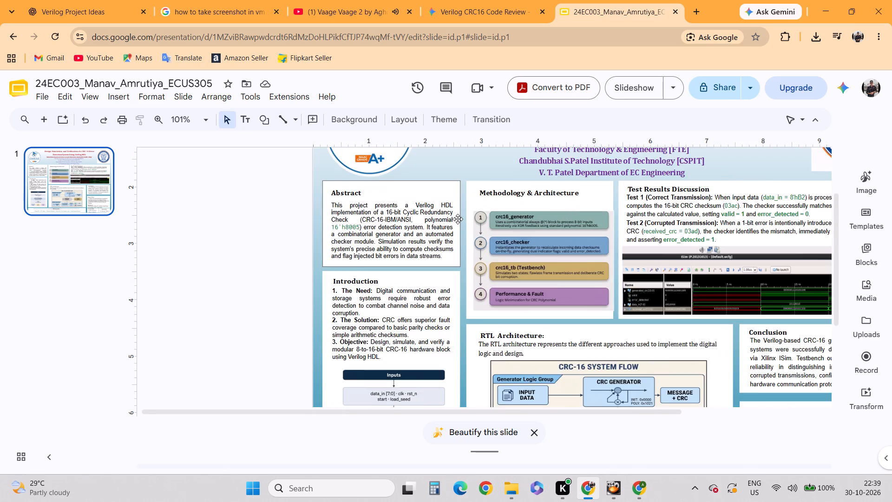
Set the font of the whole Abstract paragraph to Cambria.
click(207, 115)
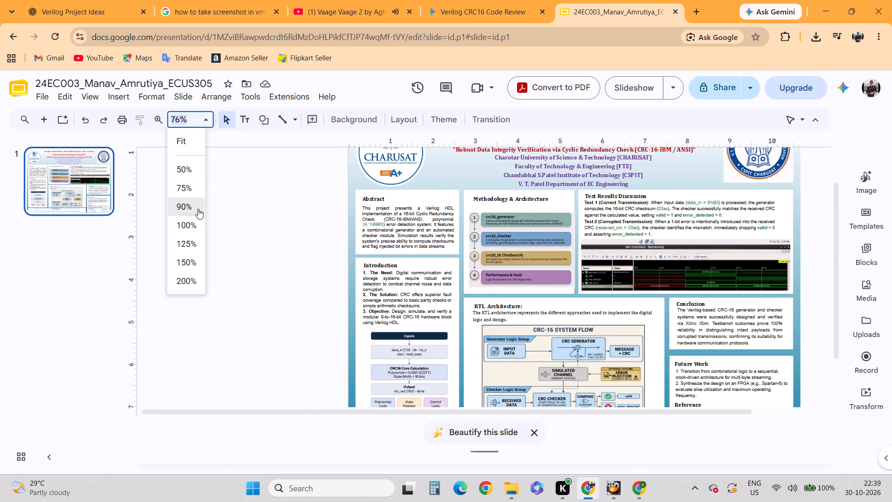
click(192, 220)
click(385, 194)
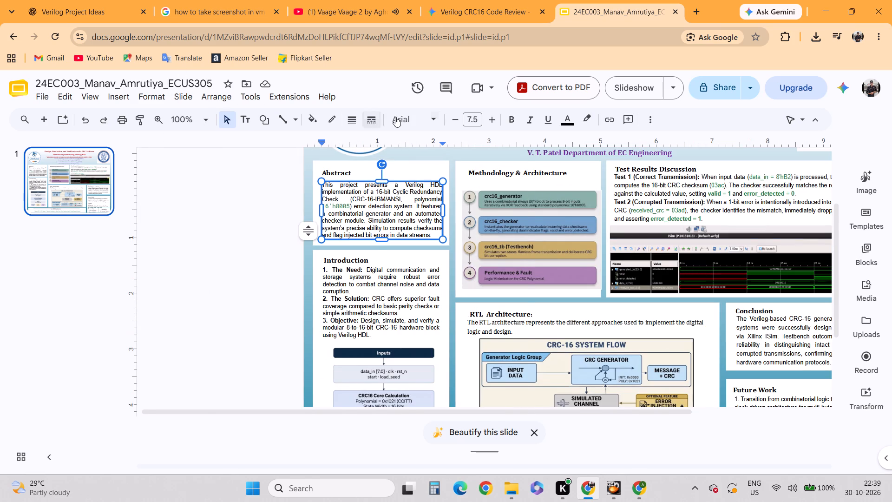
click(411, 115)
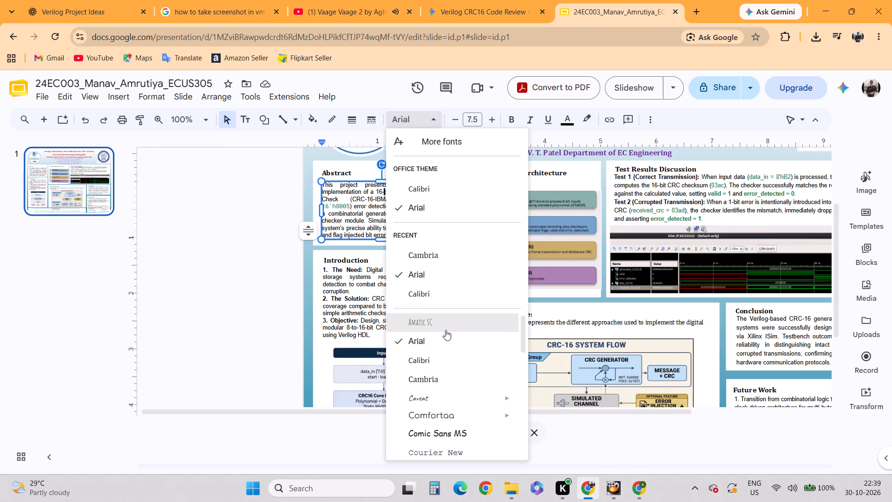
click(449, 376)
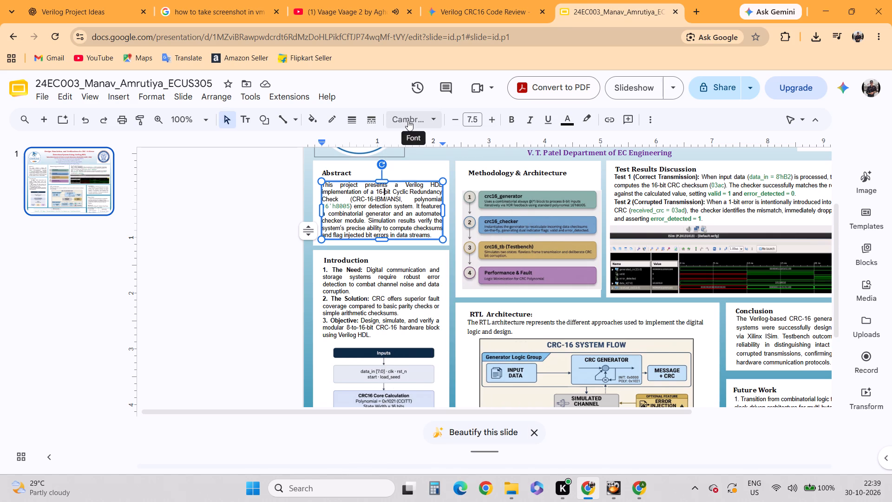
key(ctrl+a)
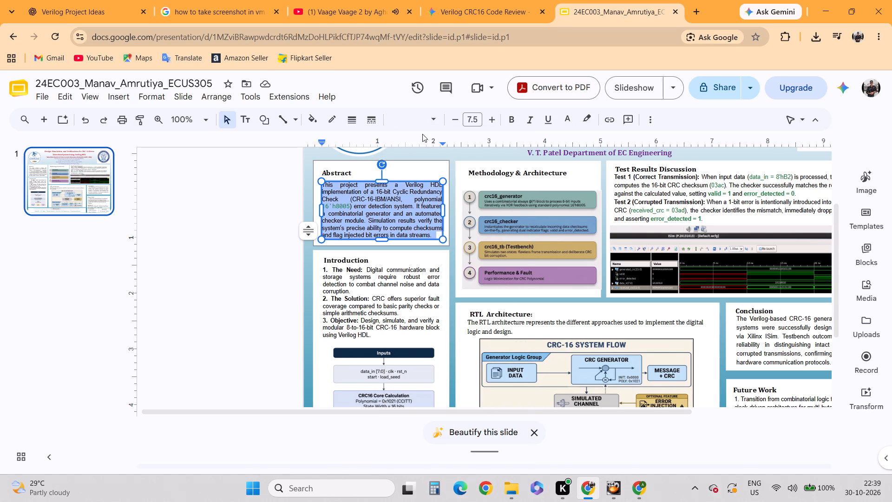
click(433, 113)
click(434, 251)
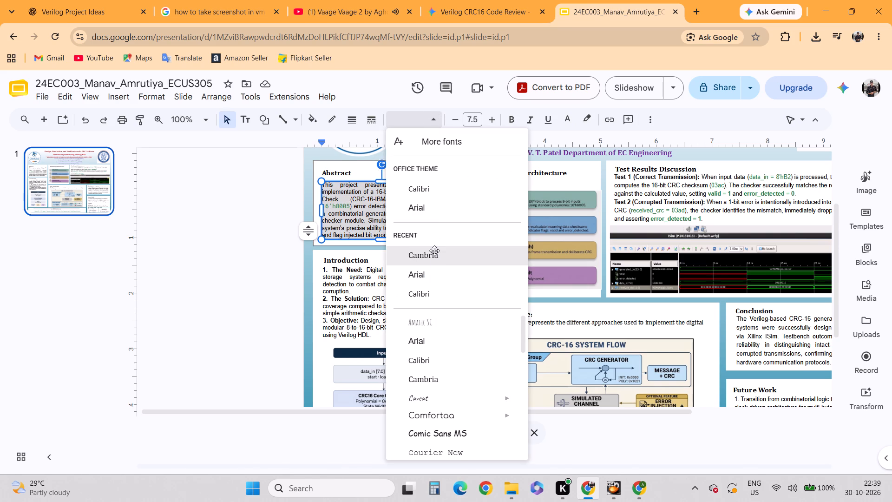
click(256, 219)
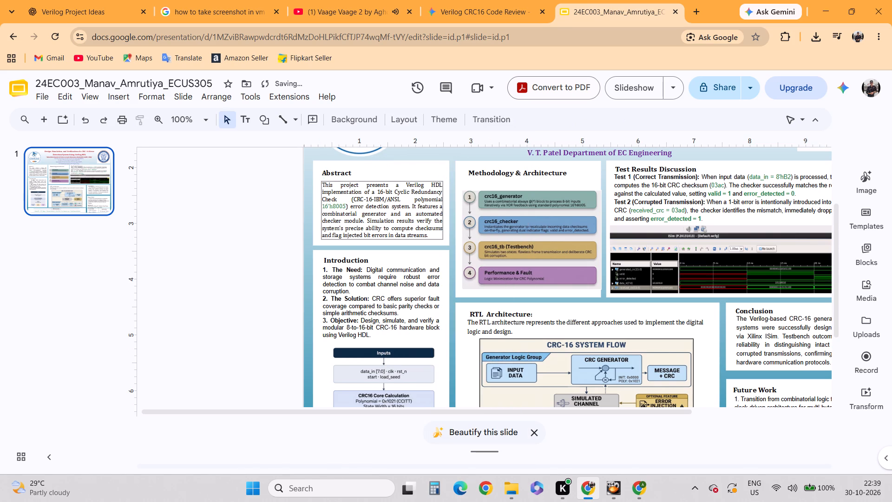
Set the font of the whole Abstract paragraph, including the 16'h8005 polynomial, to Arial.
click(402, 212)
key(ctrl+a)
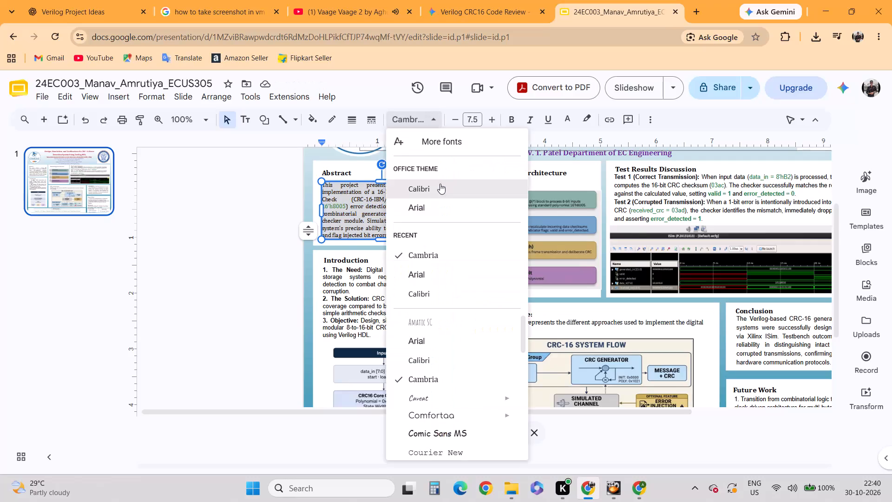
click(440, 205)
click(257, 268)
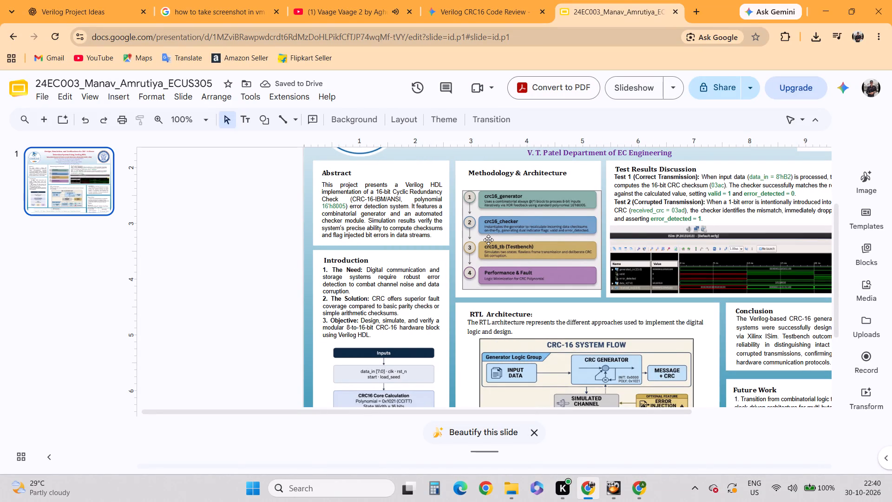
Save the poster presentation.
key(ctrl+s)
key(ctrl+s)
key(ctrl+s)
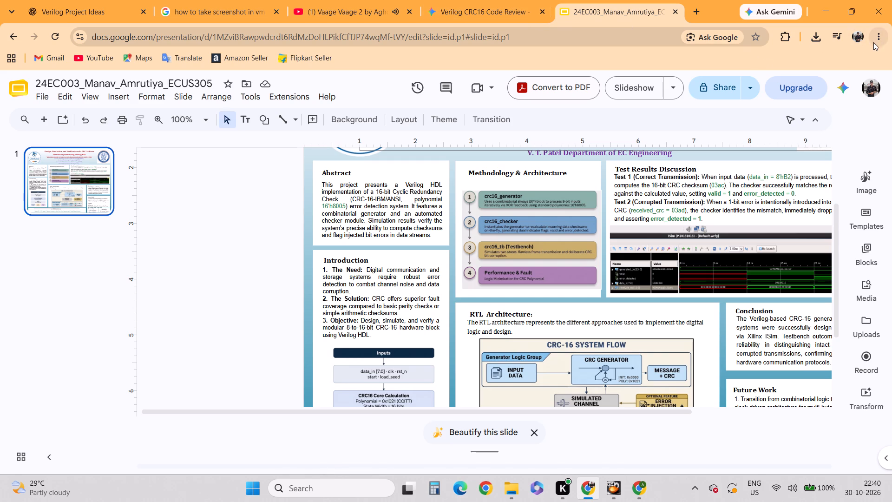
In File Explorer, delete all of today's generated images and old poster presentation files from the Downloads folder.
click(512, 499)
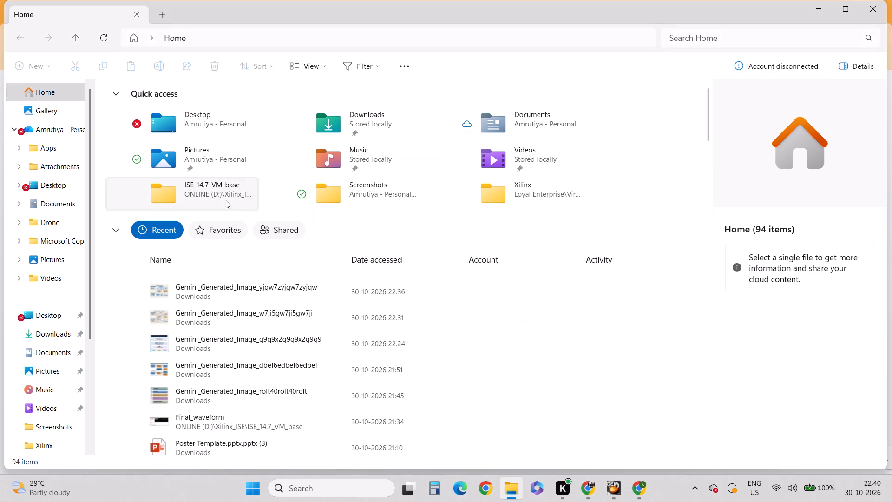
click(39, 339)
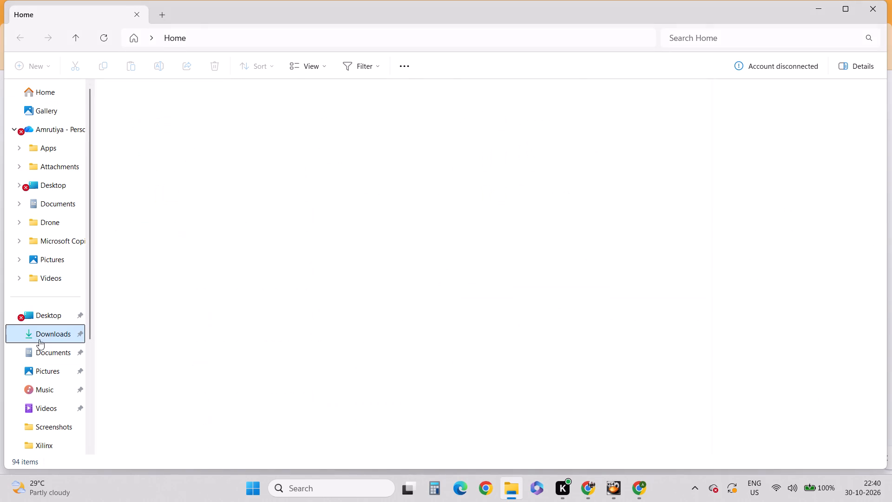
ctrl+click(275, 117)
ctrl+click(277, 136)
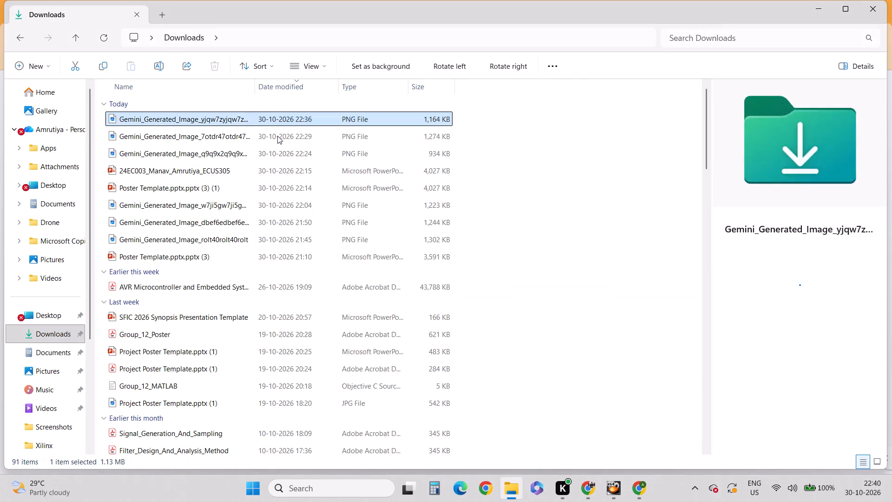
ctrl+click(280, 150)
ctrl+click(283, 165)
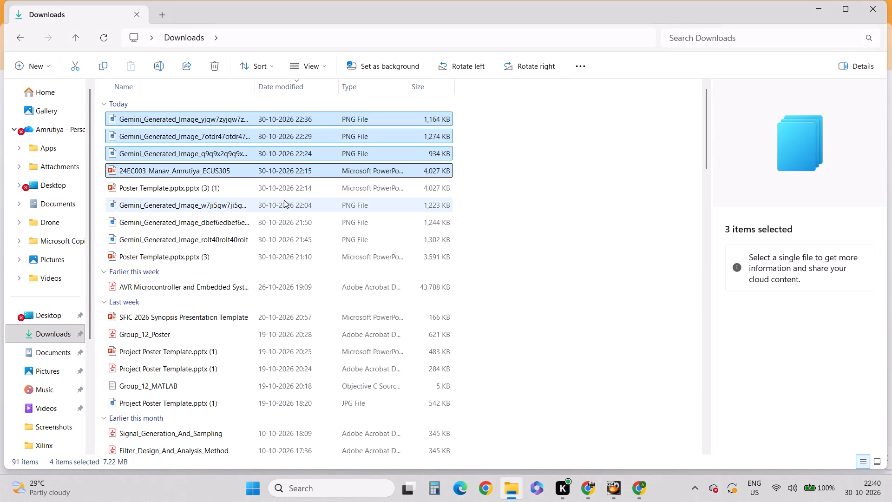
ctrl+click(288, 188)
ctrl+click(288, 210)
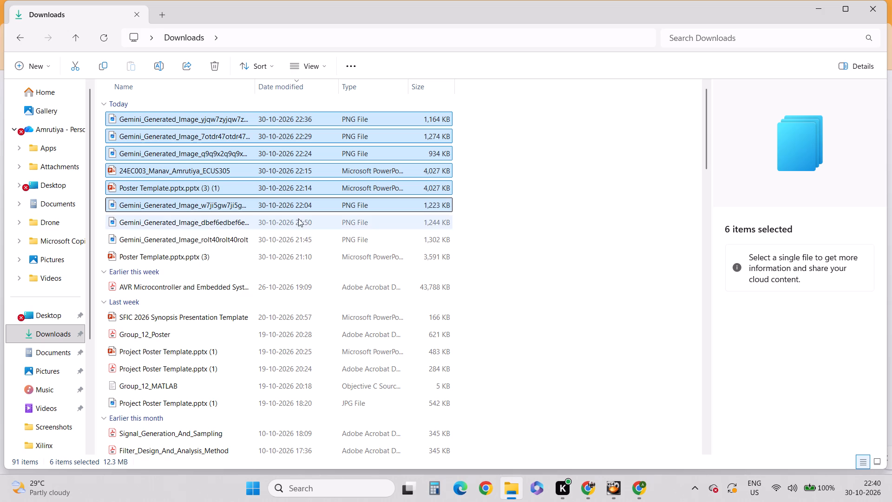
ctrl+click(298, 223)
ctrl+click(292, 242)
ctrl+click(291, 254)
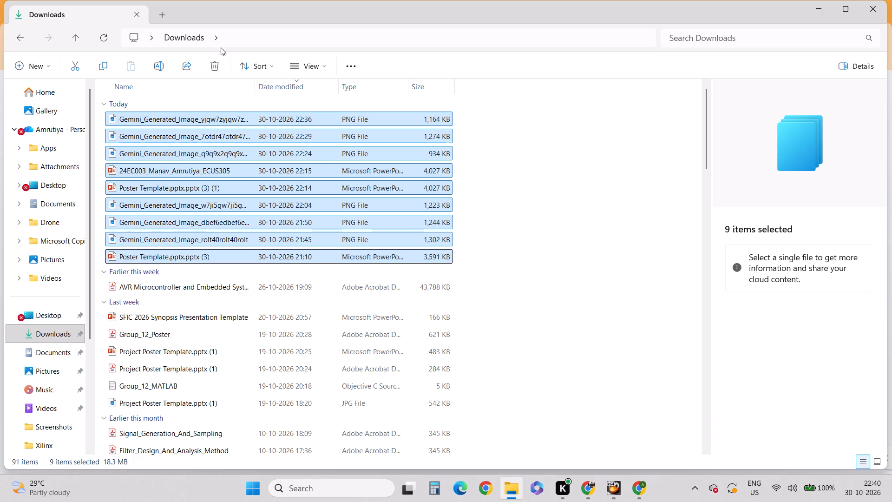
click(212, 73)
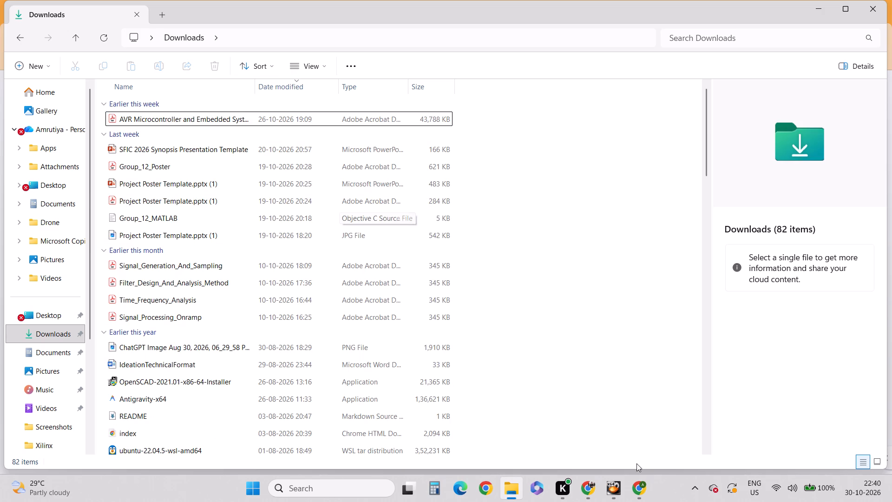
Back in the Google Slides poster, download it as a PowerPoint (.pptx) file and show the downloaded file in its folder.
click(586, 493)
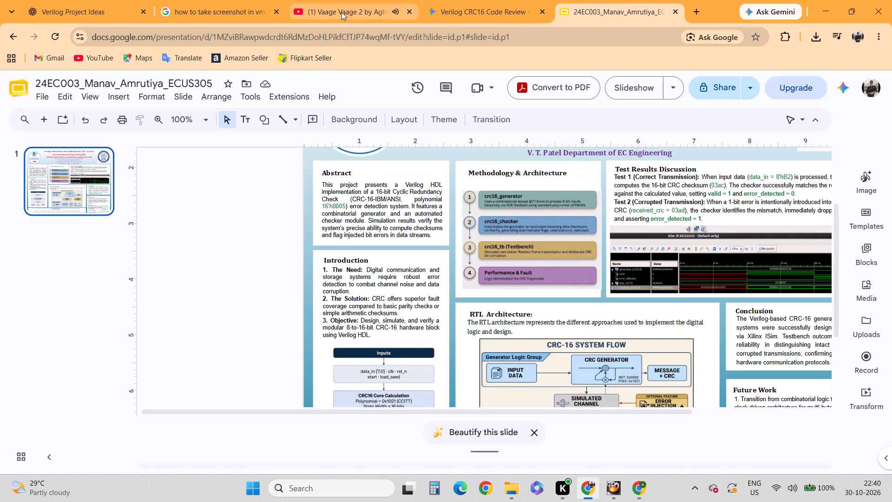
click(44, 100)
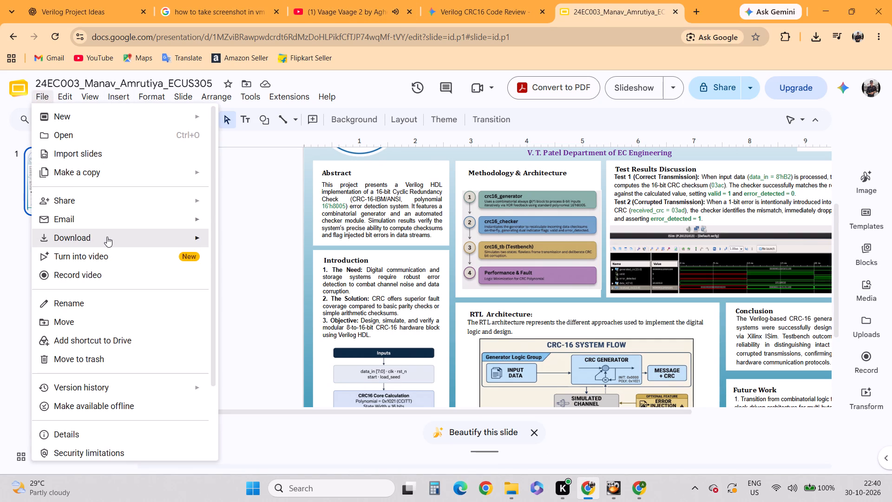
click(331, 239)
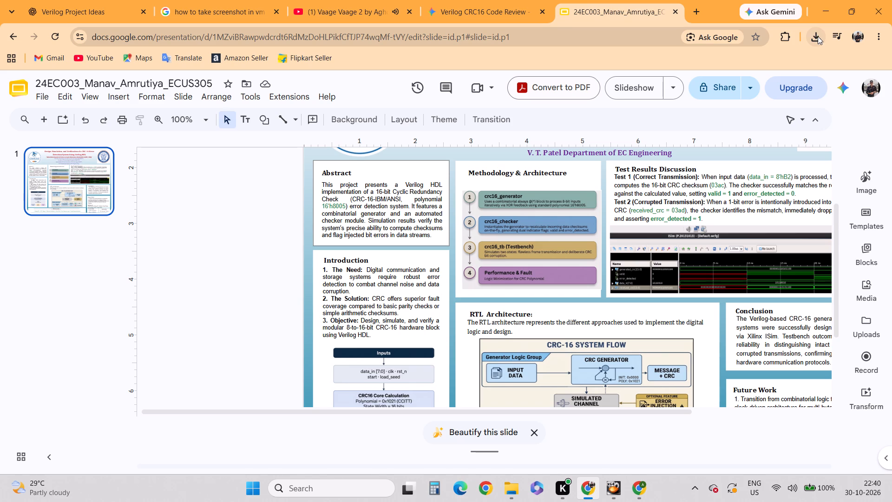
drag(840, 246, 832, 177)
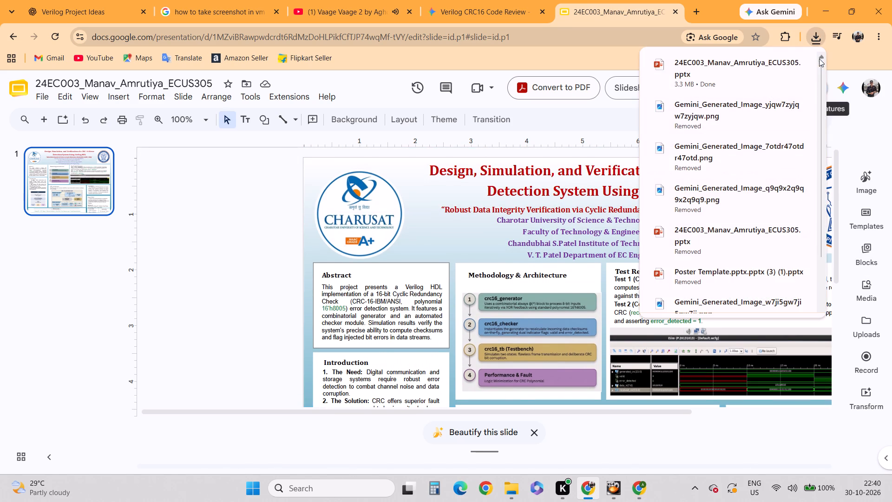
click(772, 66)
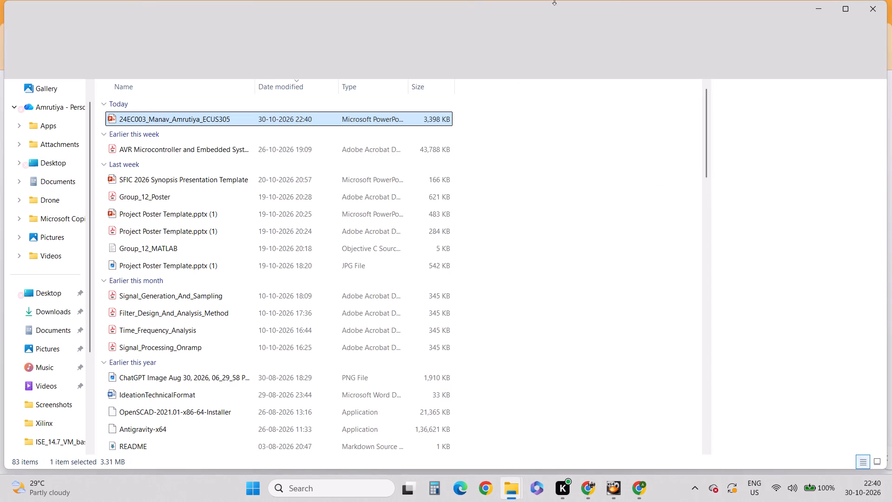
In the other Chrome window, open a new tab and close the Google Drive tab showing the sample poster PDF.
click(630, 482)
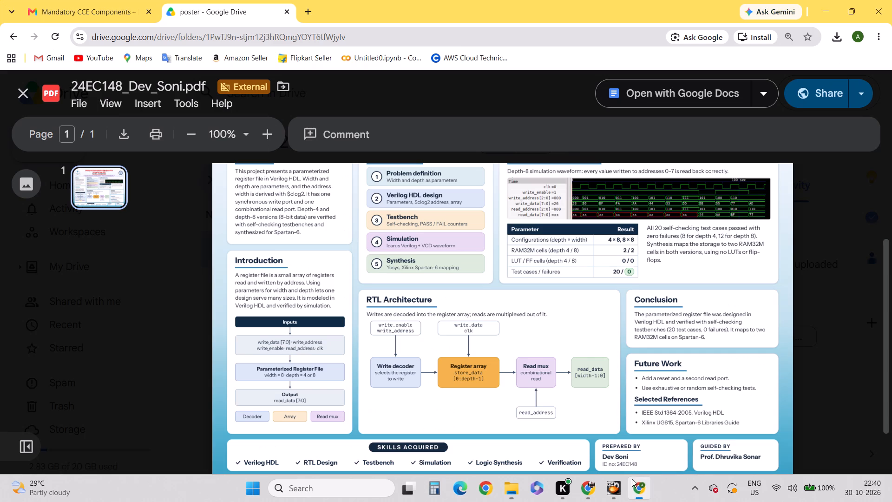
click(308, 7)
click(287, 12)
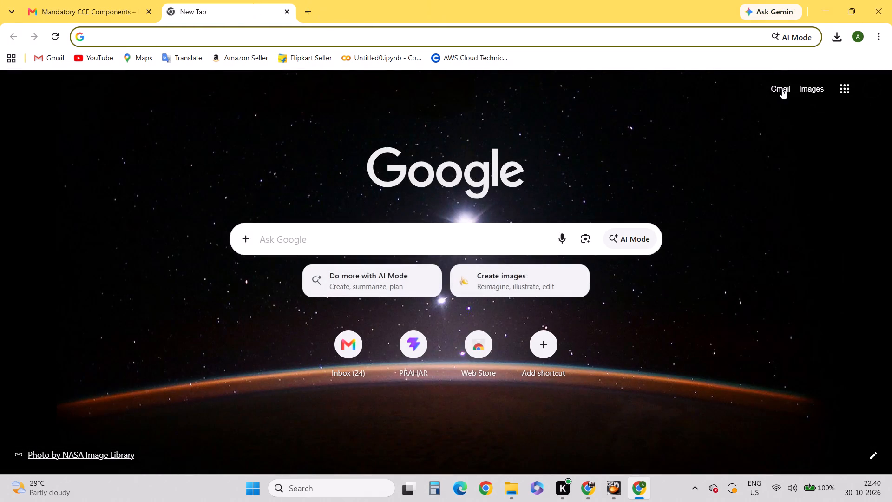
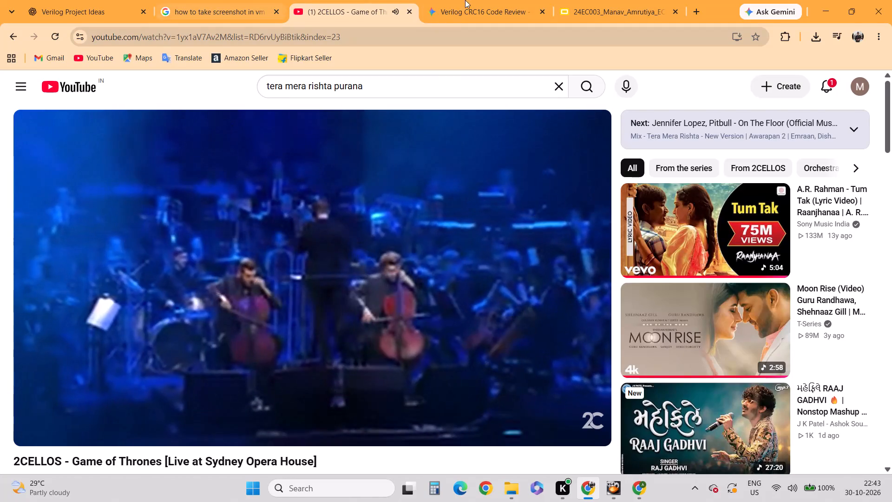
Switch to the poster's Google Slides tab and nudge the Methodology & Architecture flow diagram slightly left within its box.
click(600, 0)
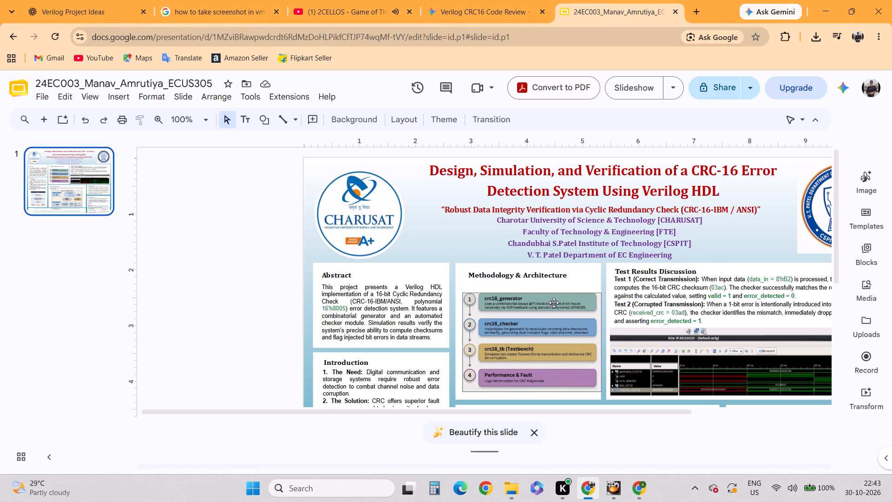
ctrl+scroll(554, 303, down, 1)
ctrl+scroll(554, 303, up, 2)
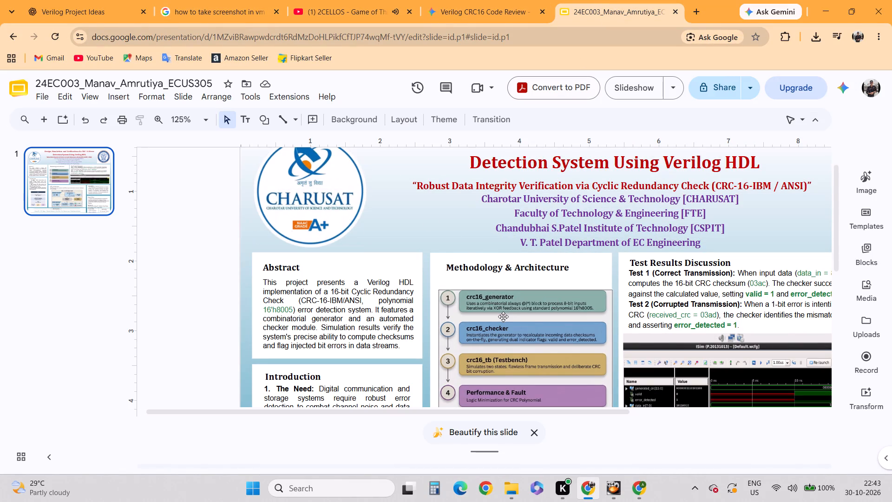
click(503, 317)
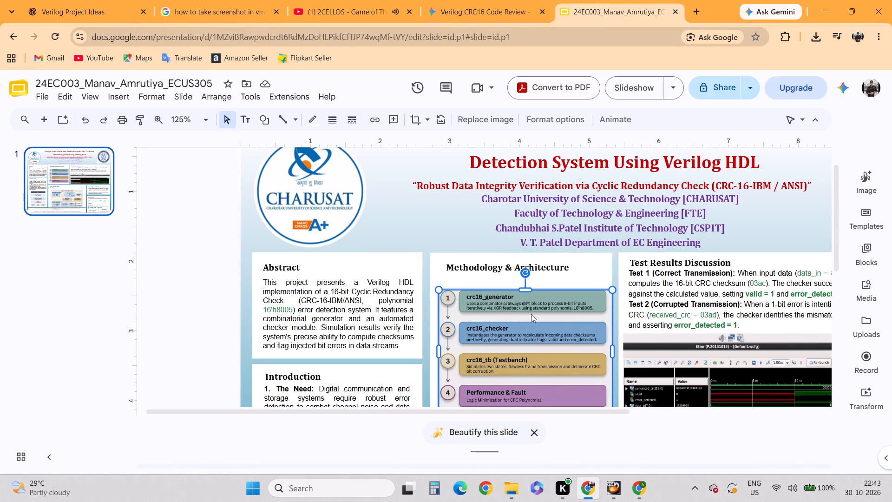
drag(540, 289, 535, 286)
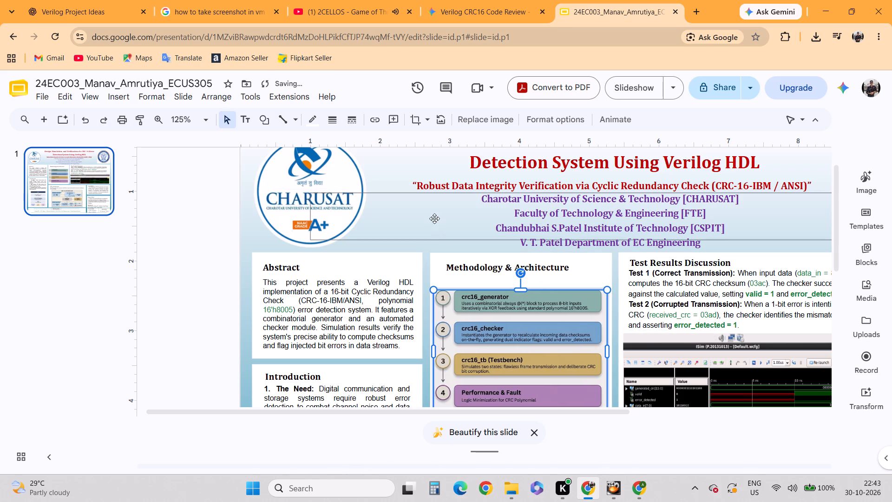
click(434, 218)
click(176, 249)
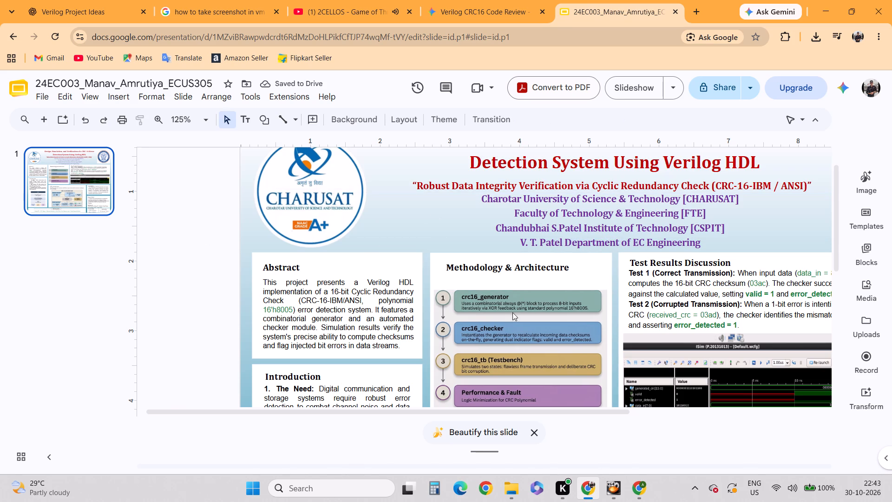
Crop a thin strip off the right edge of the Methodology & Architecture flow diagram.
drag(839, 259, 841, 273)
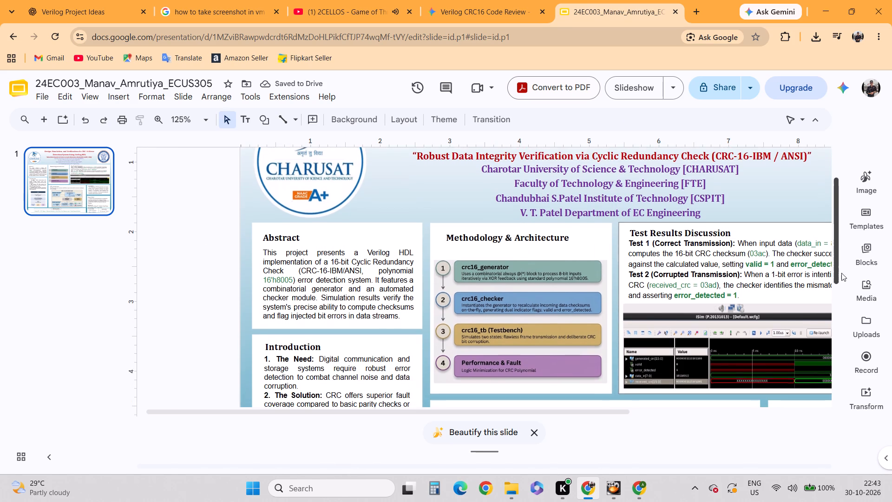
drag(841, 273, 842, 277)
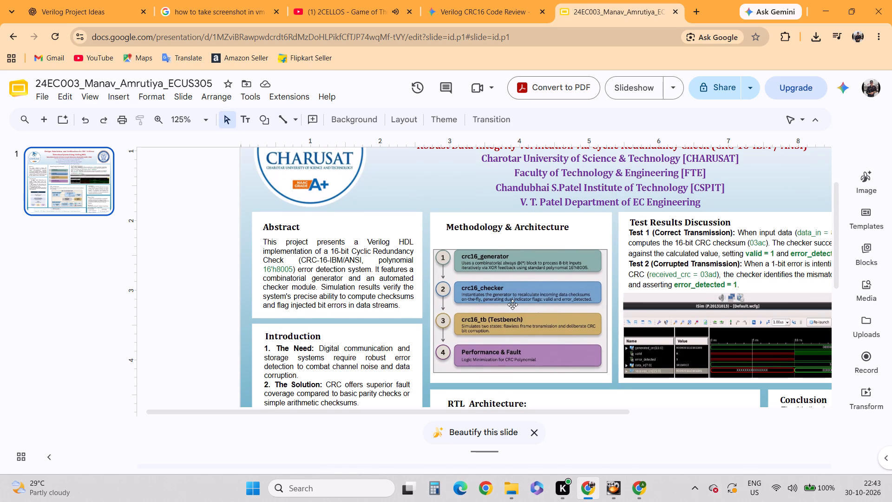
click(512, 304)
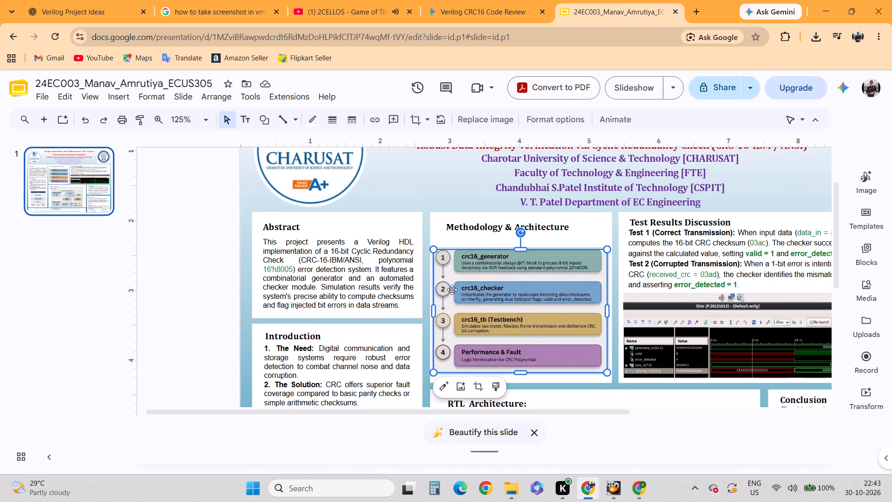
click(478, 387)
click(604, 311)
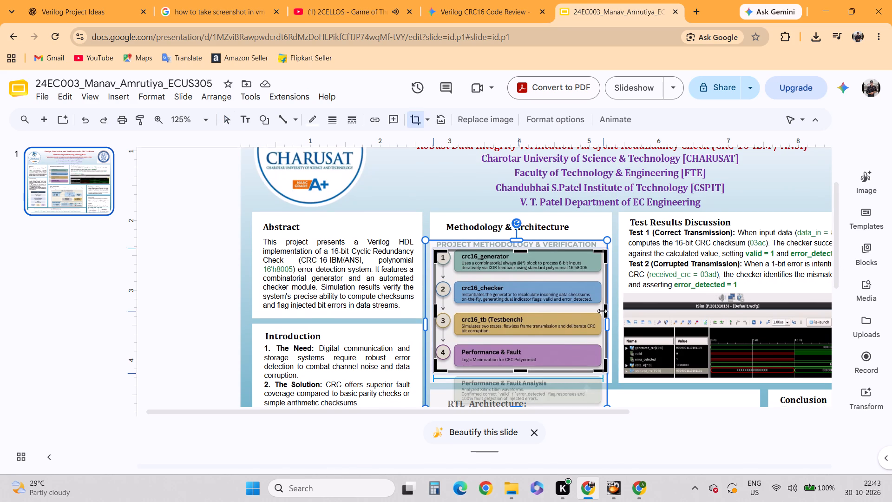
click(198, 264)
Shift the cropped methodology diagram slightly right, then enlarge it from its upper-left corner to fit its white box.
drag(523, 277, 529, 275)
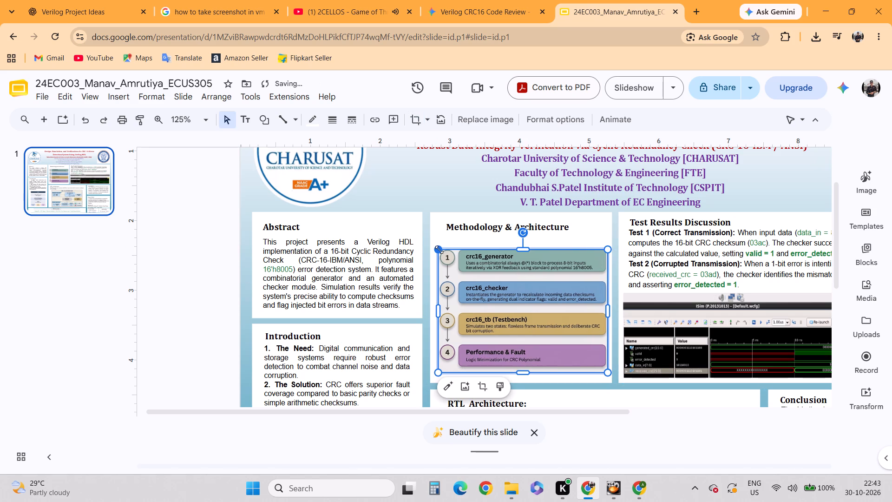
drag(439, 250, 435, 245)
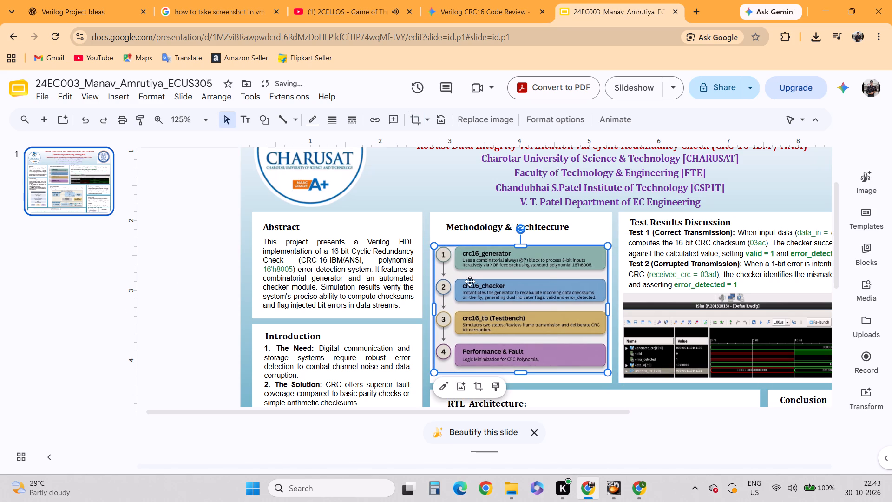
click(179, 266)
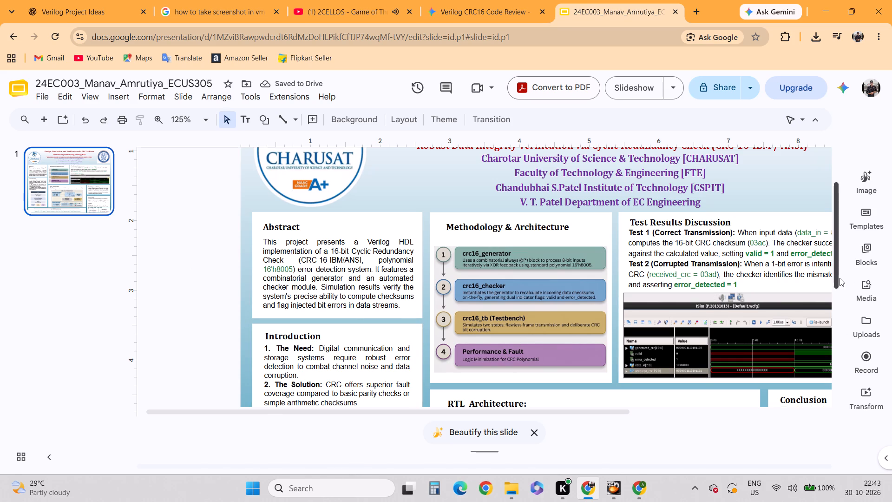
Change the text colour of the whole skills line under Skill Acquired to blue.
drag(837, 278, 842, 360)
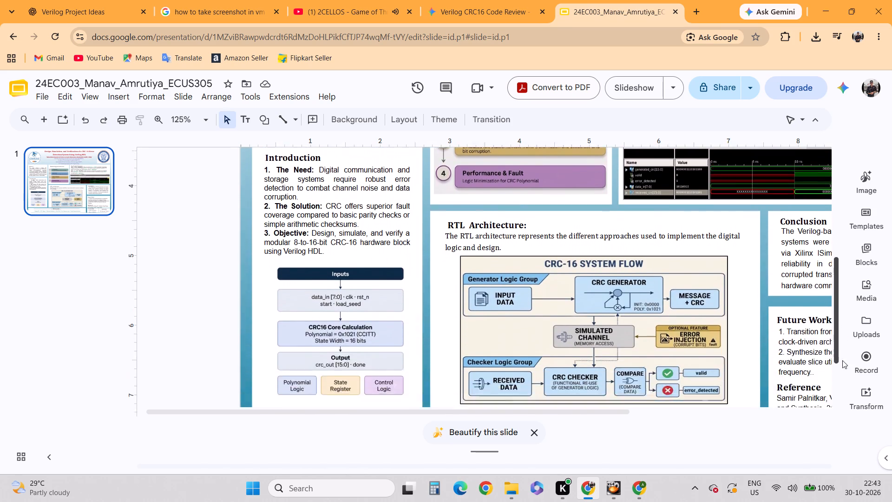
drag(842, 360, 846, 396)
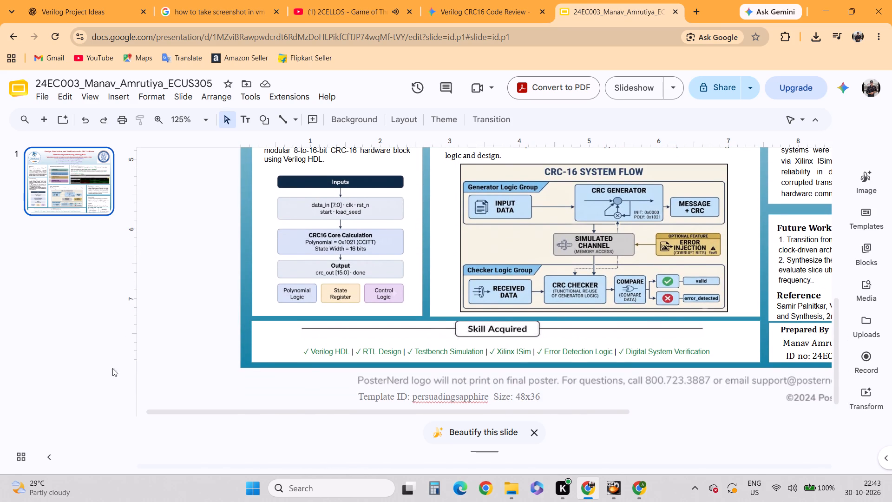
click(318, 348)
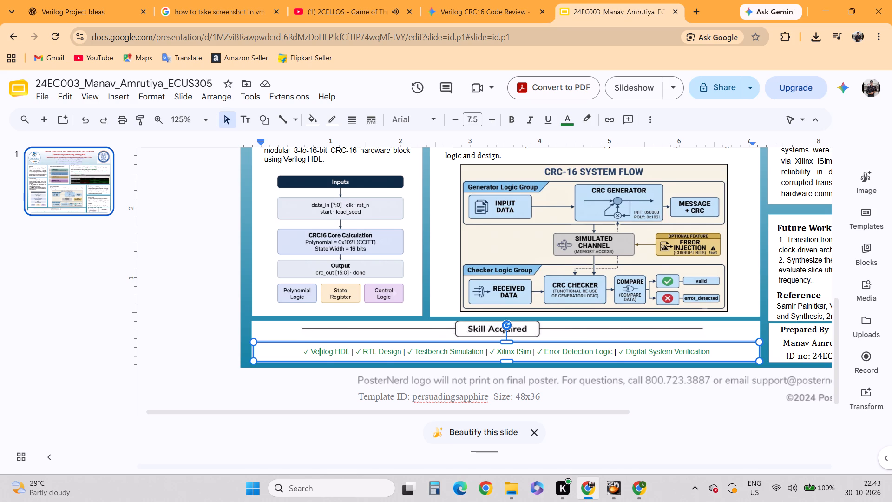
drag(302, 351, 737, 347)
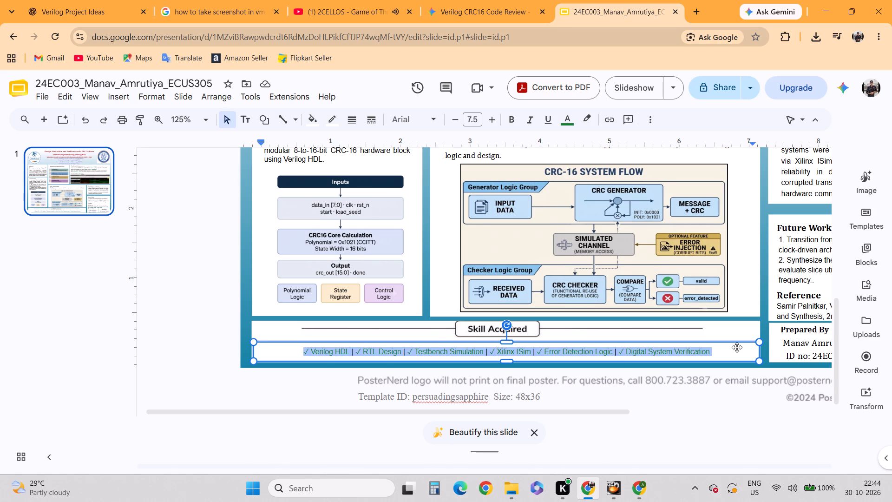
drag(737, 347, 741, 343)
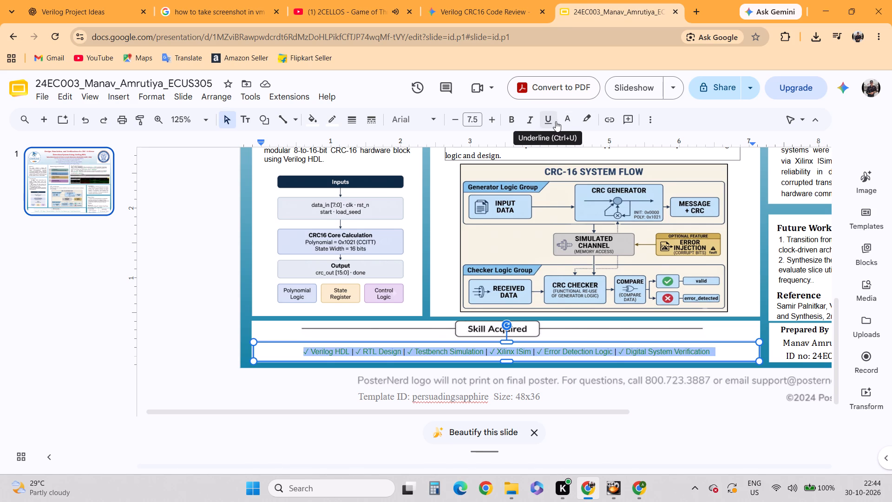
click(566, 120)
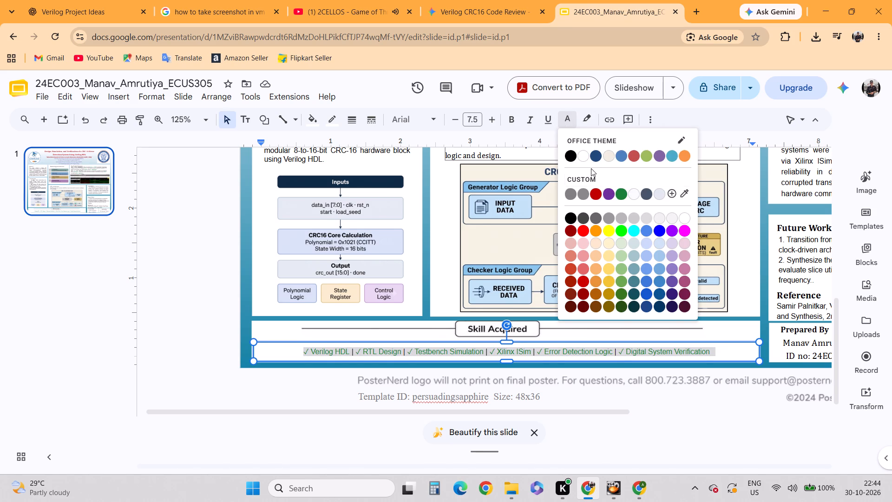
click(662, 228)
click(184, 270)
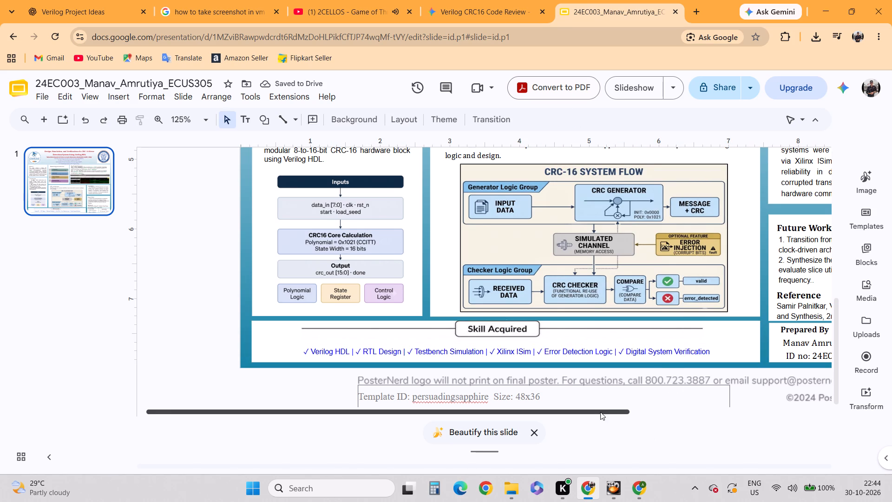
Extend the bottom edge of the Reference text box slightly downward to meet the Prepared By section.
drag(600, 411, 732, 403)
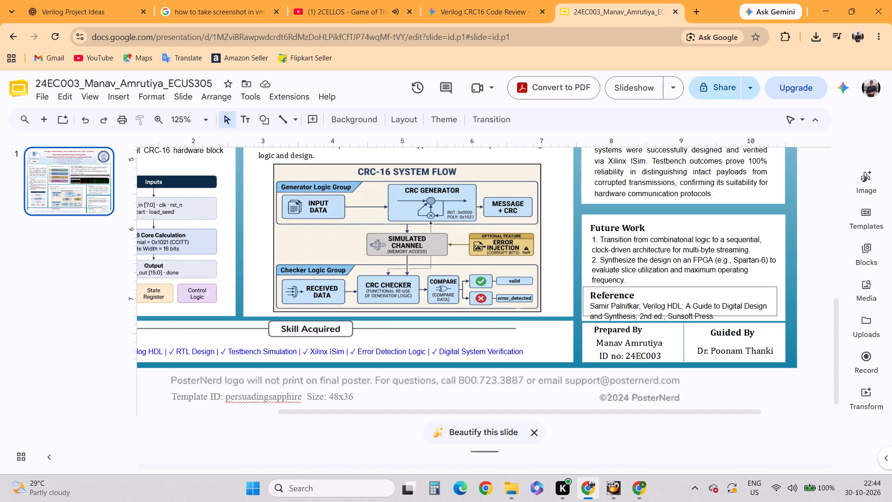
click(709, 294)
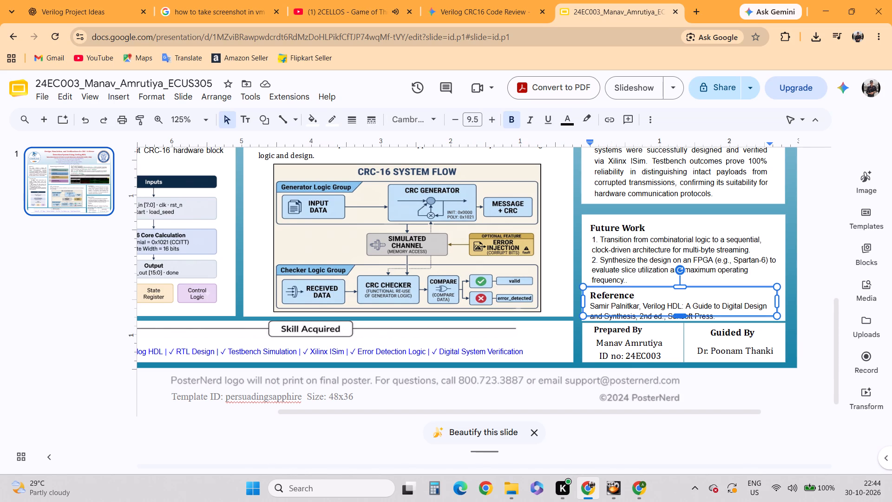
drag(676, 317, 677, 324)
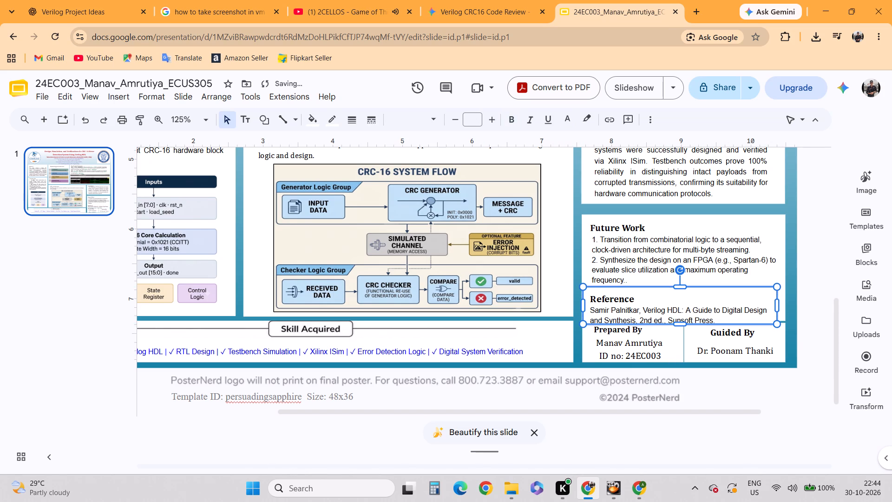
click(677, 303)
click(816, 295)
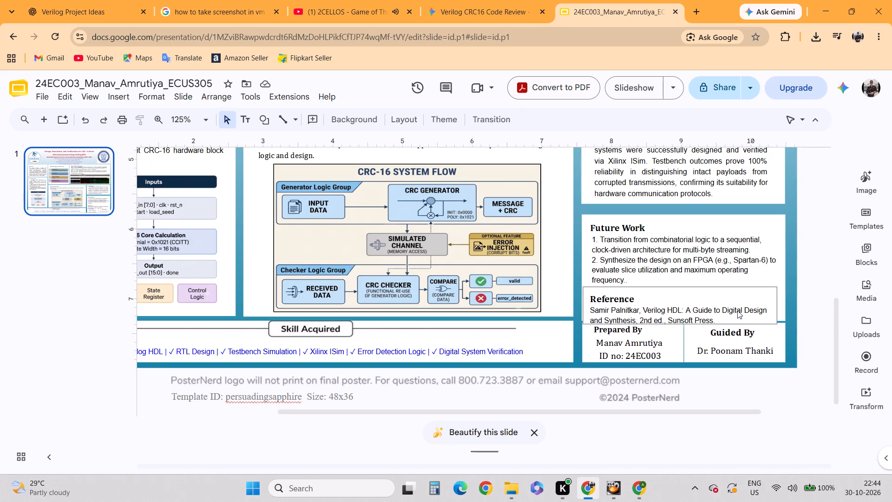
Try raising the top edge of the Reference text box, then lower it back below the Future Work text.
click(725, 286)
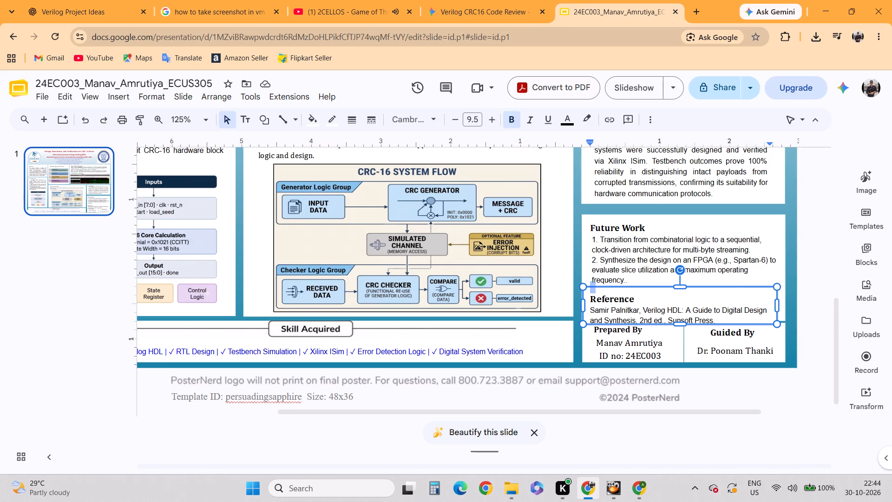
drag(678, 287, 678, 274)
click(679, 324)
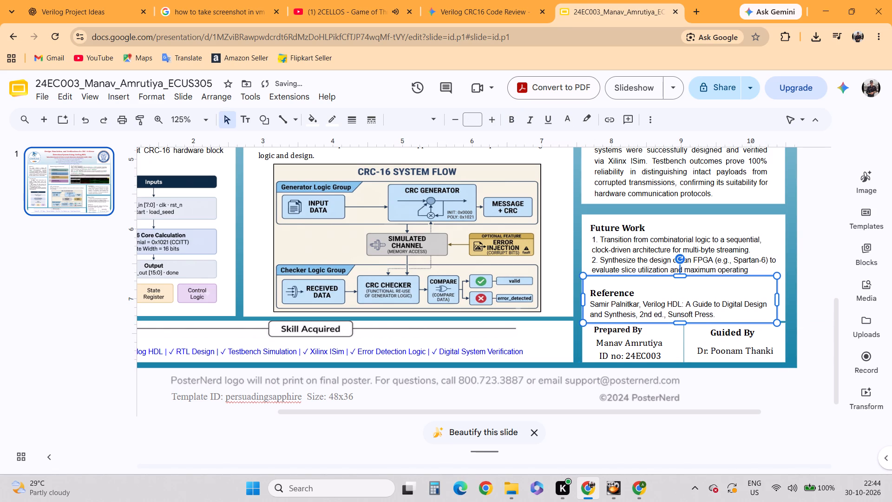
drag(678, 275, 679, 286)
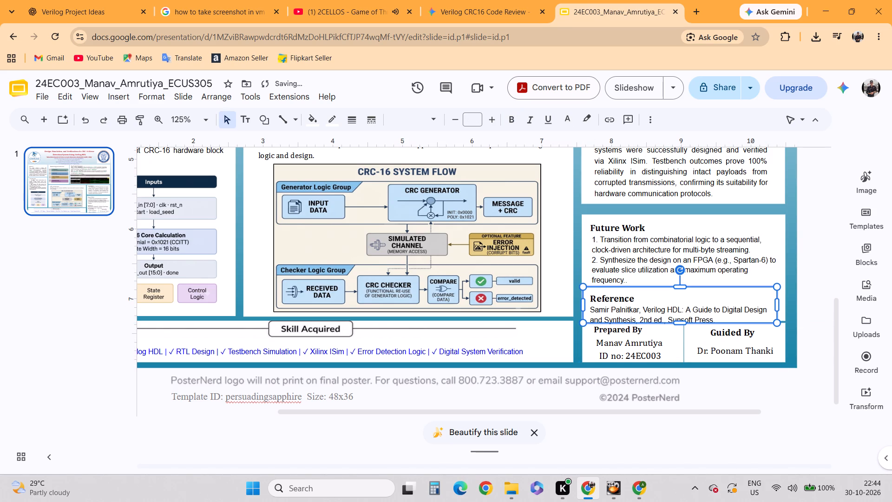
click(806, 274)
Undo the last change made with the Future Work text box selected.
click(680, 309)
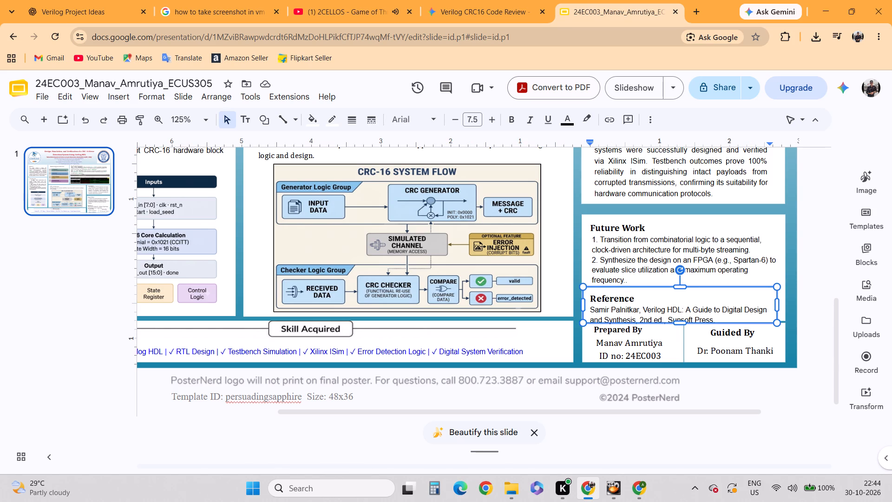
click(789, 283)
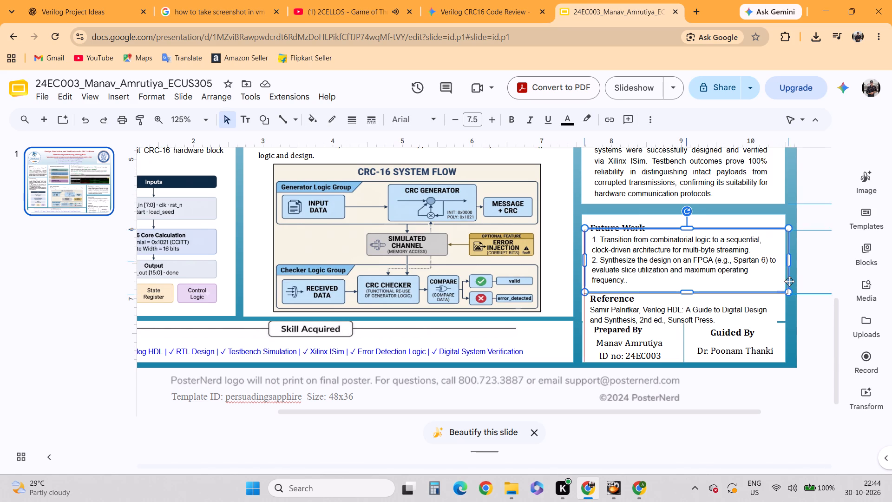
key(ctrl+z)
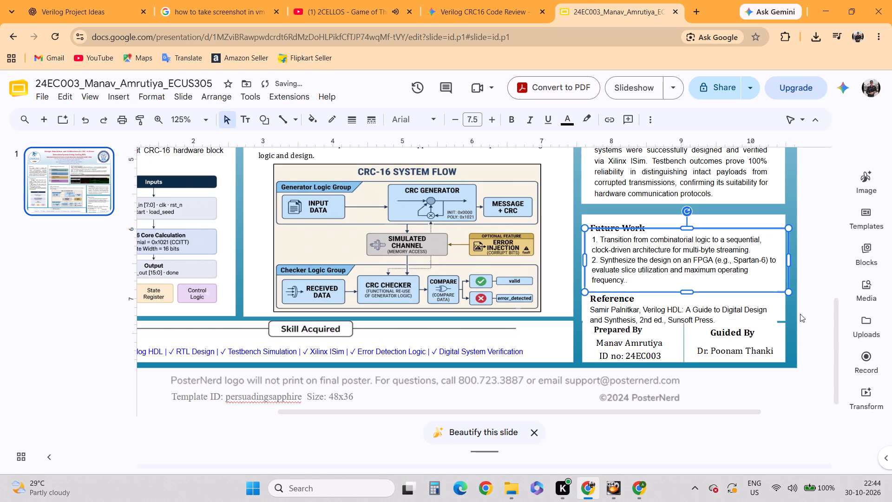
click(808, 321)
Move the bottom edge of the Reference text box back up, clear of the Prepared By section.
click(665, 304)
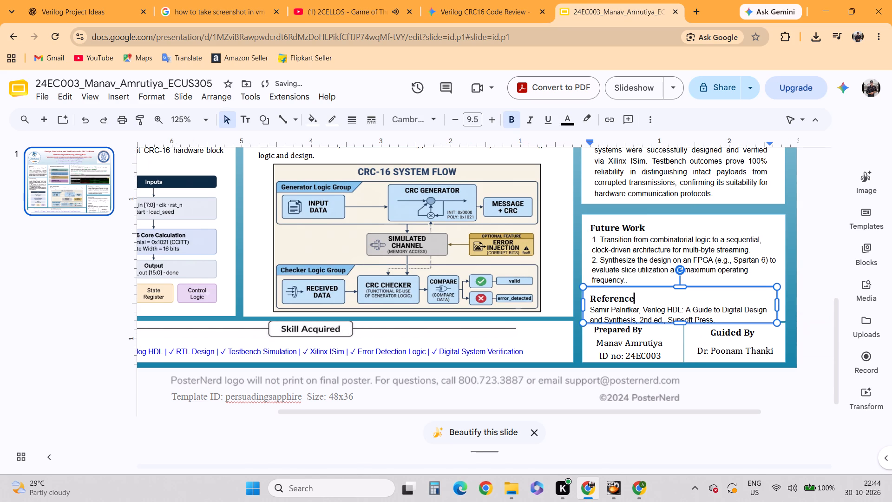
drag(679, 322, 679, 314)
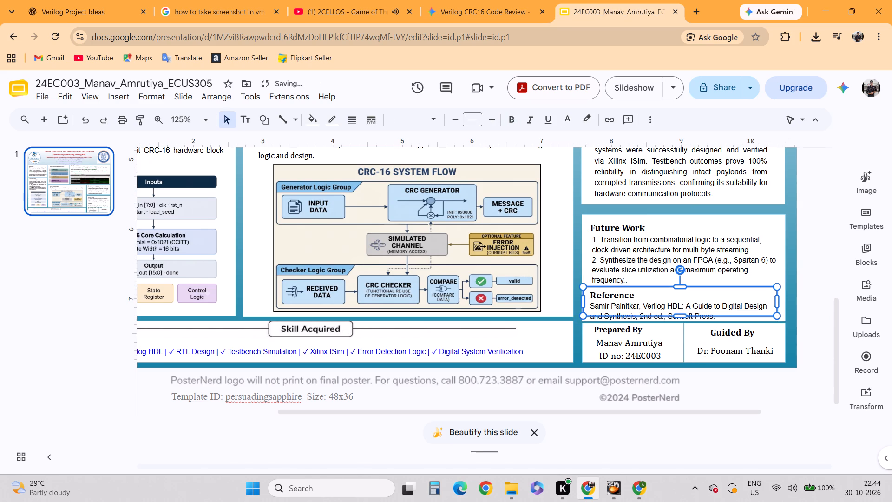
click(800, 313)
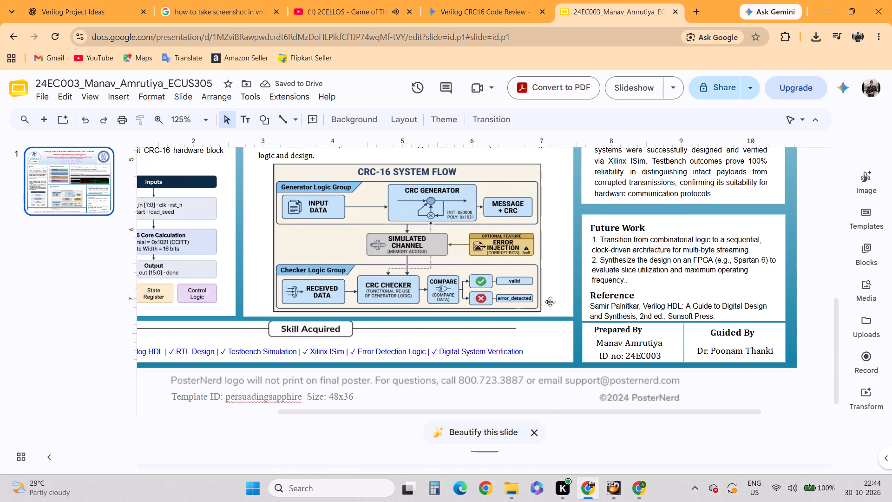
Select the text "error_detected = 1." at the end of Test 2 in the Test Results Discussion.
drag(548, 413, 438, 436)
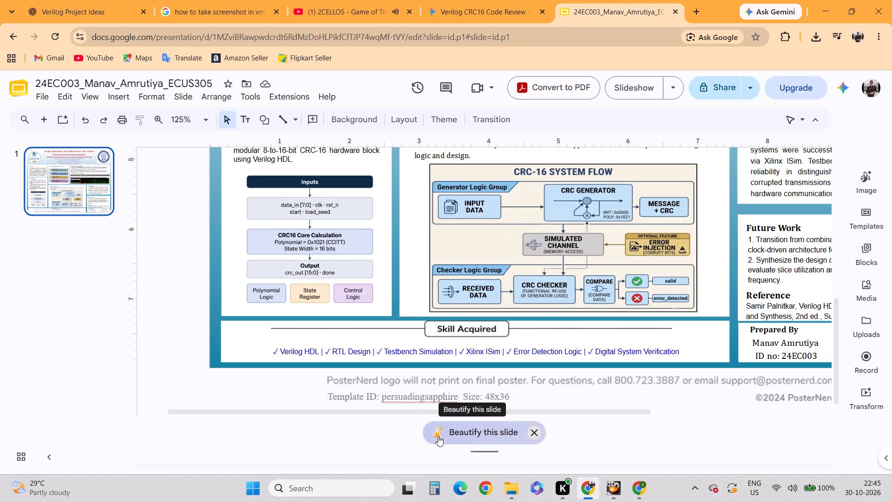
drag(542, 409, 761, 403)
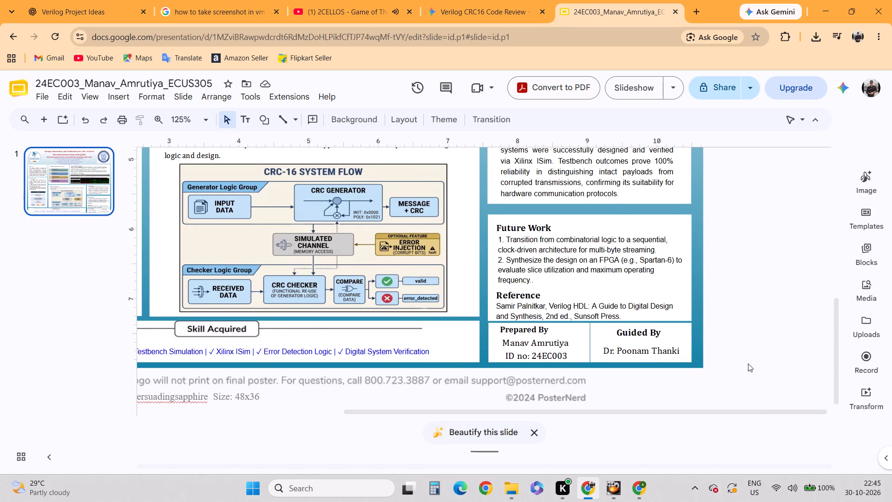
drag(835, 351, 829, 277)
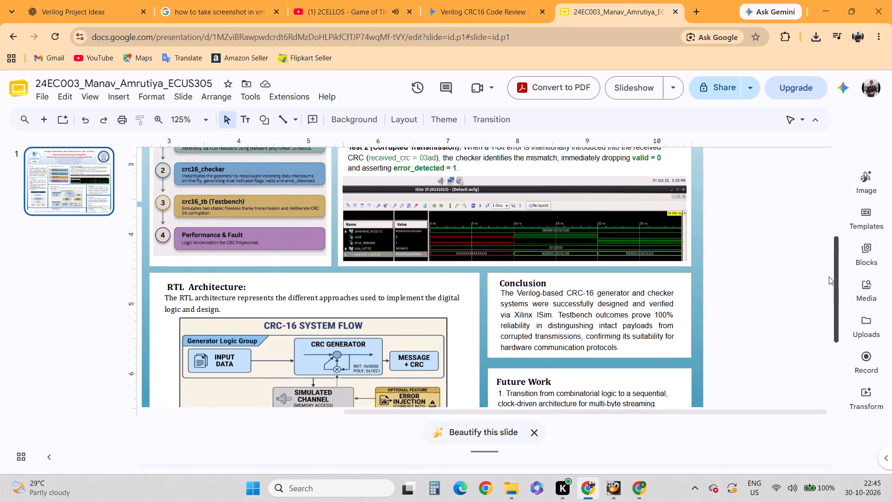
drag(829, 277, 821, 234)
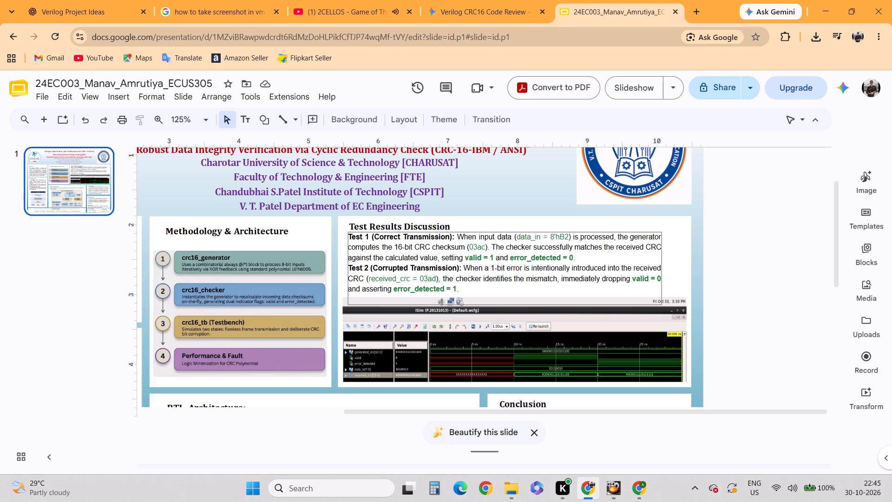
drag(393, 288, 459, 287)
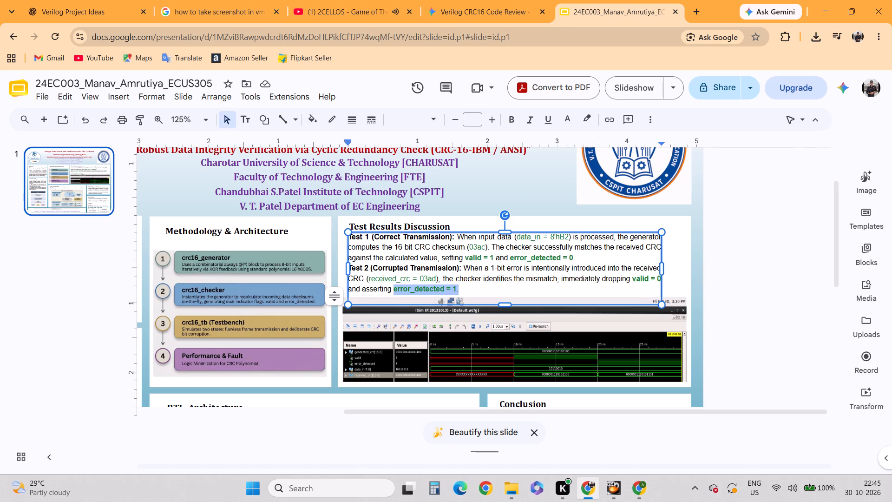
drag(459, 287, 459, 287)
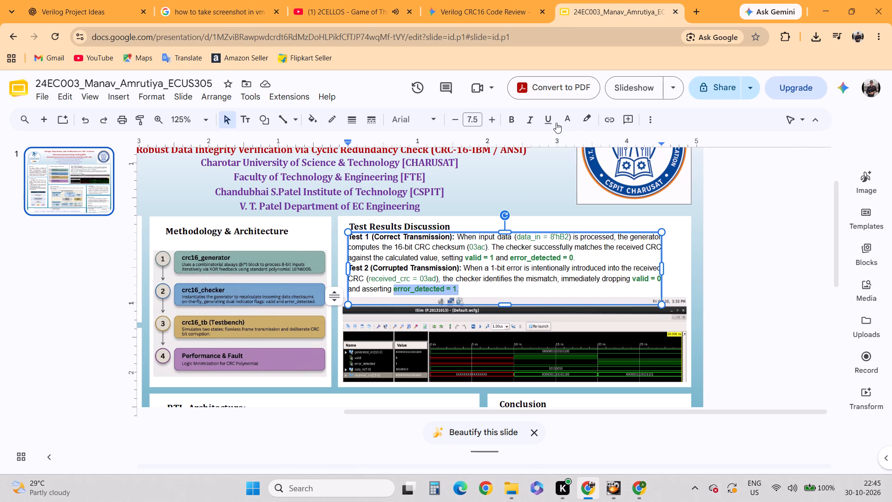
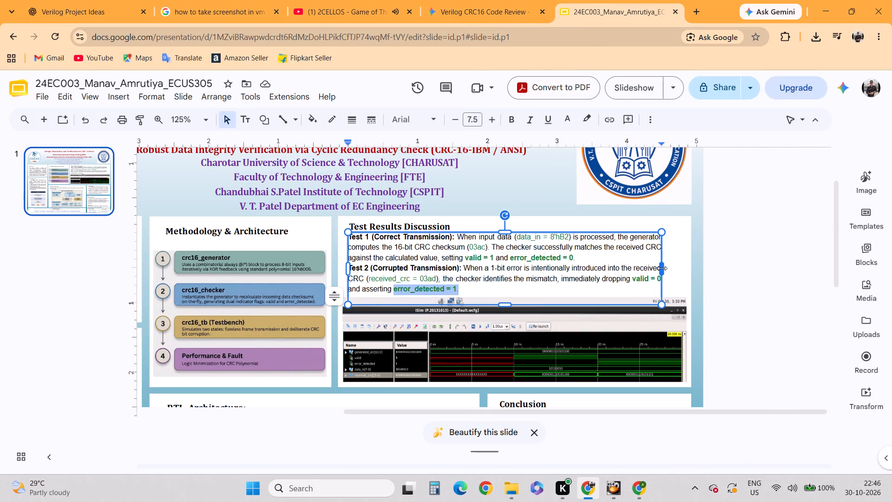
Widen the Test Results Discussion text box rightward, close to the white panel's right edge, and deselect it.
drag(662, 269, 679, 266)
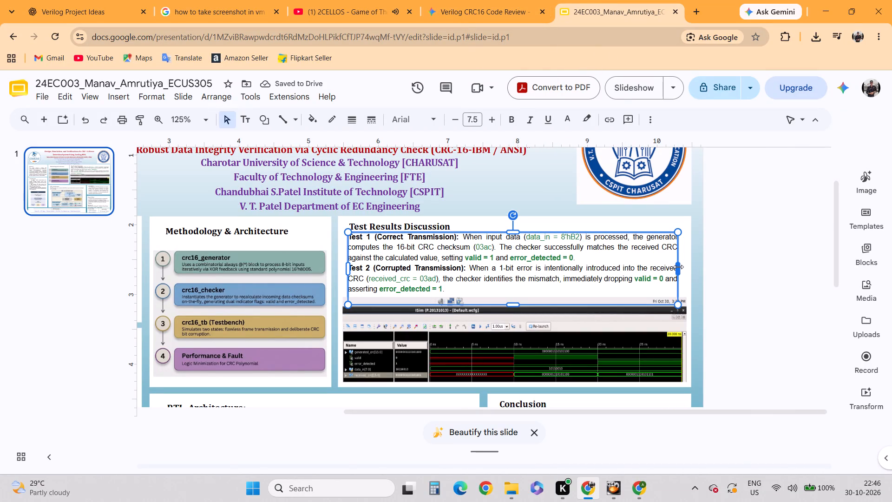
drag(678, 267, 683, 267)
click(725, 261)
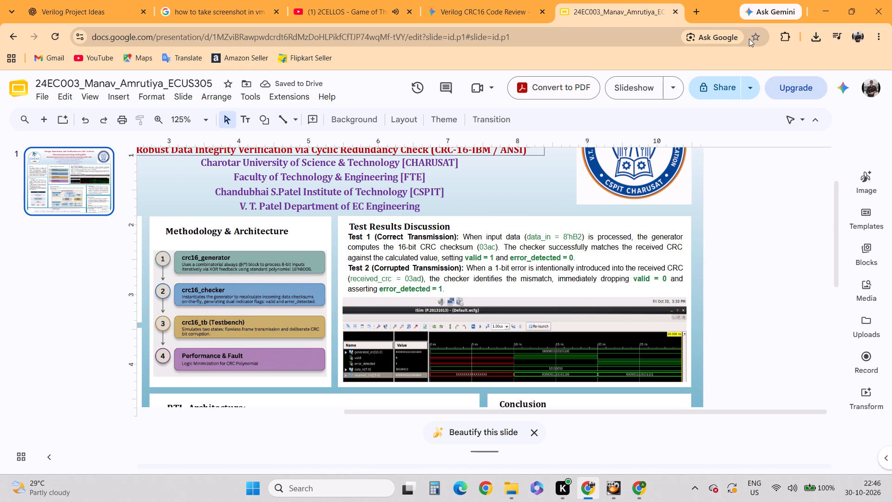
Switch to File Explorer and delete the previously downloaded PowerPoint copy of the poster from the Downloads folder.
click(512, 487)
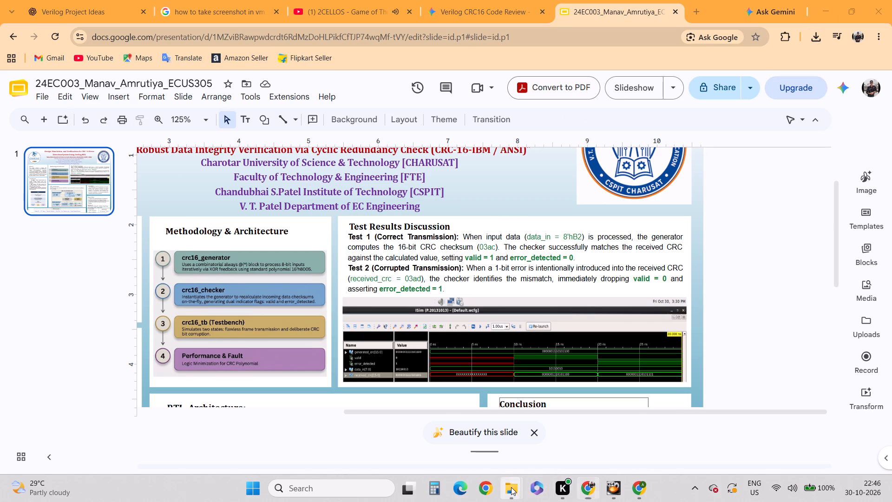
click(517, 431)
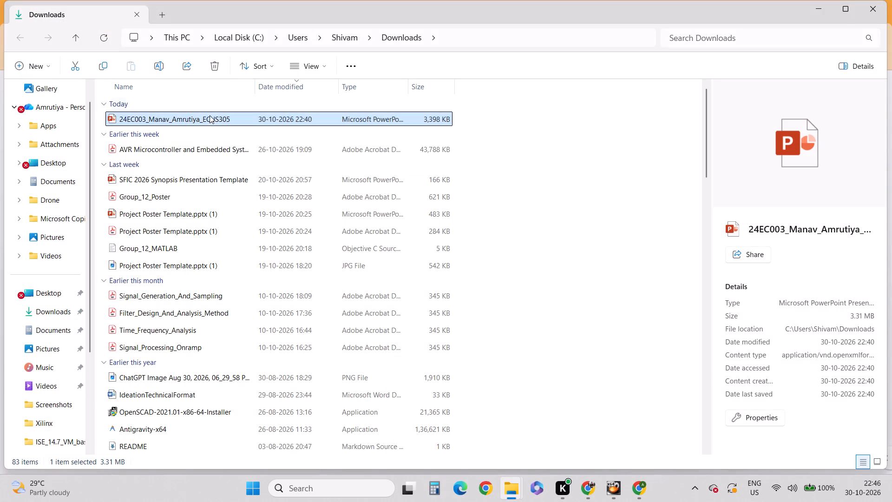
click(218, 67)
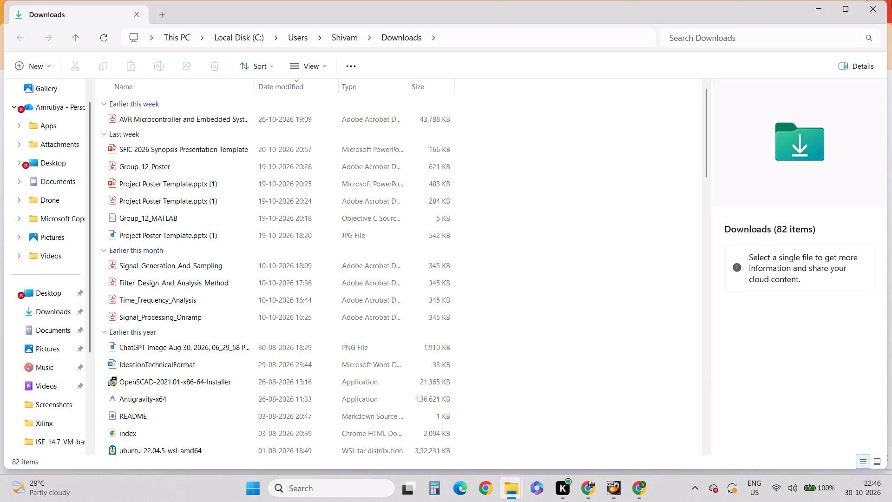
Close the Downloads folder window, return to the poster in Google Slides, and download a new PowerPoint copy of it.
click(875, 2)
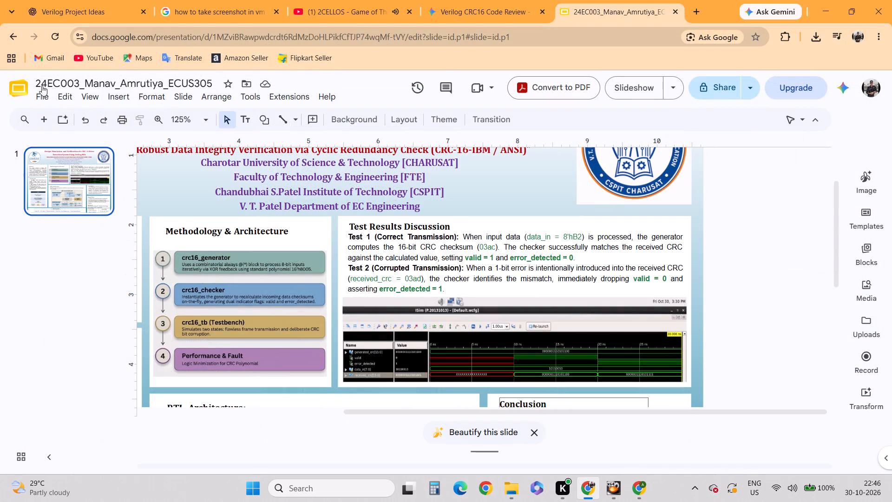
click(41, 101)
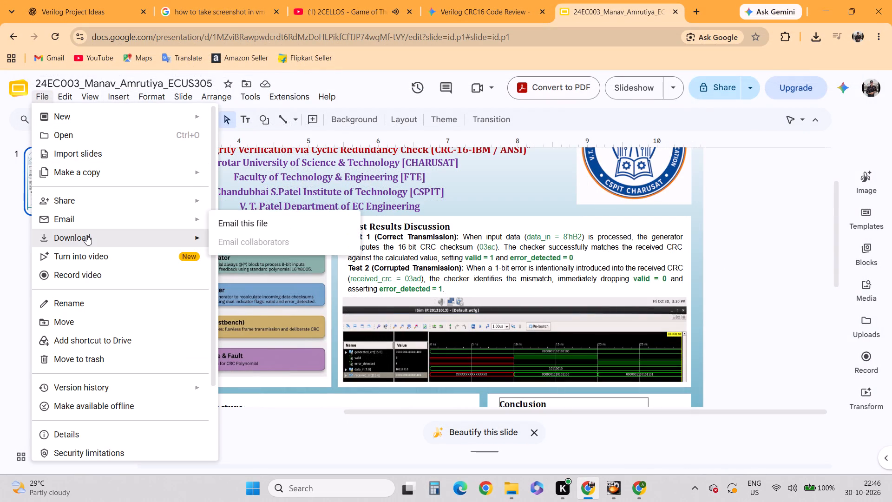
click(86, 235)
click(261, 238)
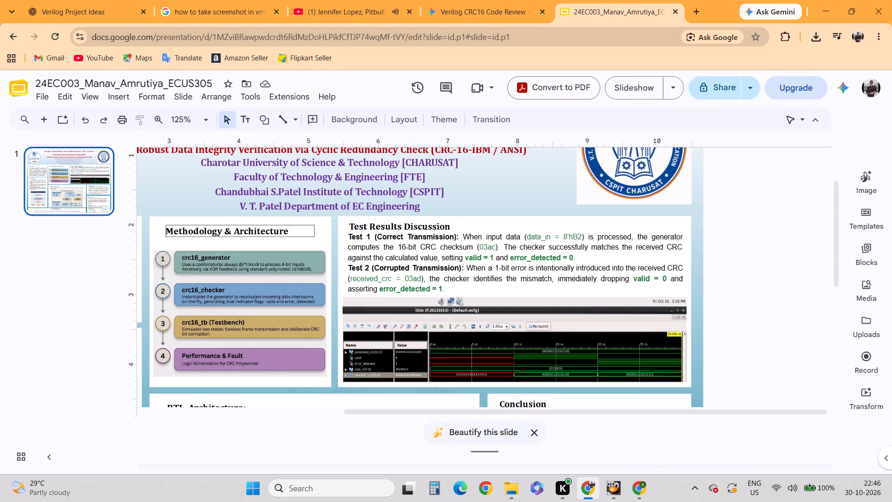
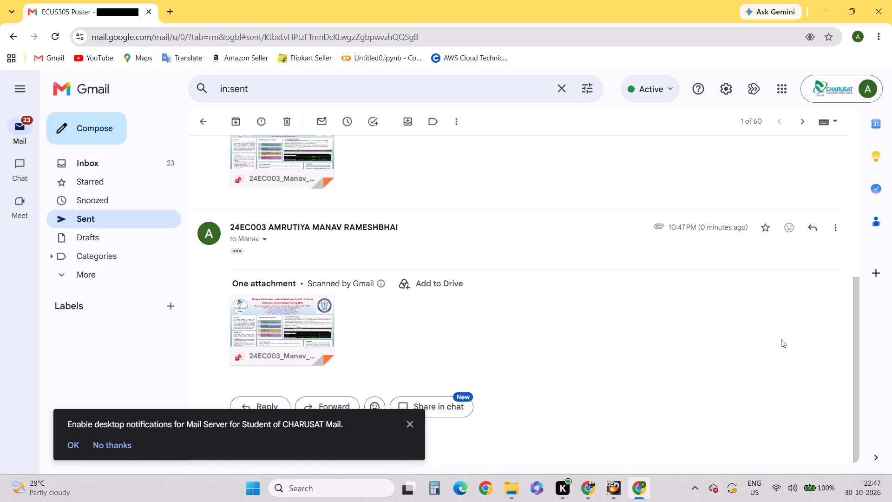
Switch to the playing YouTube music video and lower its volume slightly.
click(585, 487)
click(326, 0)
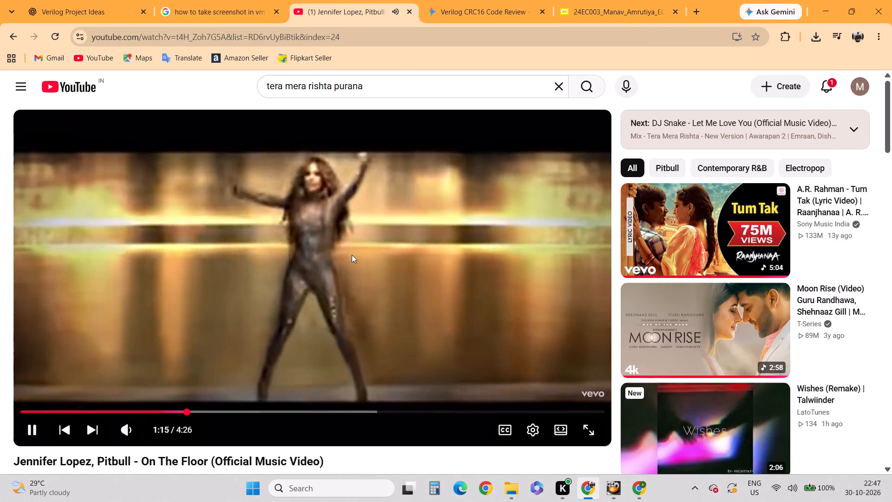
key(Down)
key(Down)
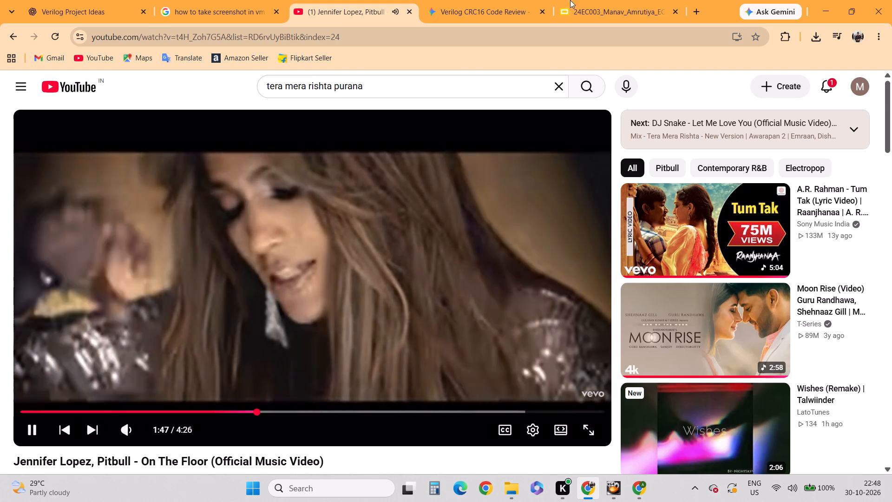
Return to the poster in Google Slides and review its lower part, around the Future Work and Reference sections.
click(581, 0)
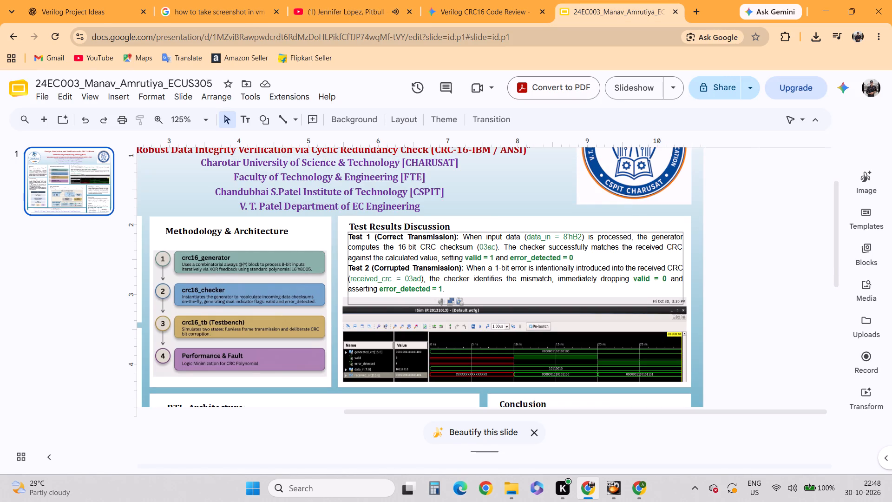
drag(839, 256, 837, 385)
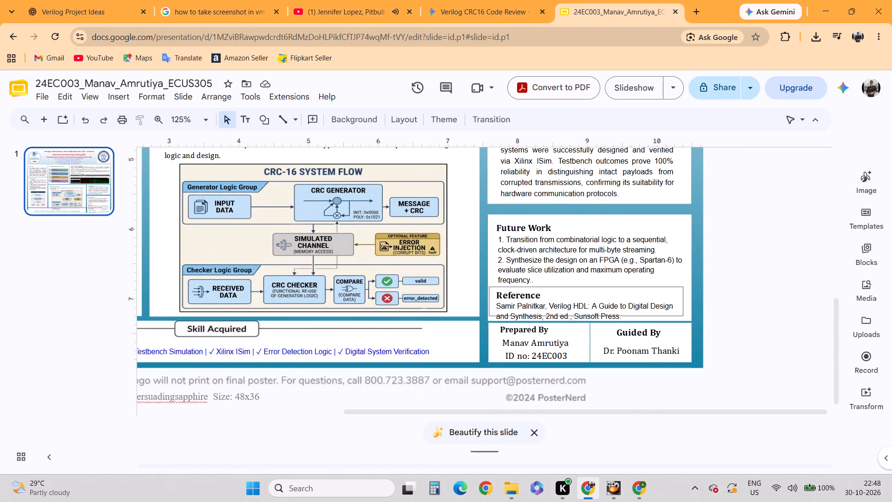
click(562, 311)
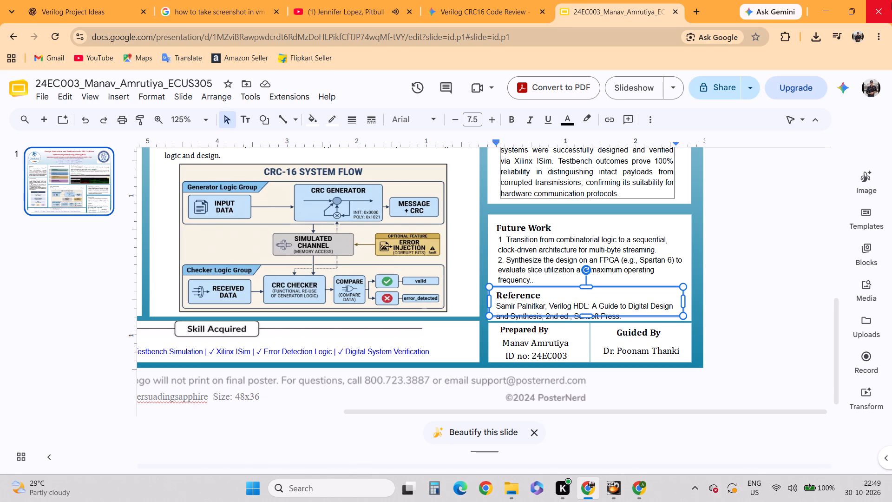
scroll(891, 2, down, 2)
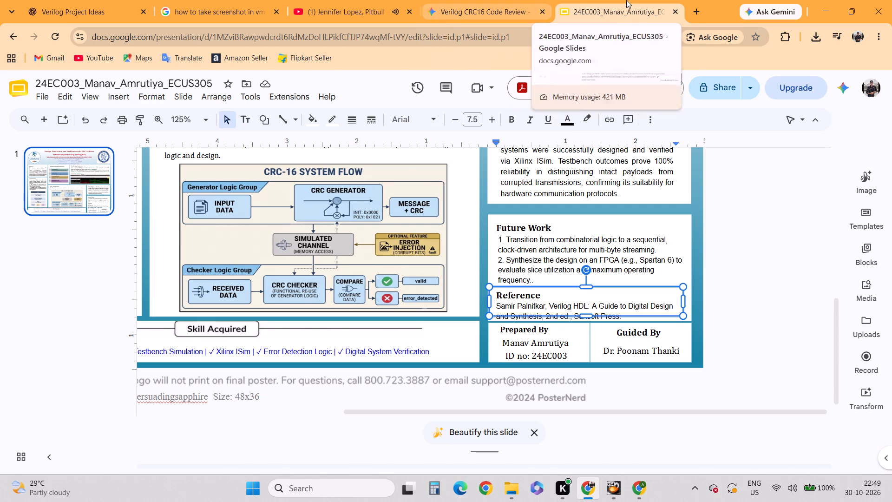
Go back to the YouTube music video and lower its playback volume.
click(323, 7)
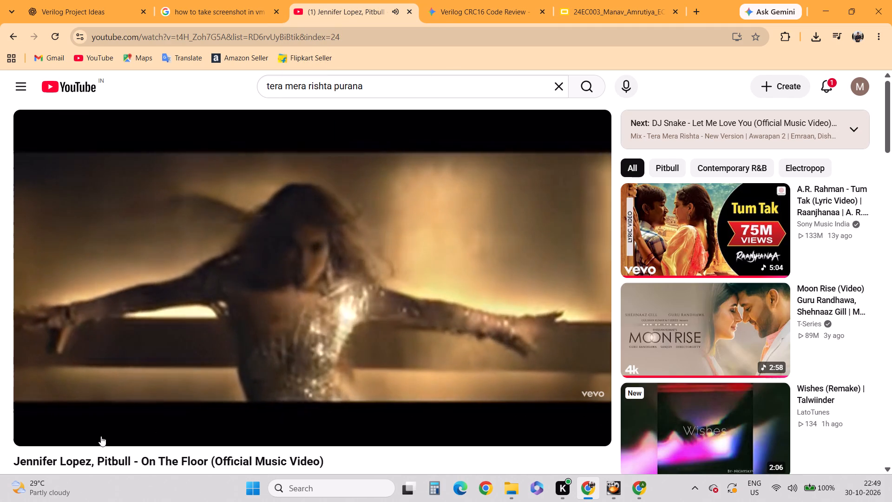
click(145, 429)
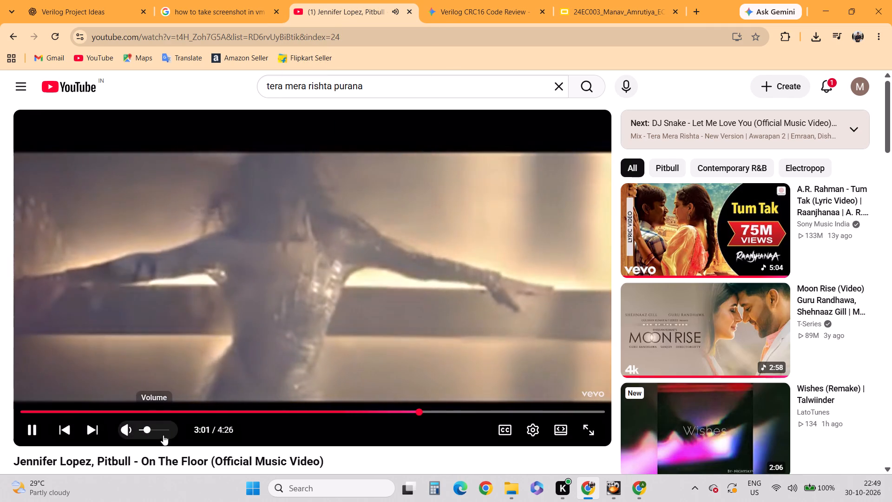
click(142, 429)
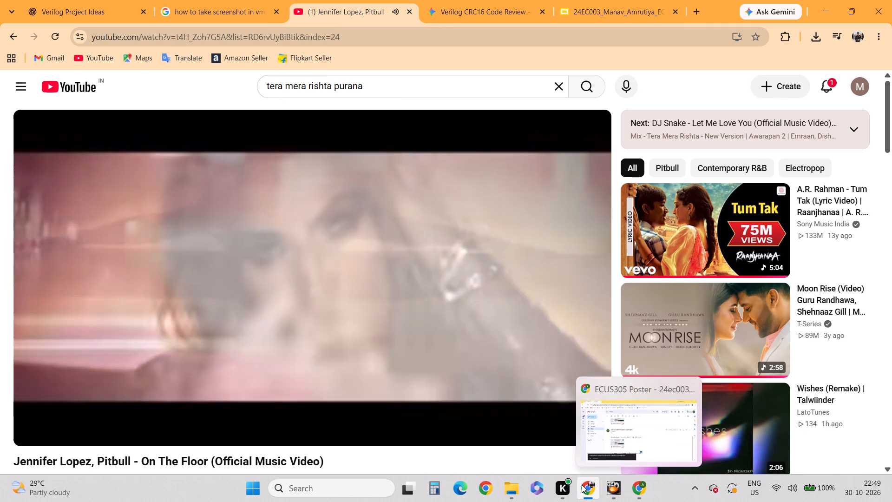